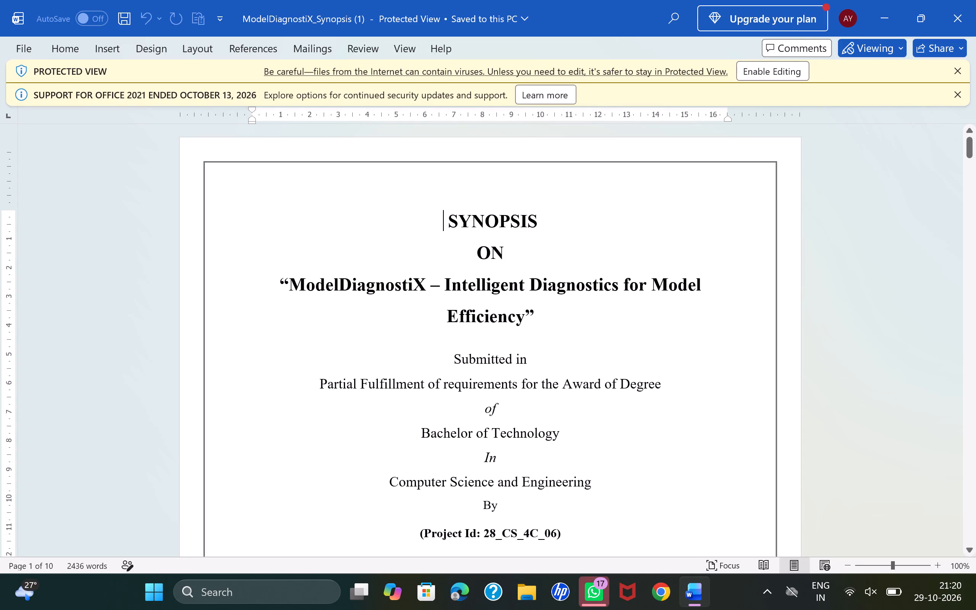
Enable editing for the synopsis document opened in Protected View.
click(285, 281)
key(BackSpace)
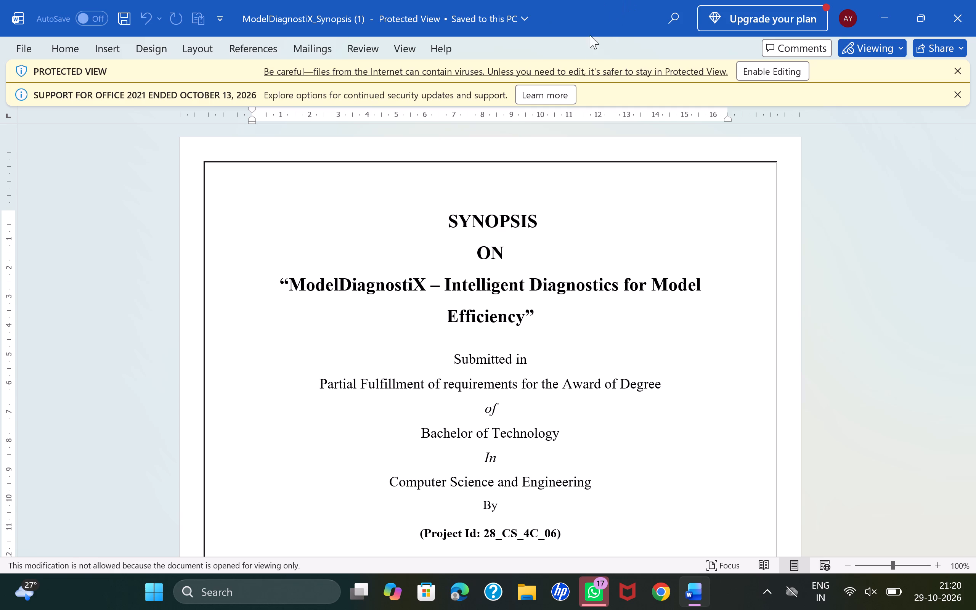
click(762, 73)
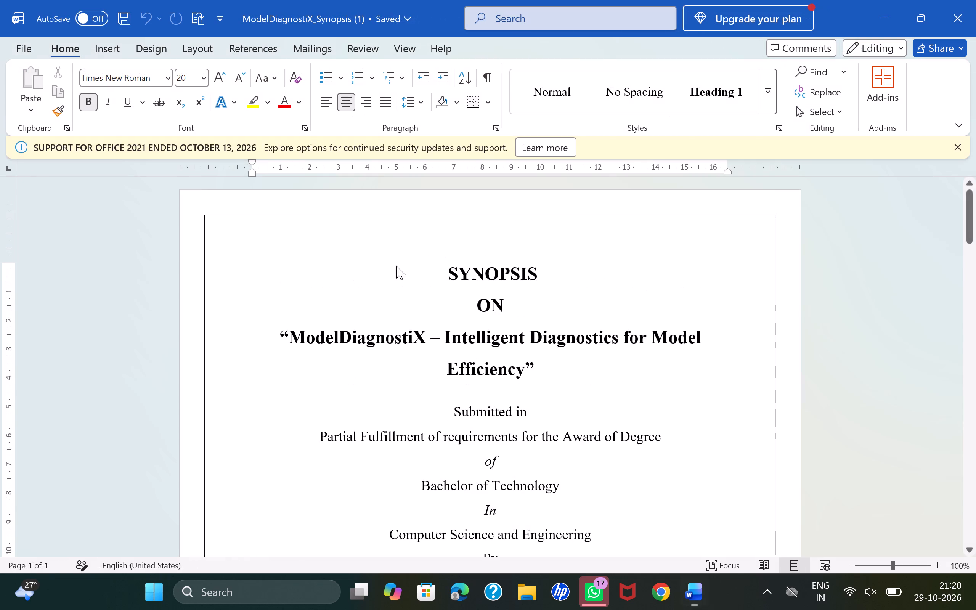
Remove the opening and closing quotation marks around the ModelDiagnostiX project title on the cover page.
click(290, 335)
key(Print)
key(Print)
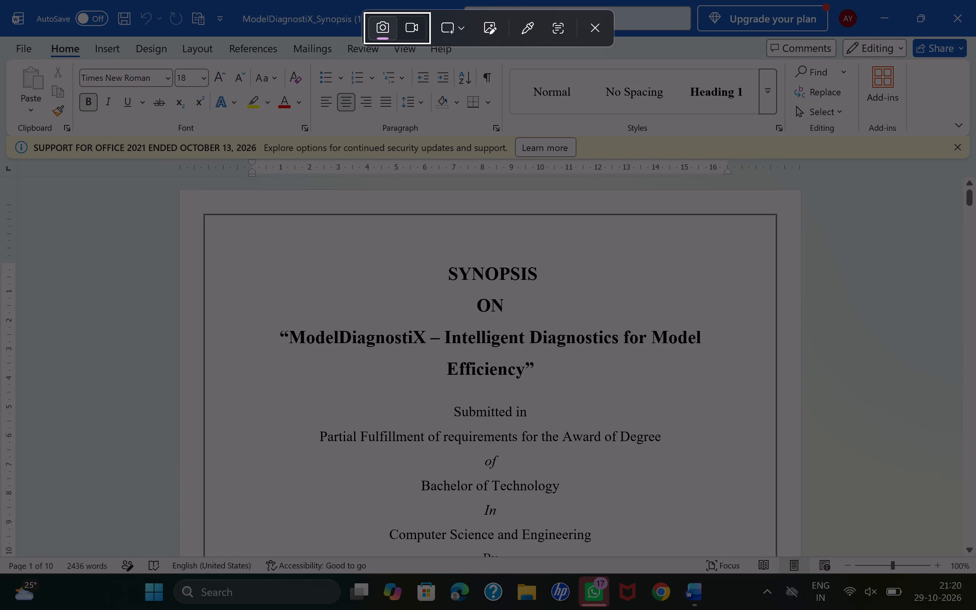
click(599, 27)
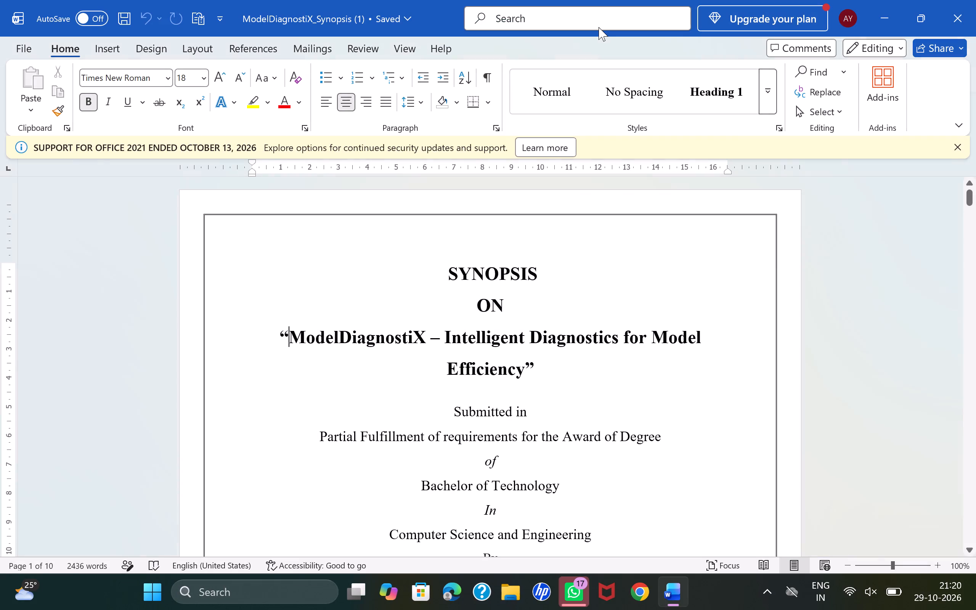
key(BackSpace)
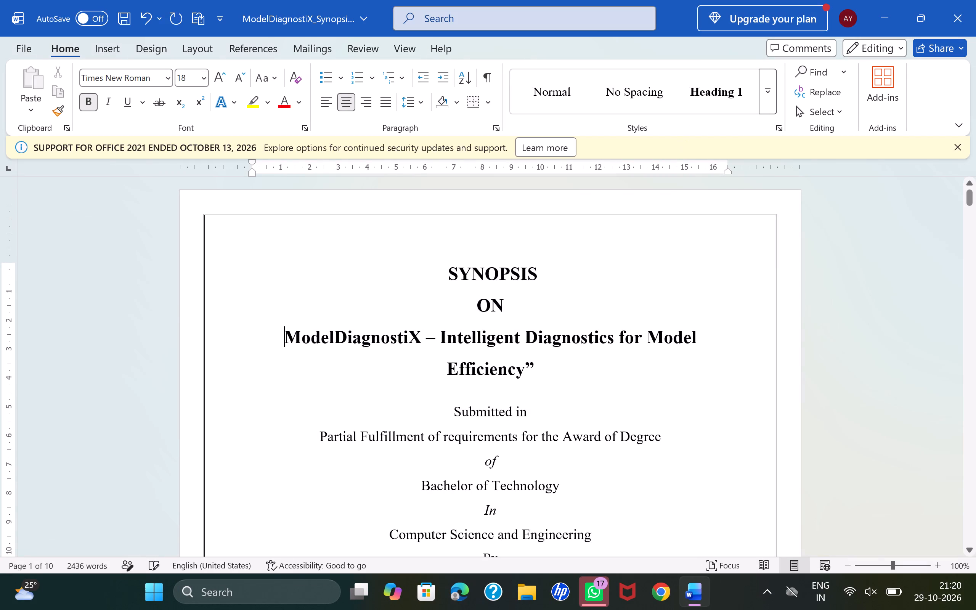
click(533, 366)
key(BackSpace)
Copy the third student's name-and-number line on the cover page and delete it from its current place.
scroll(533, 366, down, 1)
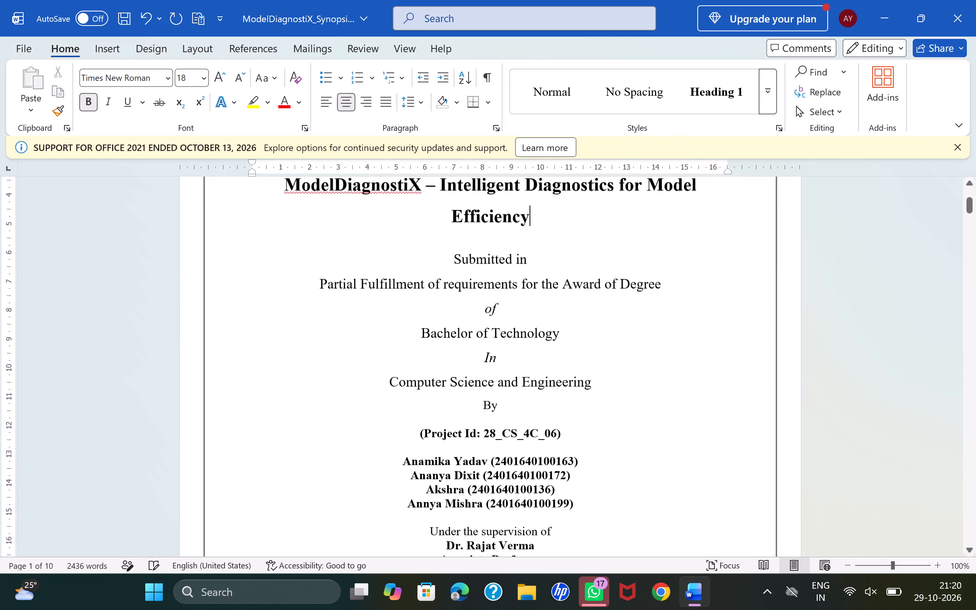
scroll(533, 366, down, 1)
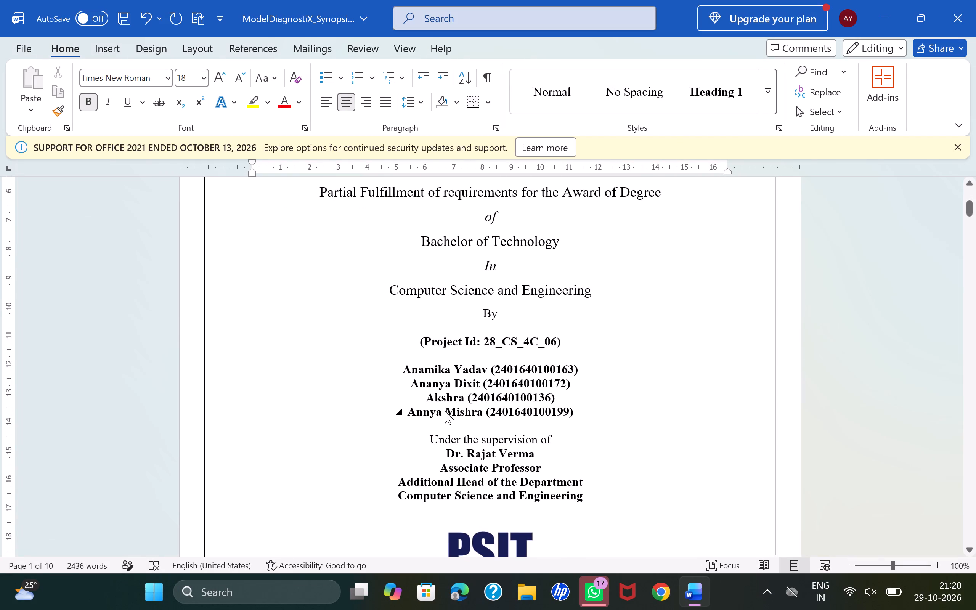
click(426, 398)
drag(426, 398, 555, 395)
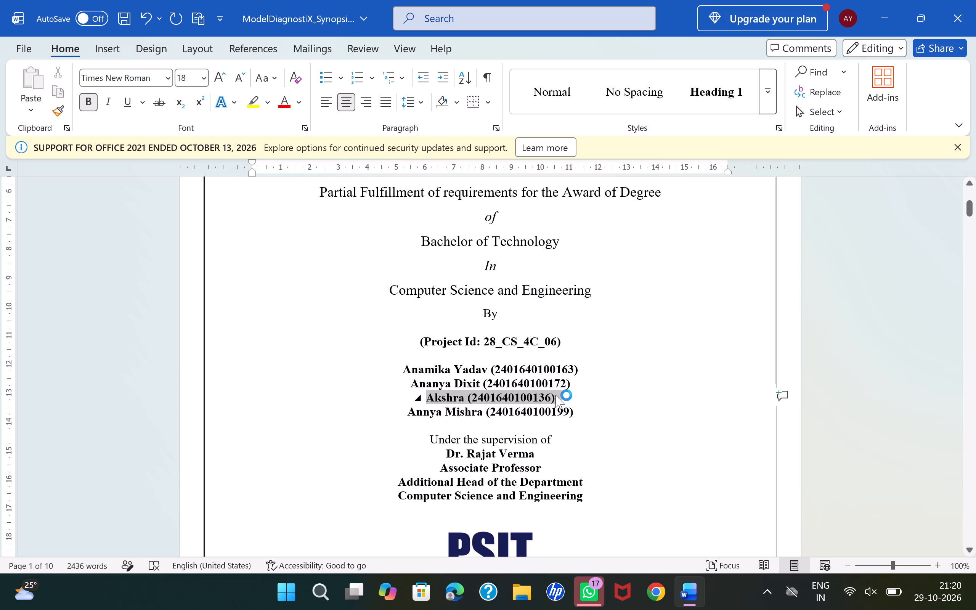
key(ctrl+c)
key(BackSpace)
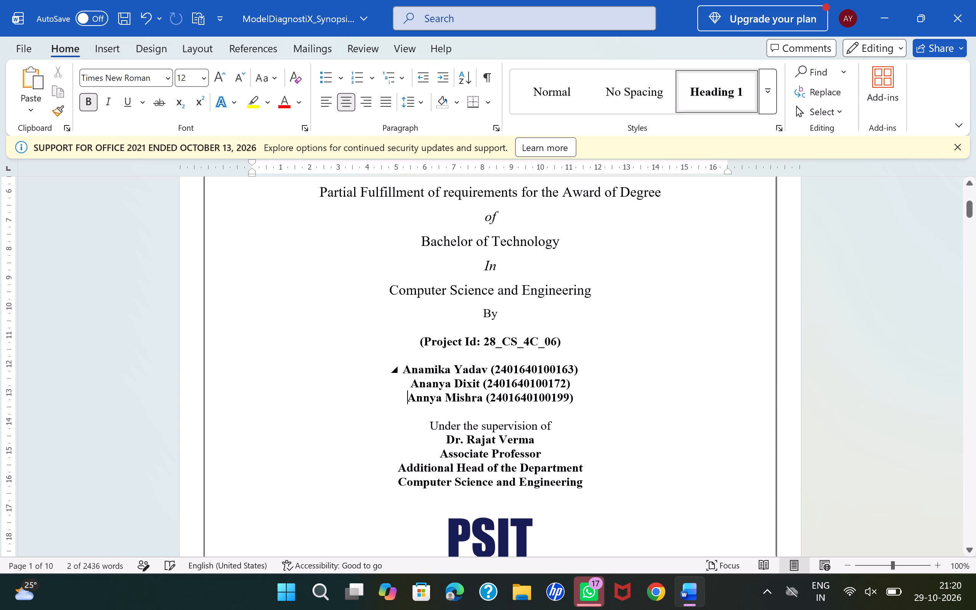
Paste the copied student line on a new line below the first student, indented with leading spaces.
click(581, 366)
key(Return)
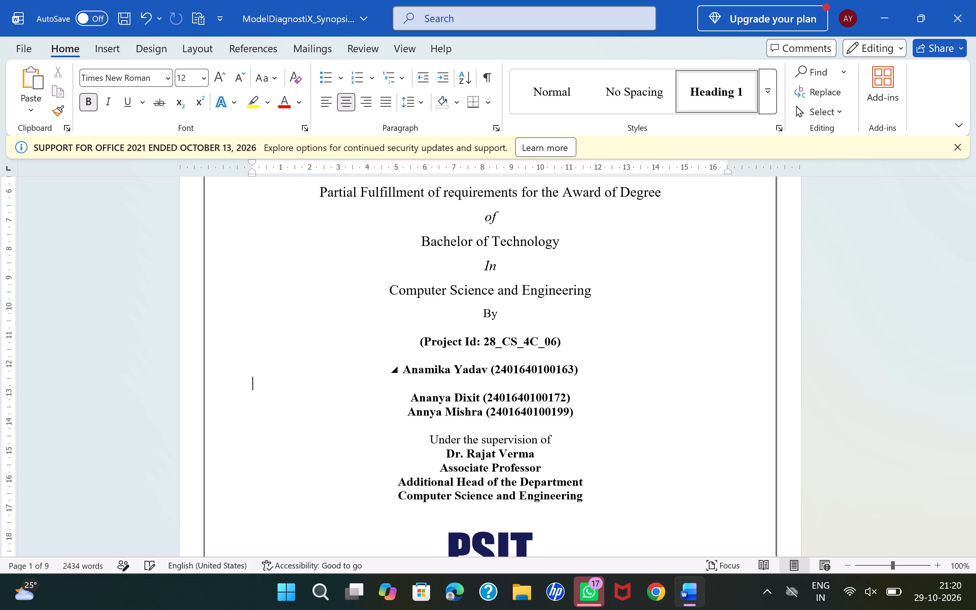
key(space)
key(space)
key(space)
key(space)
key(space)
key(space)
key(space)
key(space)
key(space)
key(space)
key(space)
key(space)
key(space)
key(space)
key(space)
key(space)
key(space)
key(space)
key(space)
key(space)
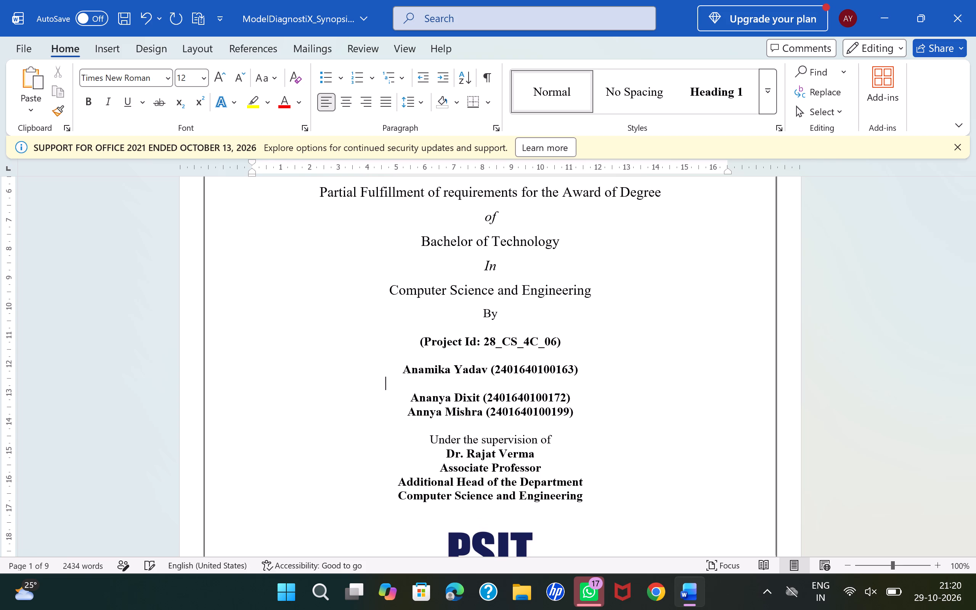
key(BackSpace)
key(ctrl+v)
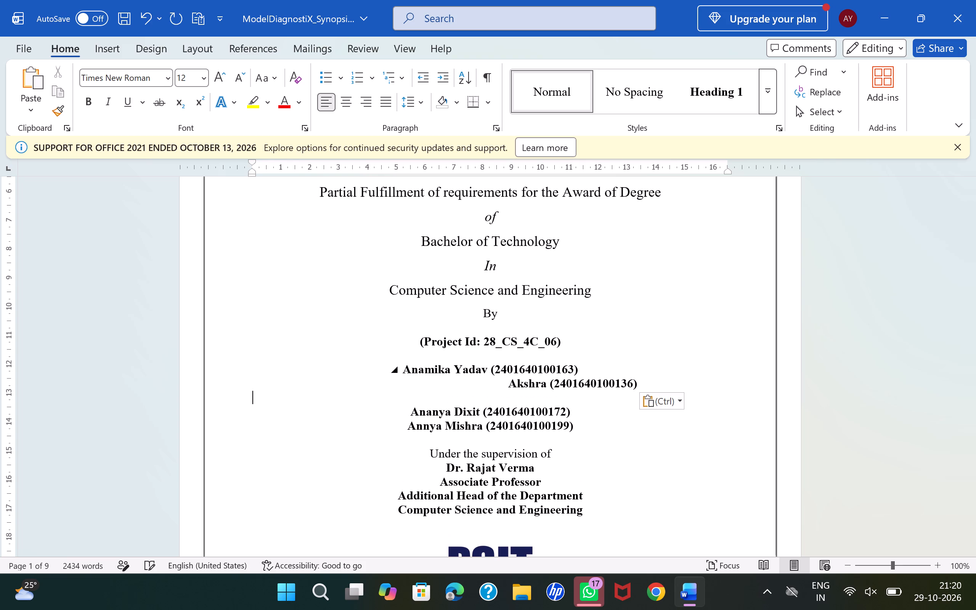
Strip the spaces before the pasted student line and make it its own centred line beneath the first student.
click(514, 384)
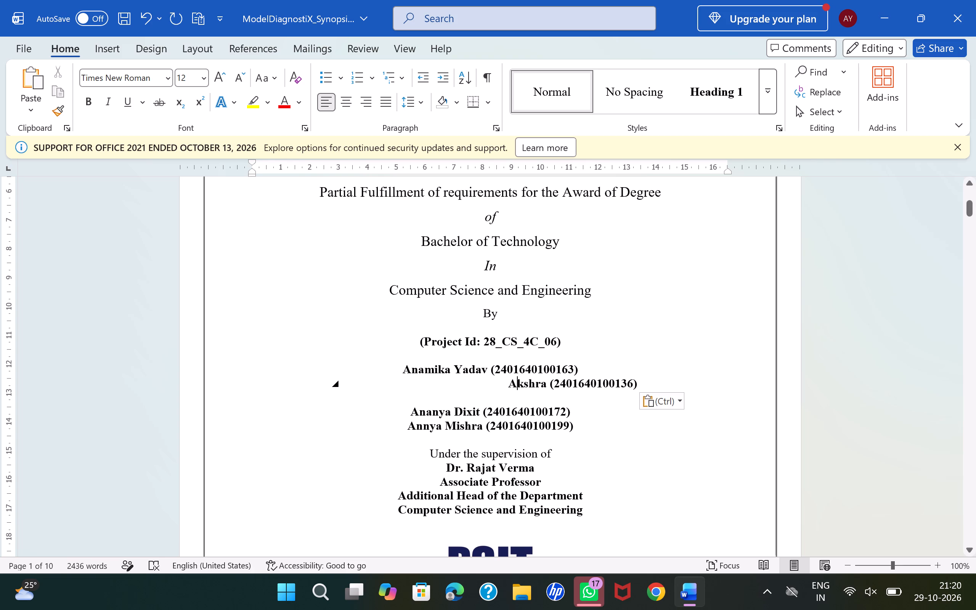
key(Left)
key(BackSpace)
key(BackSpace)
key(BackSpace)
key(BackSpace)
key(BackSpace)
key(BackSpace)
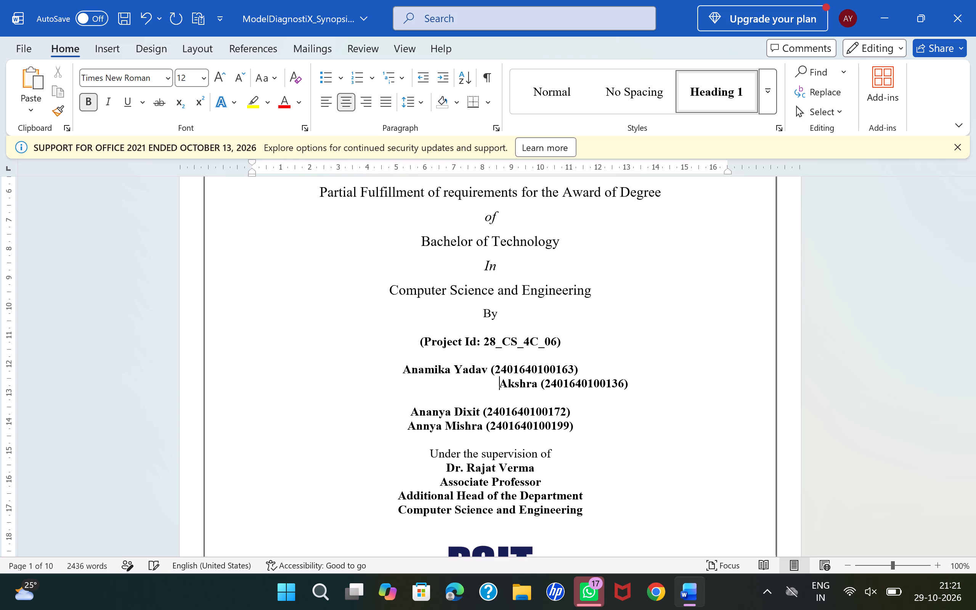
key(BackSpace)
key(BackSpace)
key(BackSpace)
key(BackSpace)
key(BackSpace)
key(BackSpace)
key(BackSpace)
key(BackSpace)
key(BackSpace)
key(BackSpace)
key(BackSpace)
key(BackSpace)
key(BackSpace)
key(BackSpace)
key(BackSpace)
key(BackSpace)
key(BackSpace)
key(BackSpace)
key(BackSpace)
key(BackSpace)
key(BackSpace)
key(BackSpace)
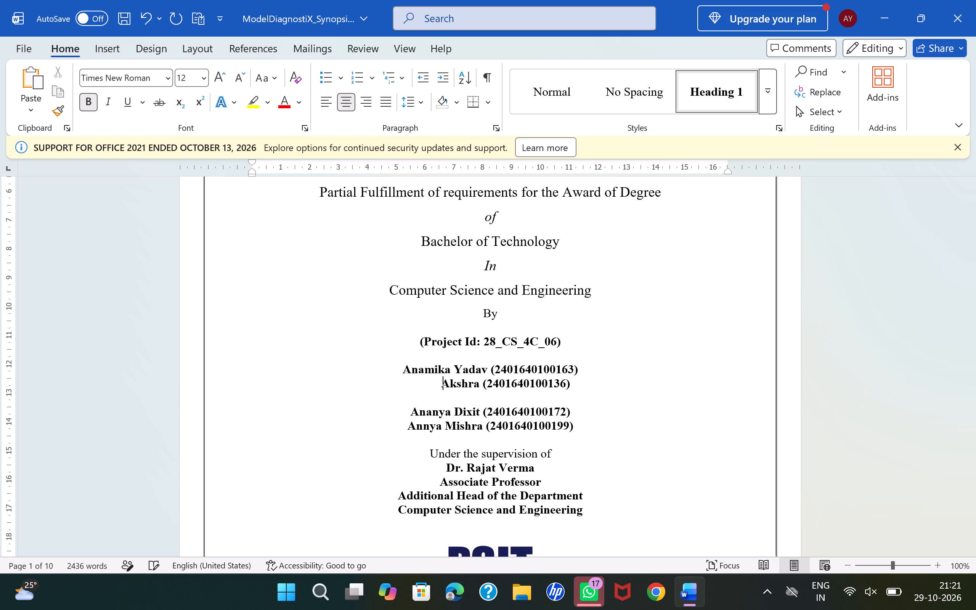
key(BackSpace)
key(Return)
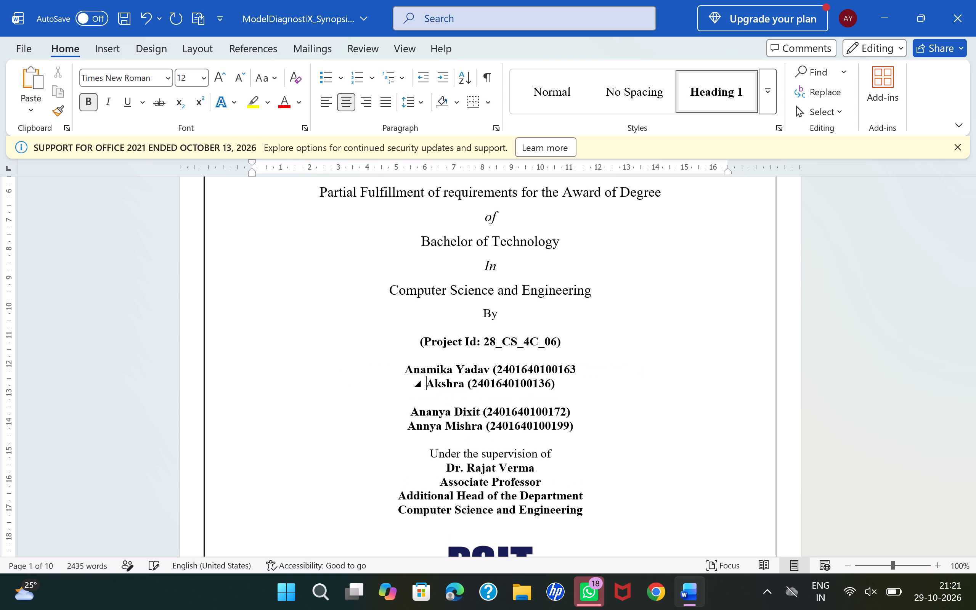
Delete the blank line between the second and third students in the cover page list.
click(522, 393)
key(BackSpace)
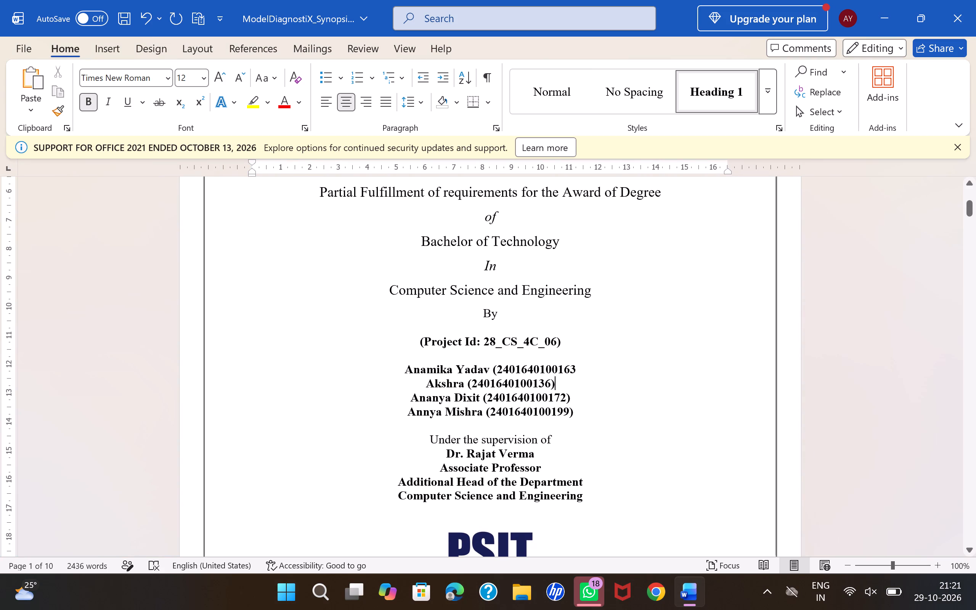
Add a comma after "Additional Head of the Department" in the supervisor details.
click(584, 478)
key(comma)
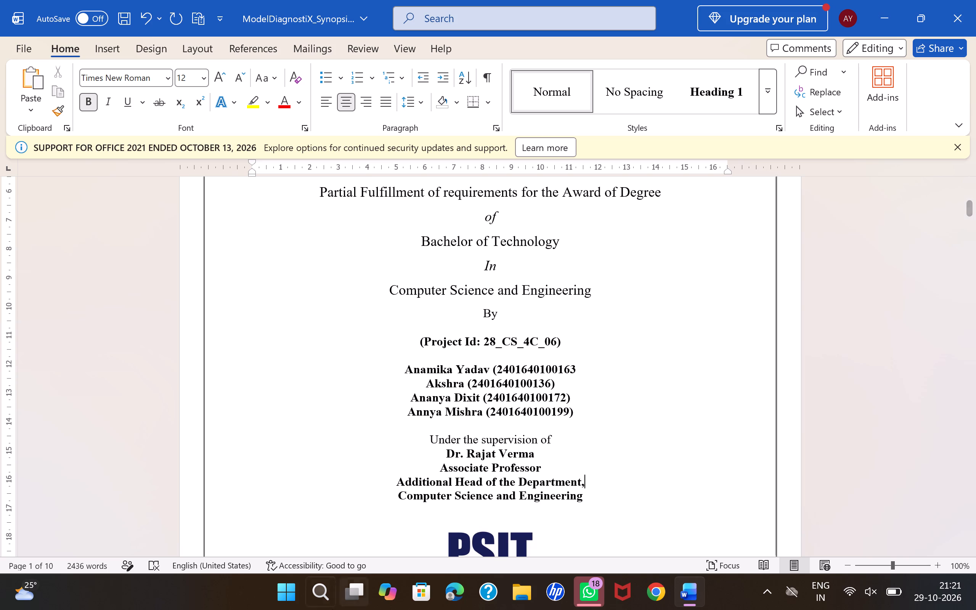
Remove the gap above "Submitted in" on the cover page and bring that line back to the middle with leading spaces.
scroll(555, 406, down, 3)
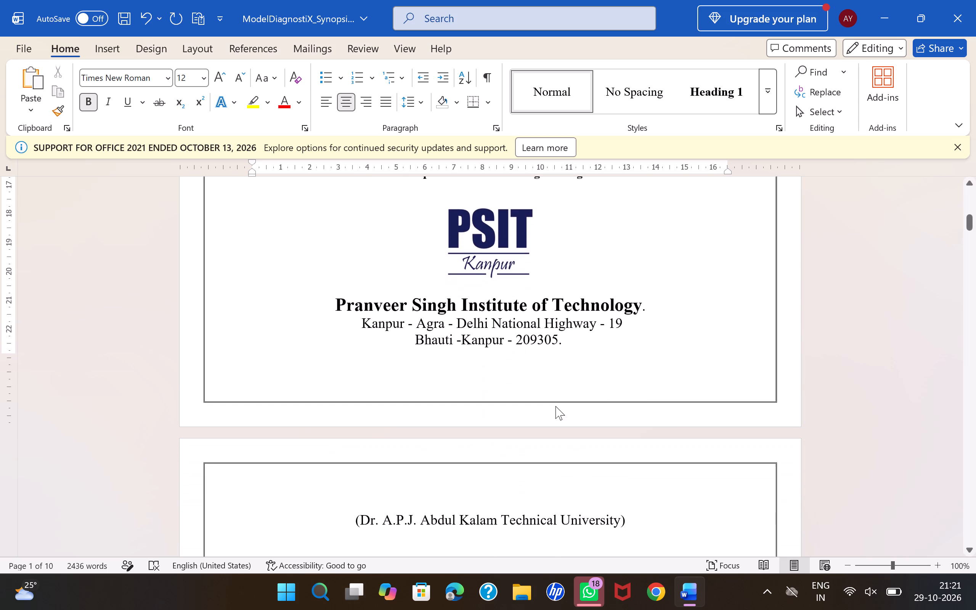
scroll(555, 406, up, 3)
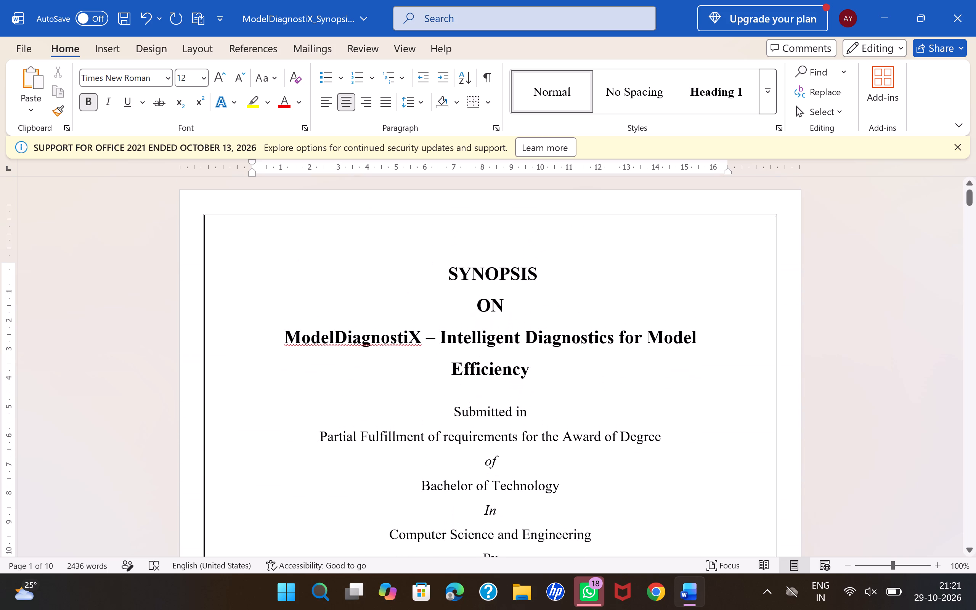
click(454, 408)
key(BackSpace)
key(BackSpace)
key(space)
key(space)
key(space)
key(space)
key(space)
key(space)
key(space)
key(space)
key(space)
key(space)
key(space)
key(space)
key(space)
key(space)
key(space)
key(space)
key(space)
key(space)
key(space)
key(space)
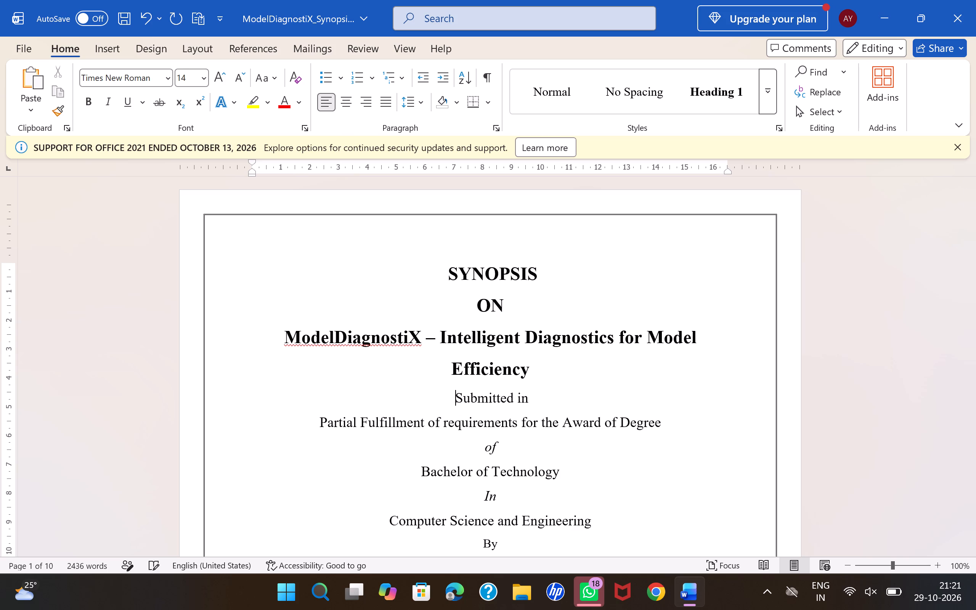
Recheck the cover page layout and read through the Introduction section for errors.
scroll(454, 408, down, 3)
scroll(454, 408, up, 1)
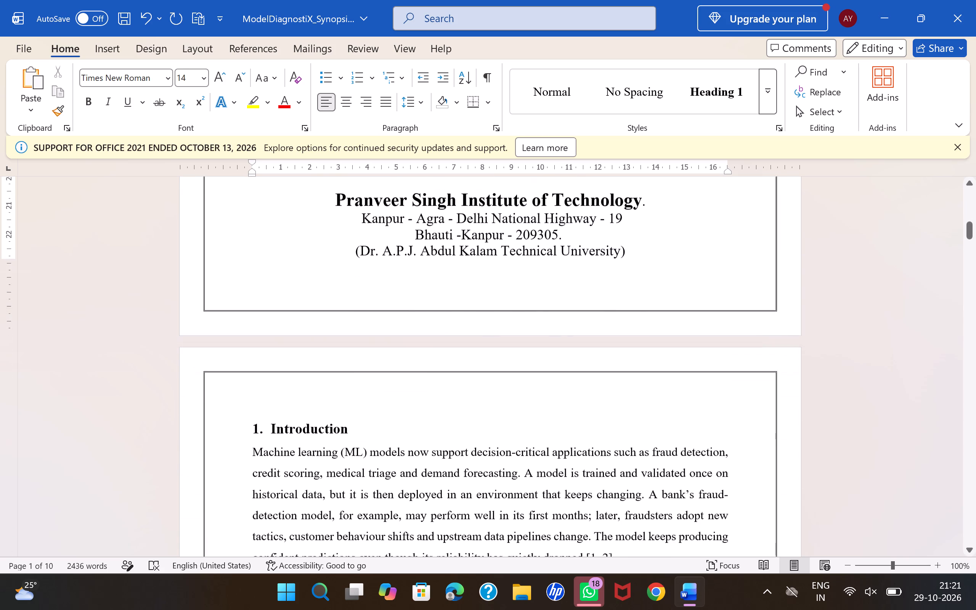
scroll(454, 408, up, 1)
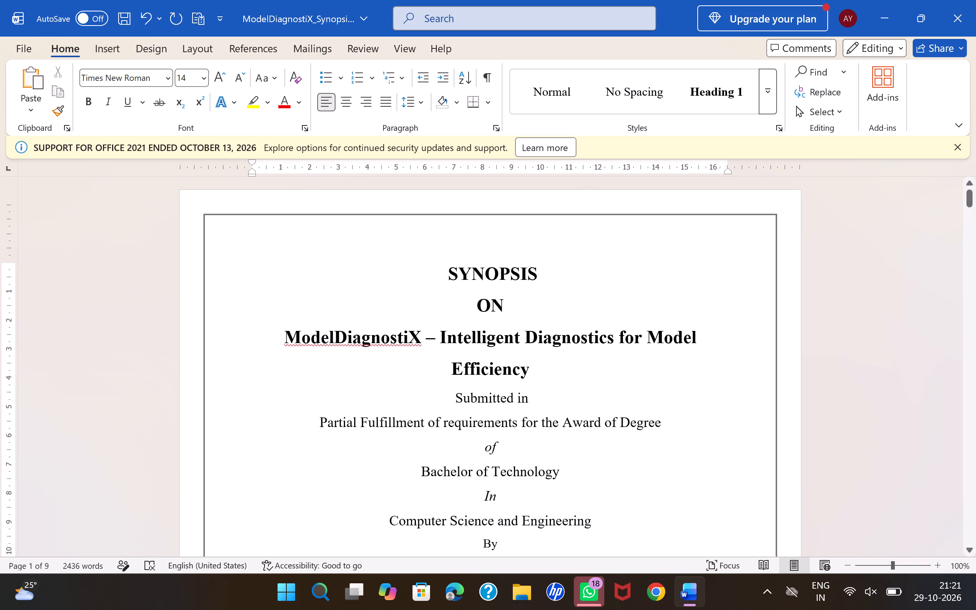
scroll(657, 358, down, 2)
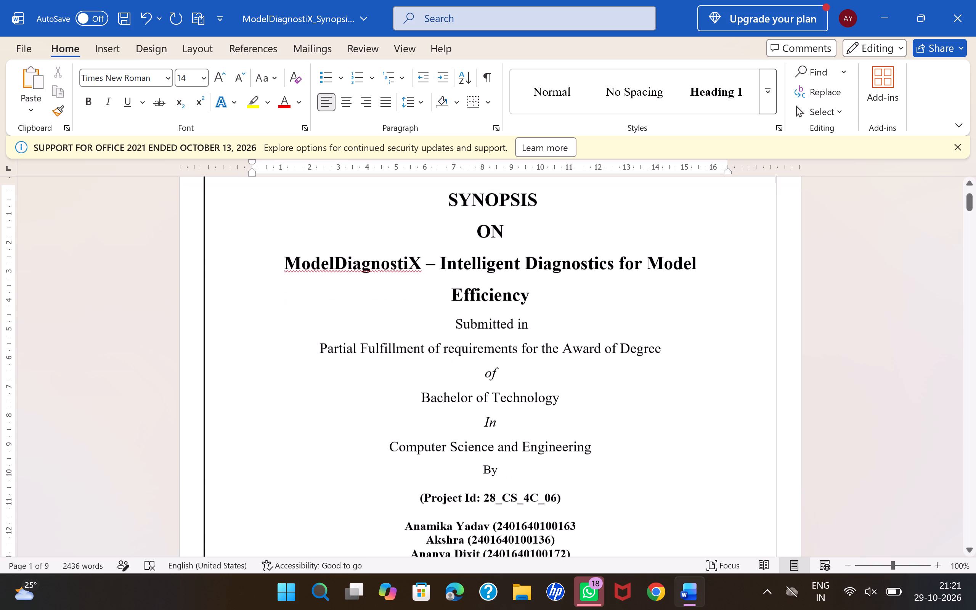
scroll(657, 358, down, 6)
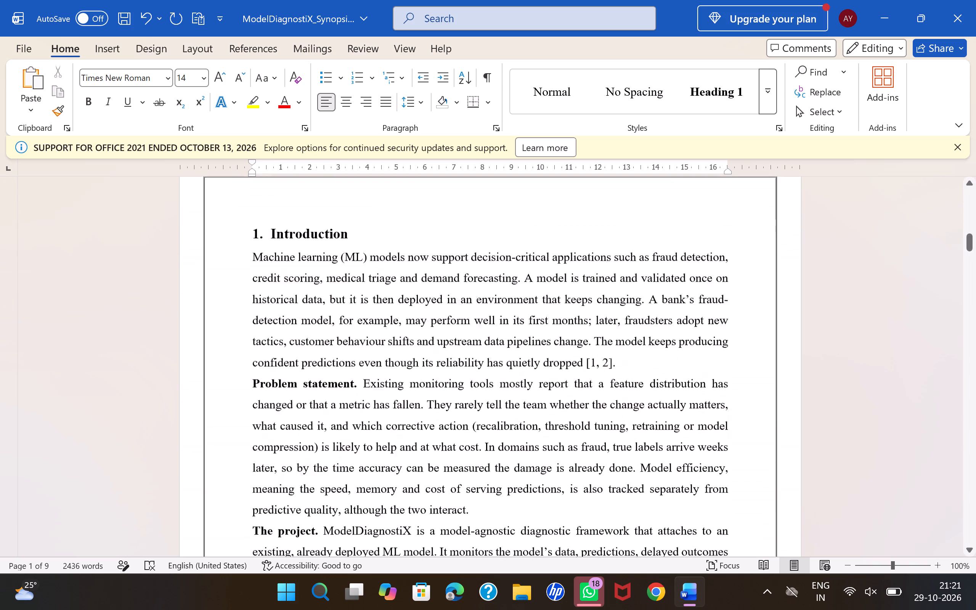
scroll(657, 358, down, 3)
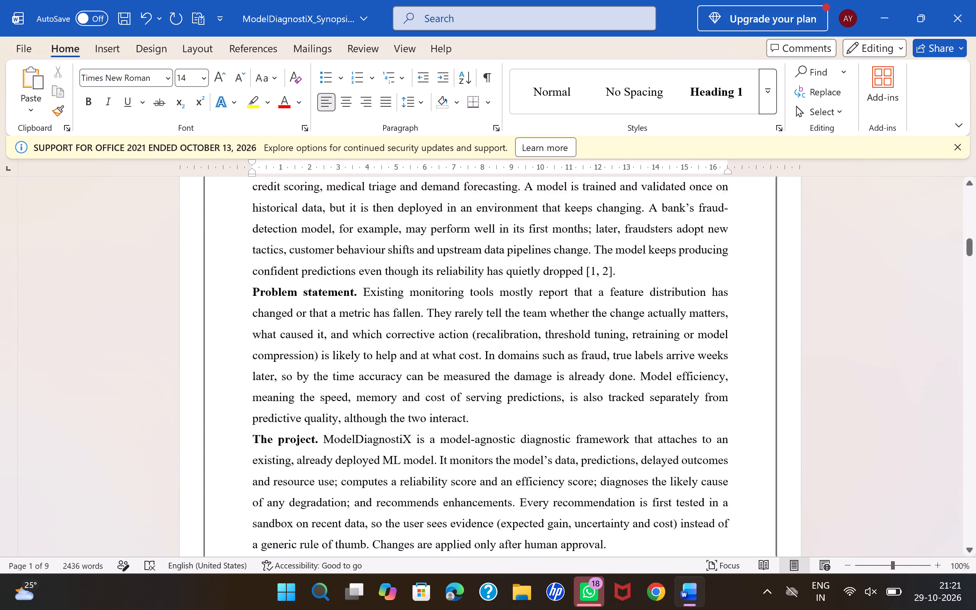
scroll(657, 358, down, 2)
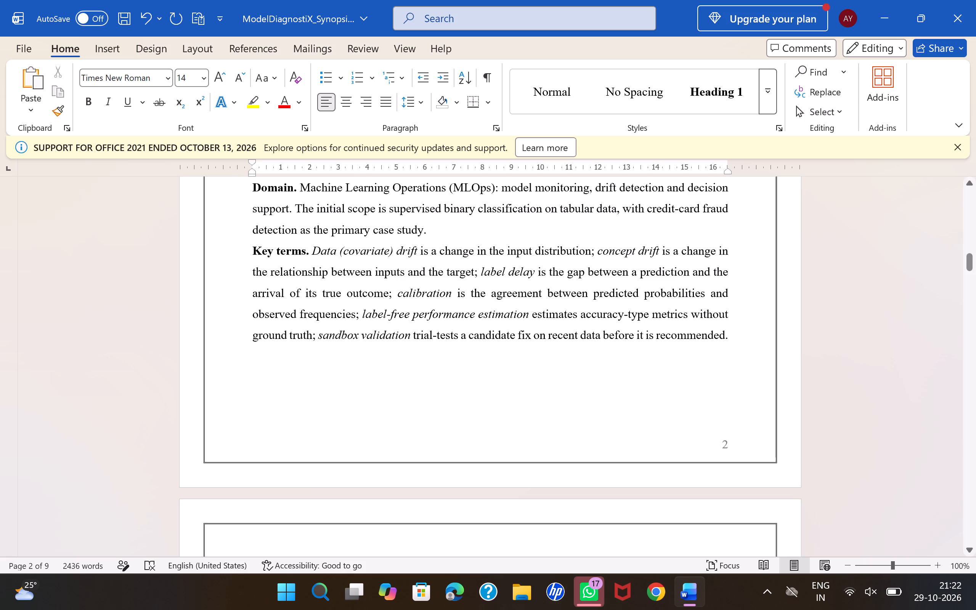
Review the Project Objective and Literature Survey sections, including the related-work table and its caption position.
scroll(561, 439, down, 3)
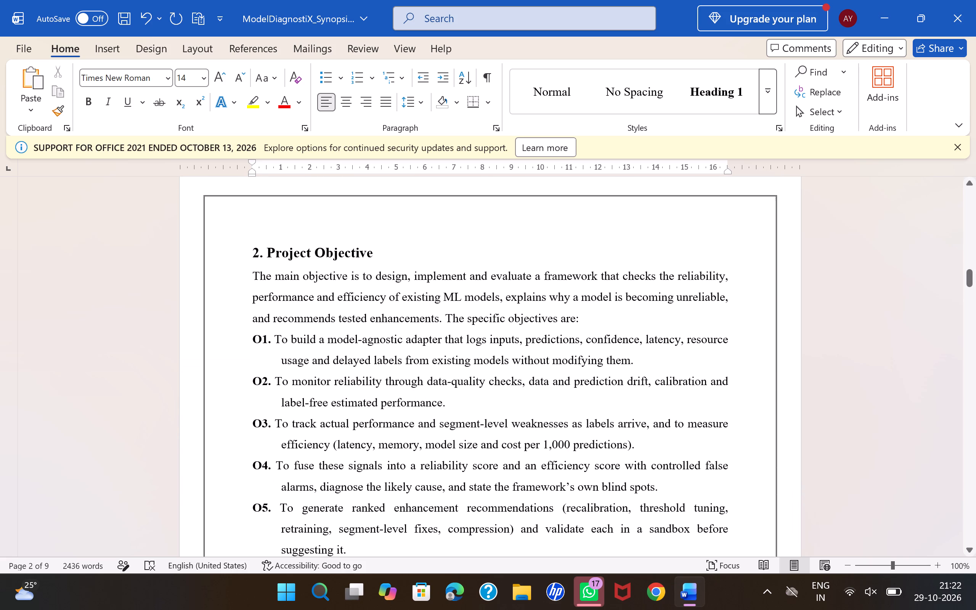
scroll(561, 439, down, 2)
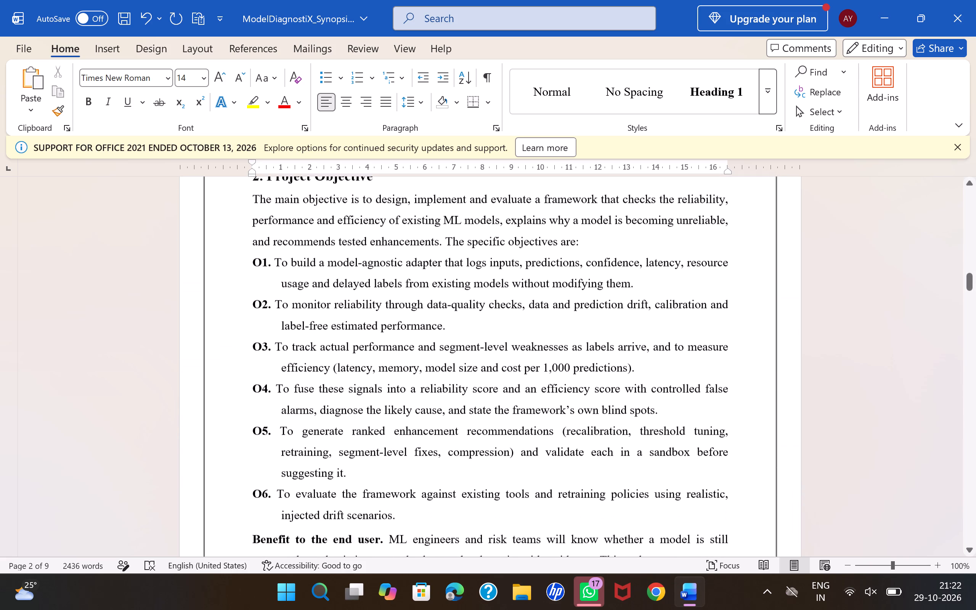
scroll(561, 439, down, 2)
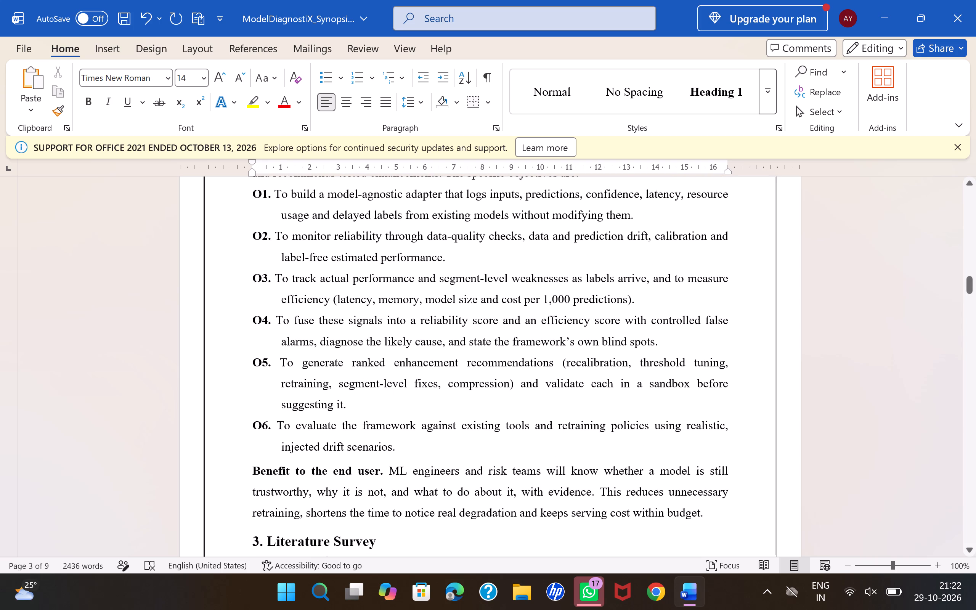
scroll(561, 439, down, 2)
scroll(561, 439, up, 1)
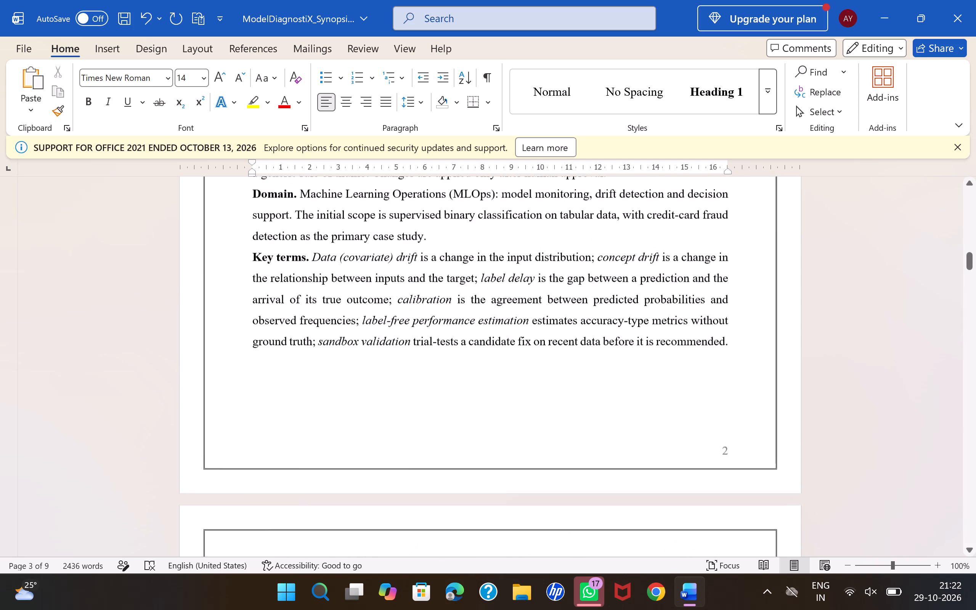
scroll(561, 439, up, 1)
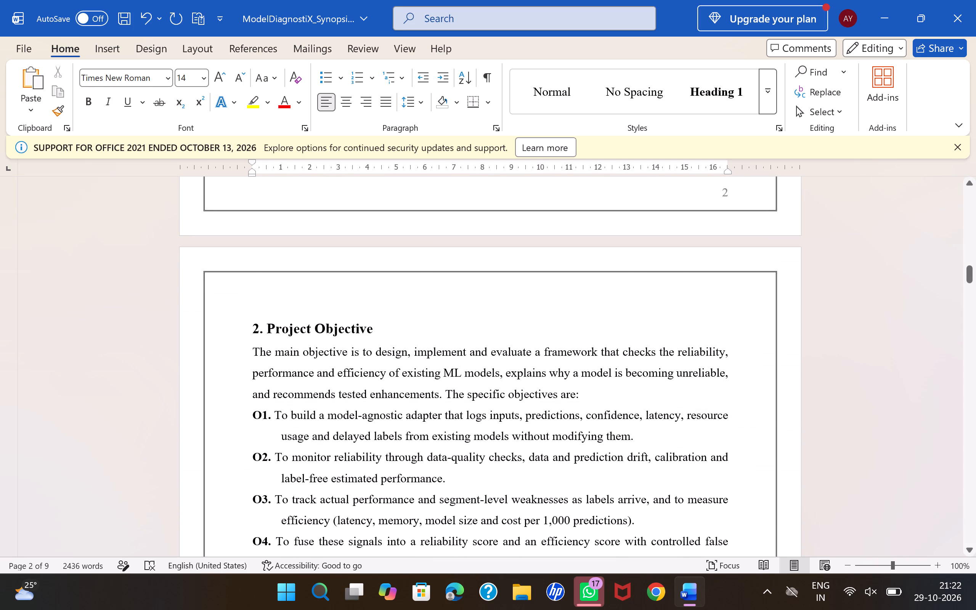
scroll(395, 456, down, 4)
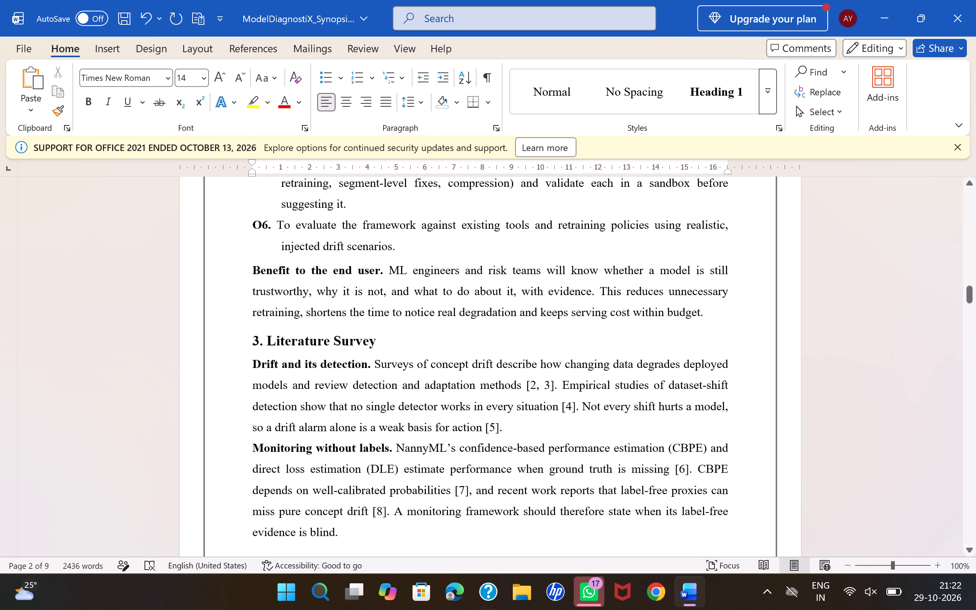
scroll(395, 456, down, 5)
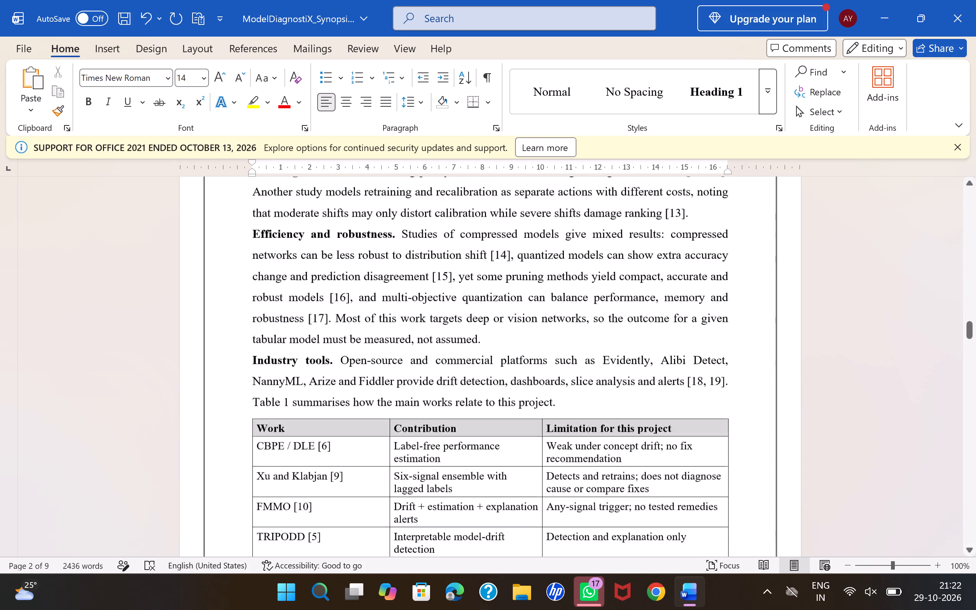
scroll(395, 456, down, 1)
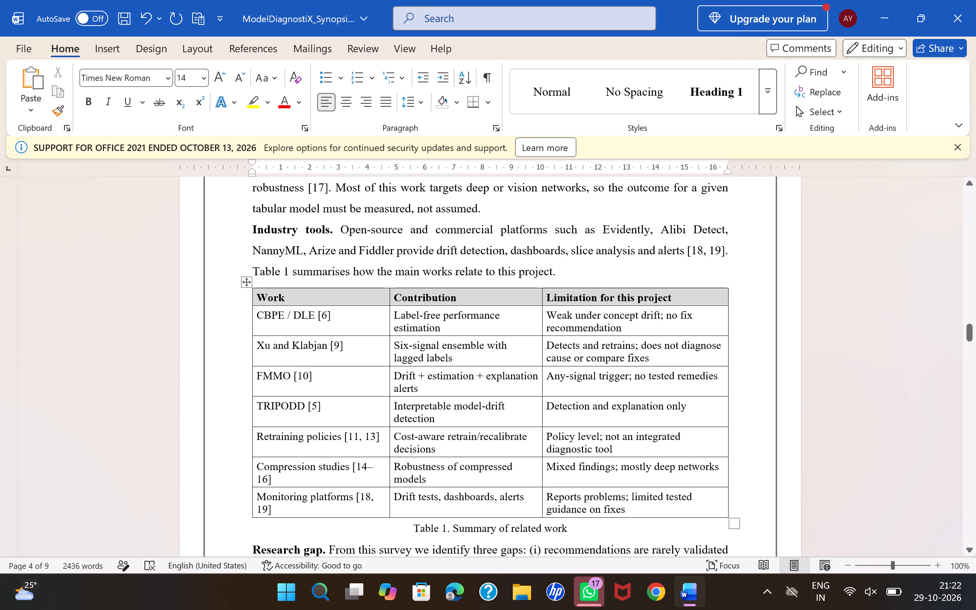
Search Google in Chrome for whether a synopsis table name comes before the table and a figure name after the figure.
click(650, 593)
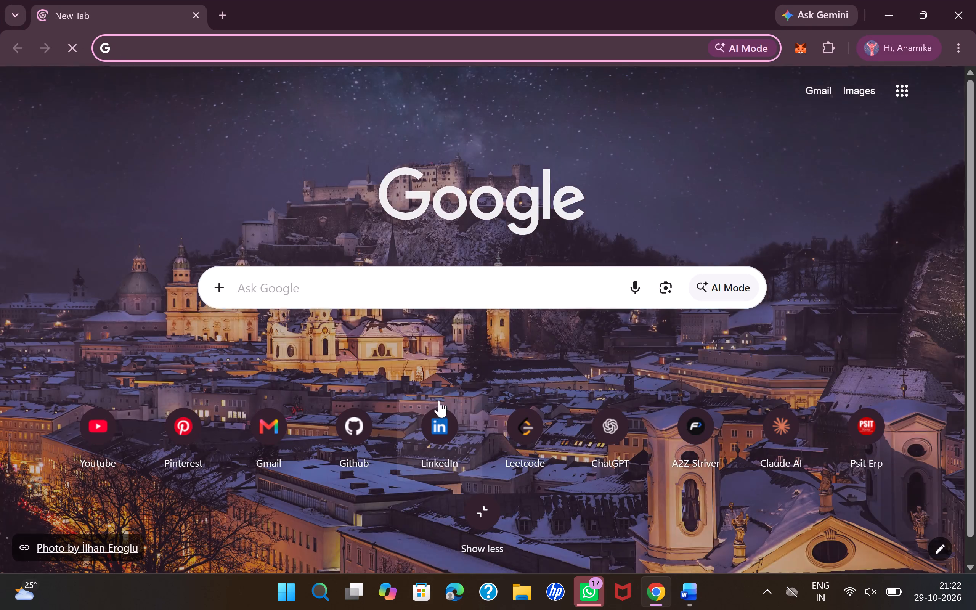
click(530, 297)
text(in syn)
text(posis)
key(space)
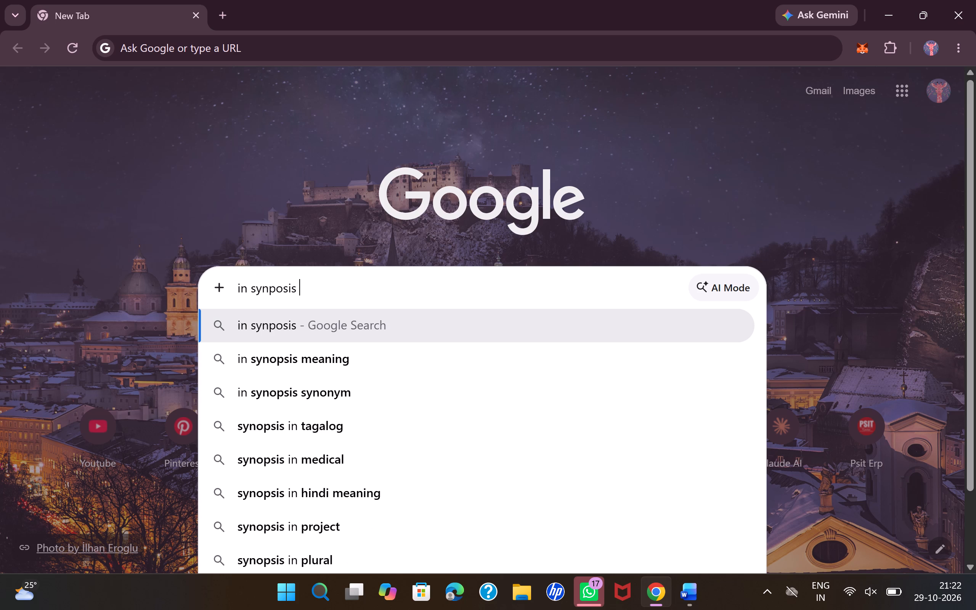
text(table name)
key(space)
text(come before table and name)
key(space)
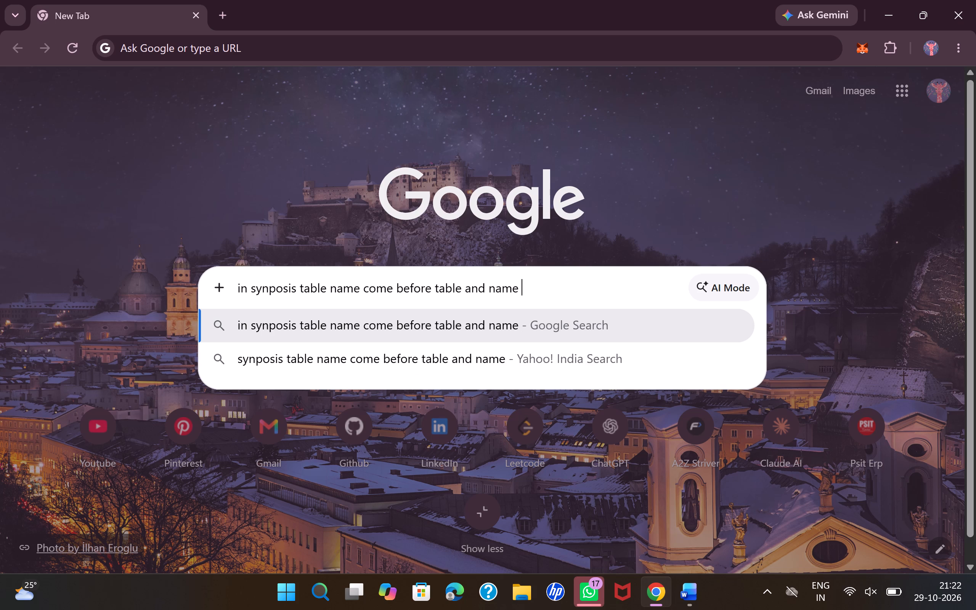
text(of fig)
key(space)
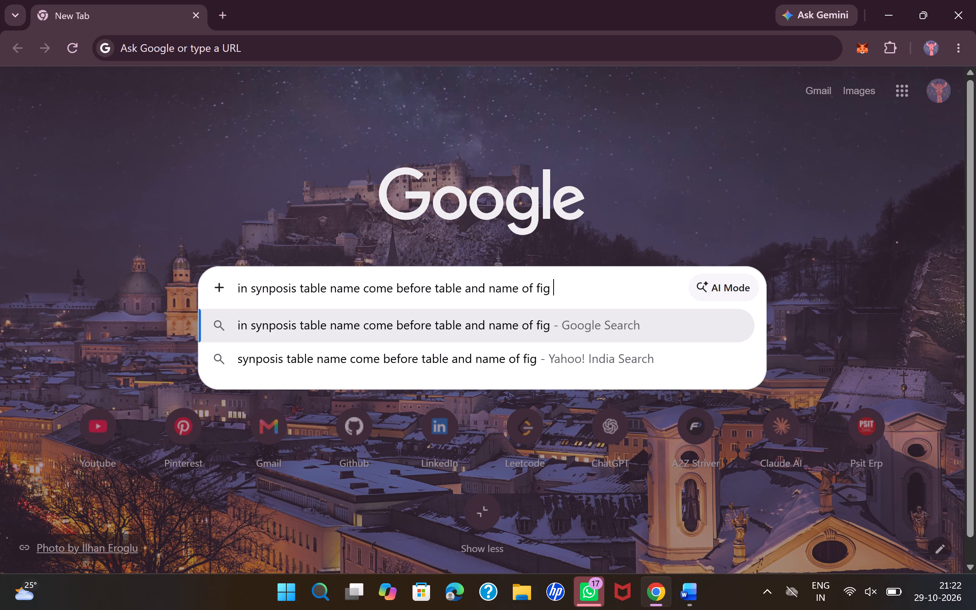
text(comes after fig or opposite)
key(Return)
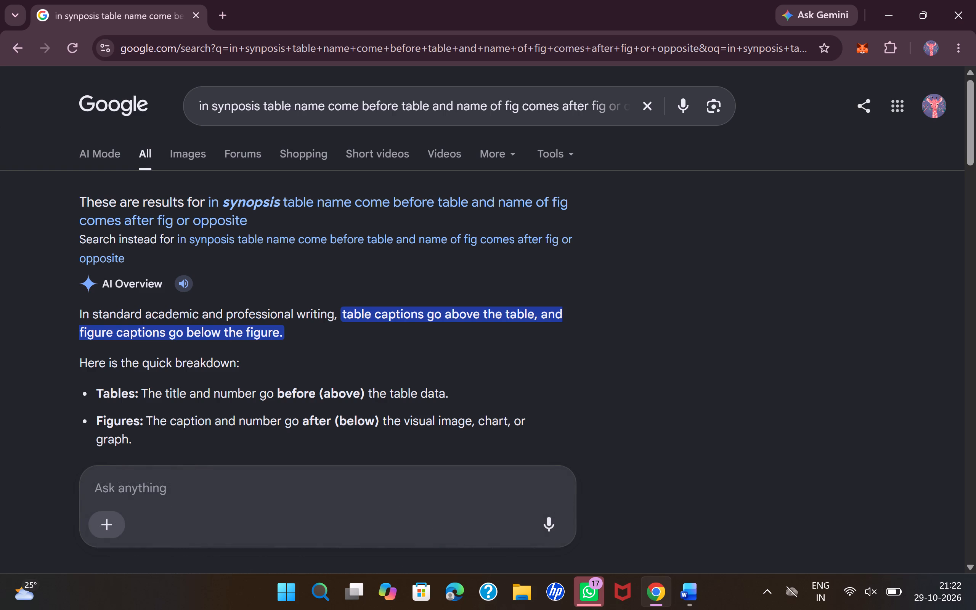
Back in the Word synopsis, try to shift the "Table 1 summarises how the main works relate" line across with leading spaces.
key(alt+Tab)
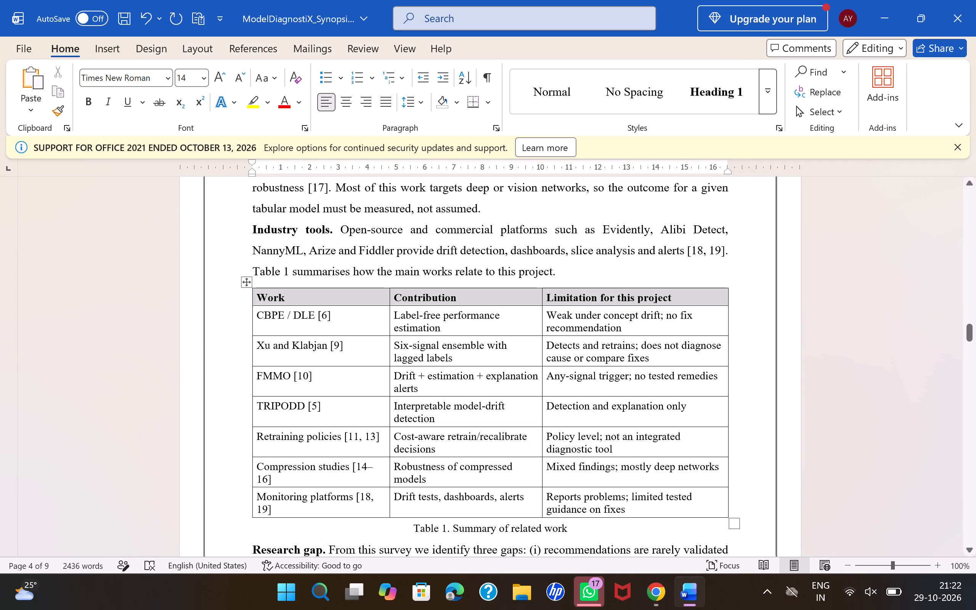
click(251, 265)
key(space)
key(space)
key(space)
key(space)
key(space)
key(space)
key(space)
key(space)
key(space)
key(space)
key(space)
key(space)
key(space)
key(space)
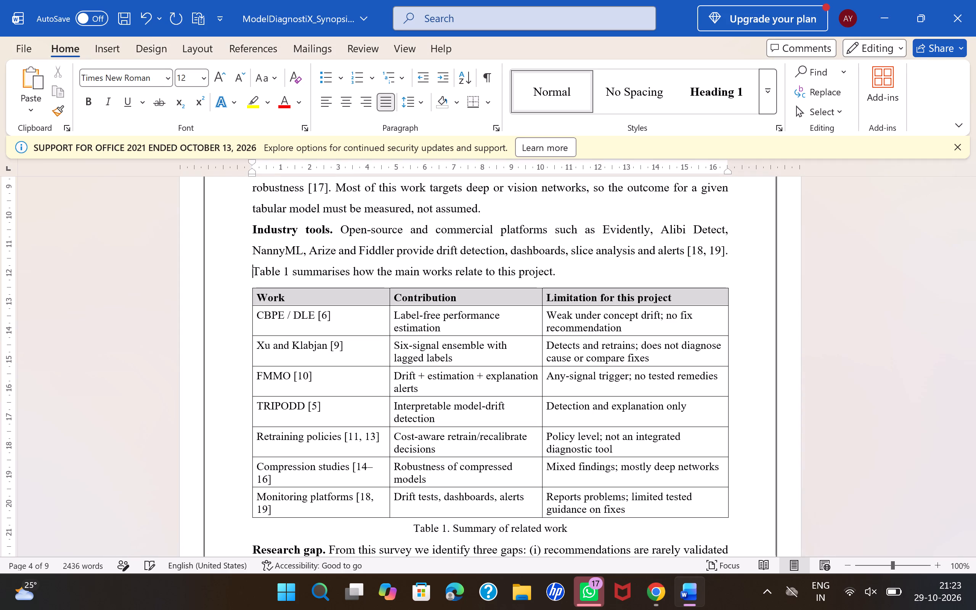
key(space)
key(space)
key(space)
key(space)
key(space)
key(space)
key(space)
click(251, 266)
key(space)
key(space)
key(space)
key(space)
key(space)
key(space)
key(space)
key(space)
key(space)
key(space)
key(space)
key(space)
key(space)
key(space)
key(space)
key(space)
key(space)
key(space)
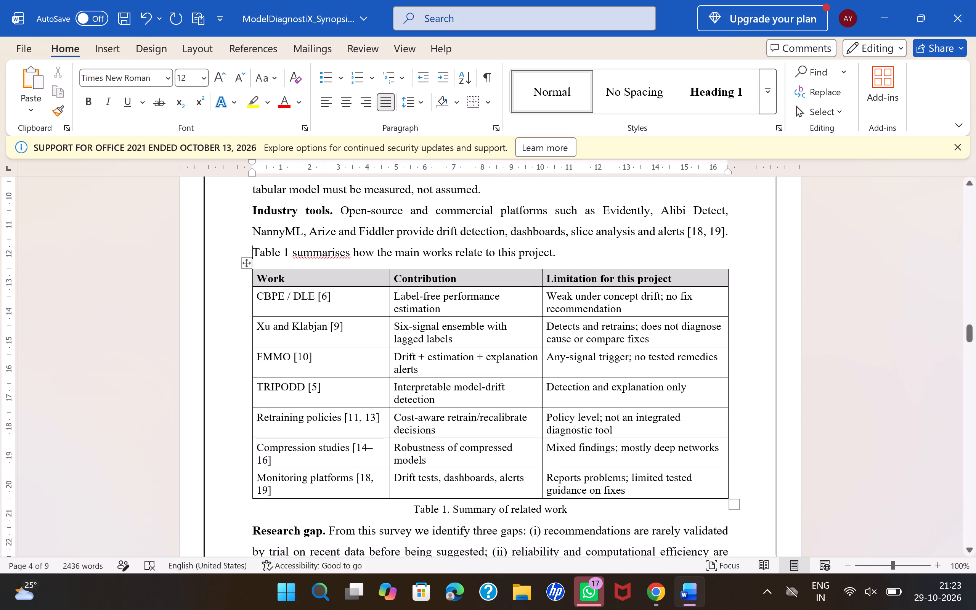
Review the feasibility and methodology sections, including the architecture figure's caption and Steps 1 to 7.
scroll(545, 459, down, 5)
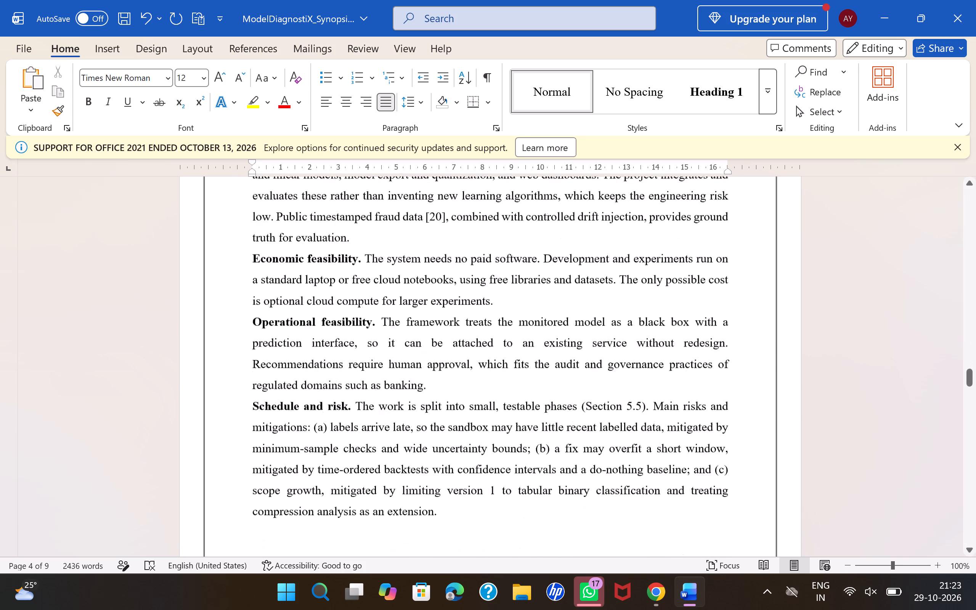
scroll(545, 459, down, 3)
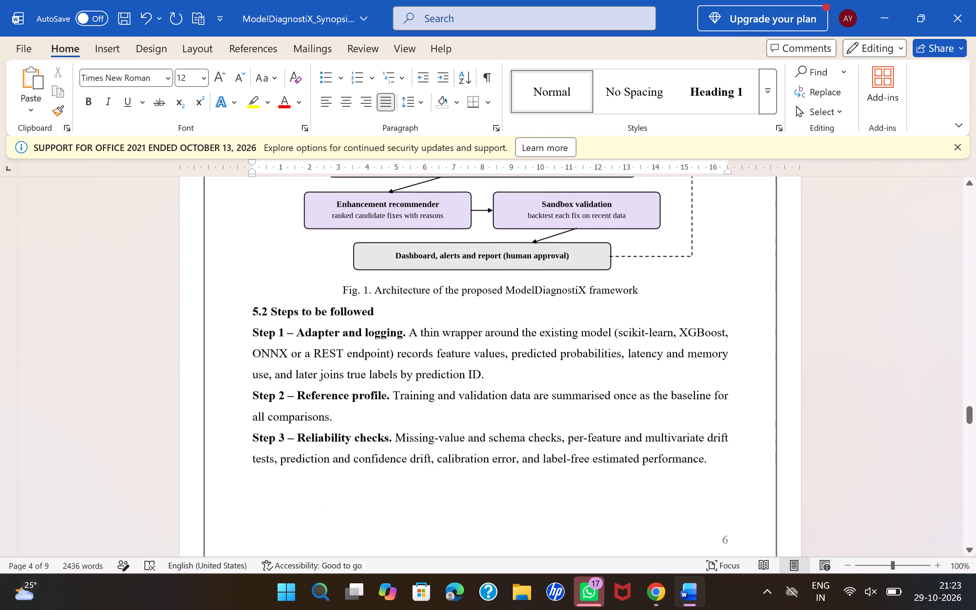
scroll(545, 459, down, 5)
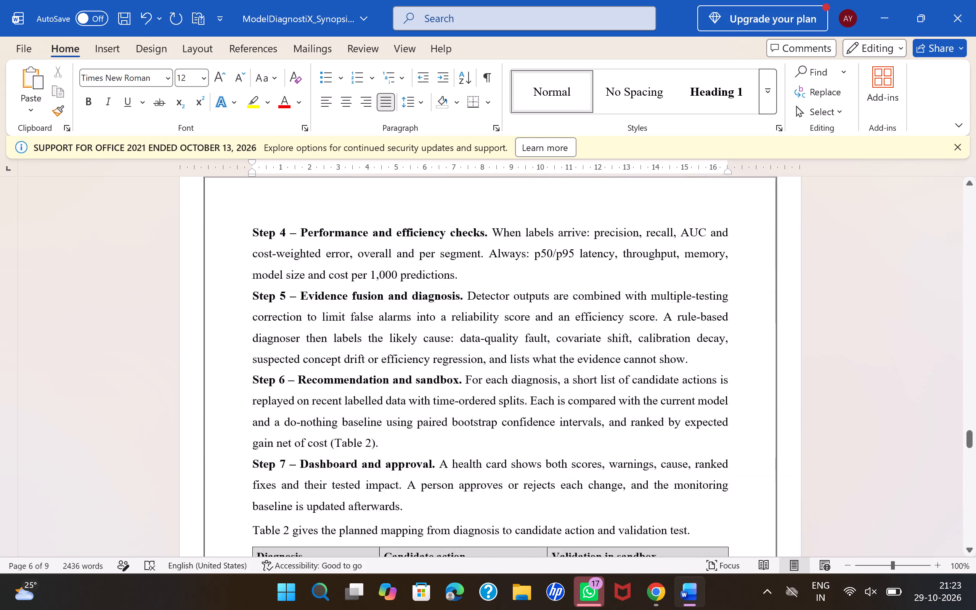
Delete the caption "Table 2. Diagnosis-to-action mapping" beneath the diagnosis table.
scroll(545, 459, down, 3)
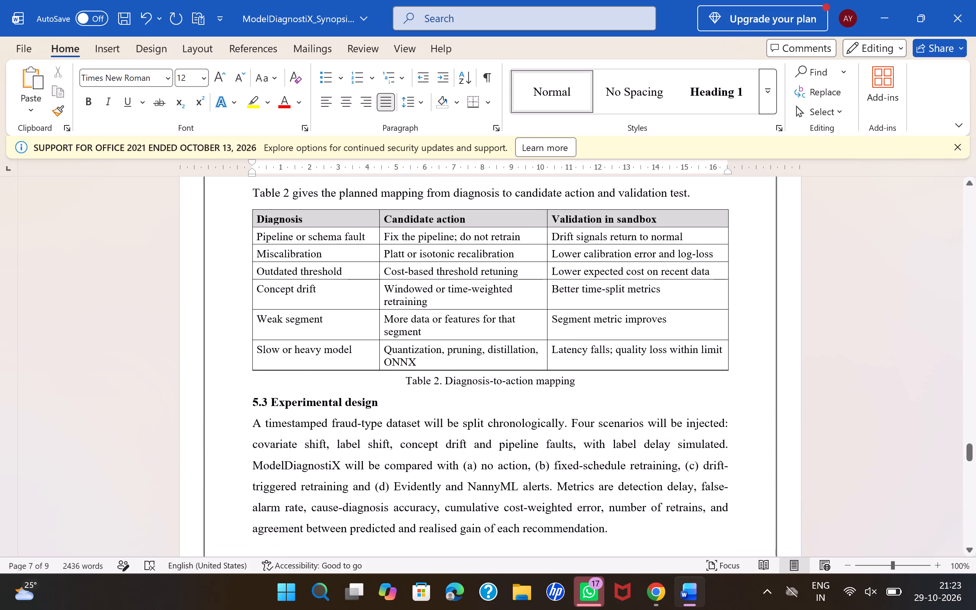
click(588, 381)
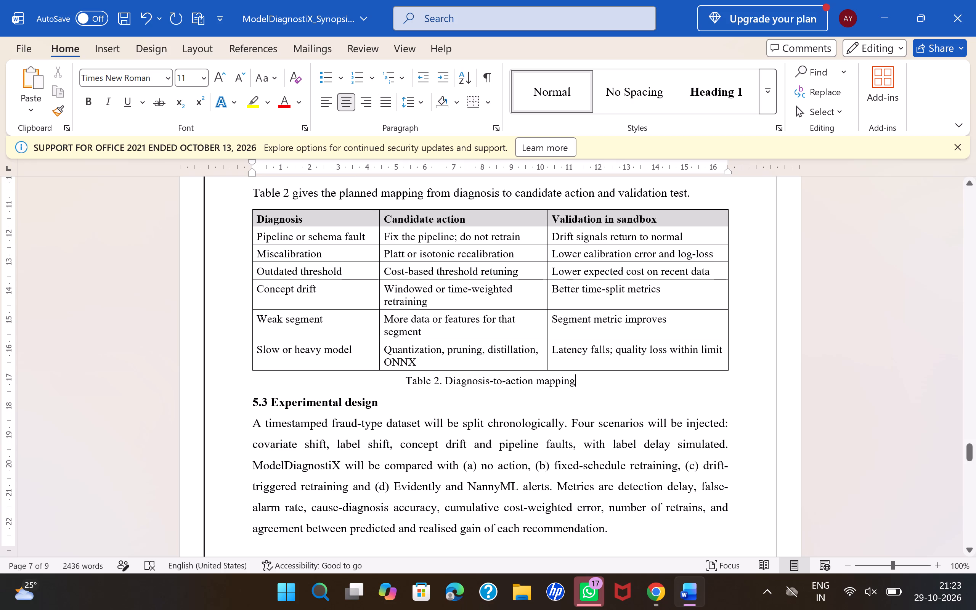
drag(588, 381, 420, 379)
key(BackSpace)
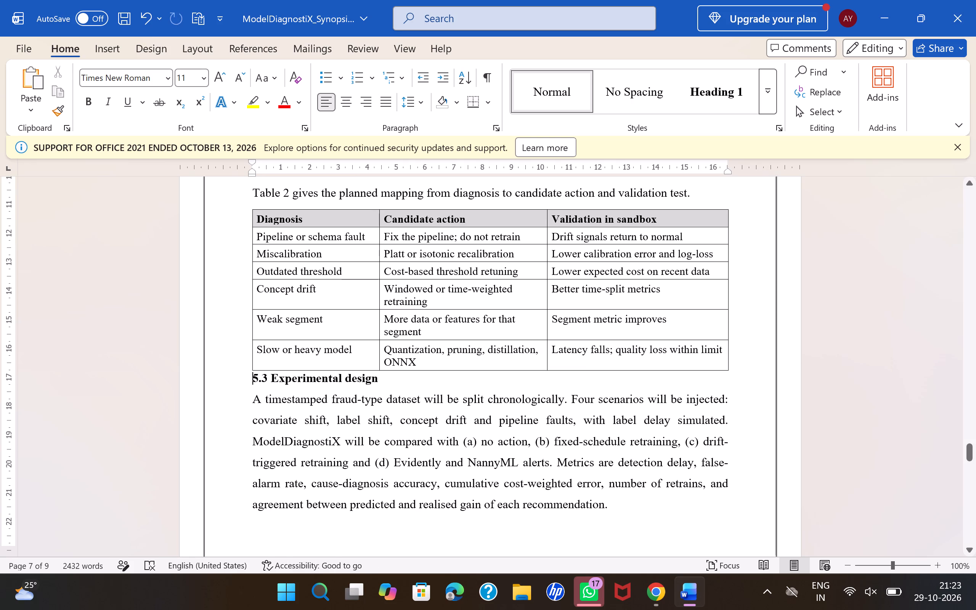
Insert a blank line between the diagnosis table and the "5.3 Experimental design" heading.
click(744, 372)
key(Return)
key(BackSpace)
key(Left)
key(Left)
key(Left)
key(Left)
key(Left)
key(Left)
key(Left)
key(Left)
key(Left)
key(Left)
key(Left)
key(Left)
key(Left)
key(Left)
key(Left)
key(Left)
key(Left)
key(Left)
key(Left)
key(Left)
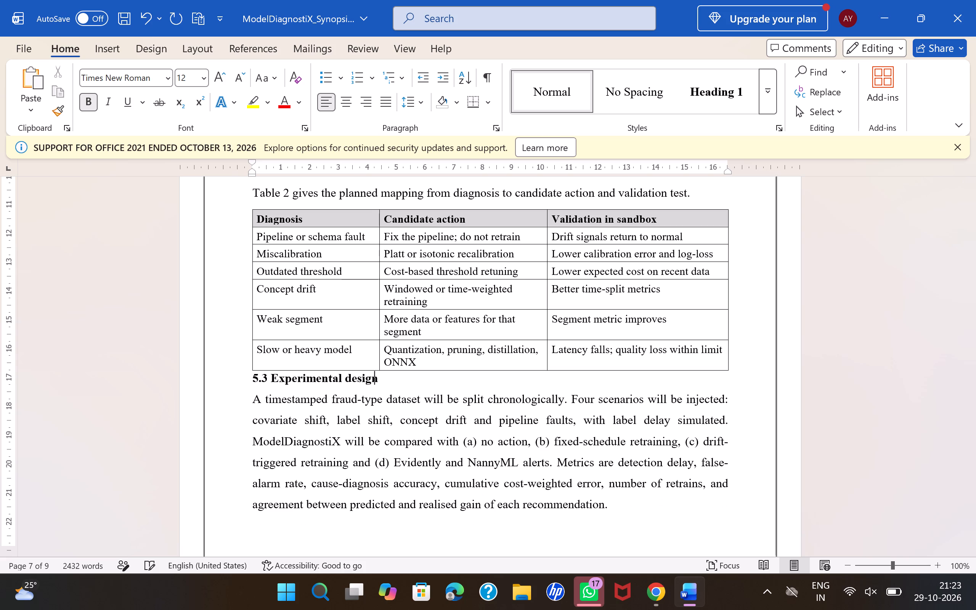
key(Left)
key(Left)
key(Left)
key(Return)
Delete the caption "Table 3. Indicative work plan (adjustable to the semester calendar)" and leave a blank line before "6. Tools / Technology Used".
scroll(835, 402, down, 2)
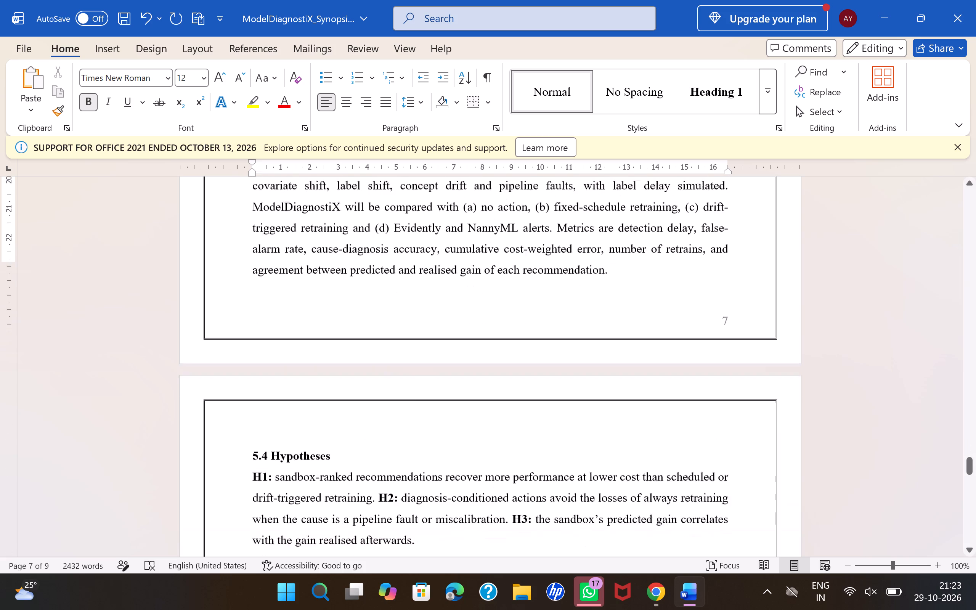
scroll(835, 402, down, 3)
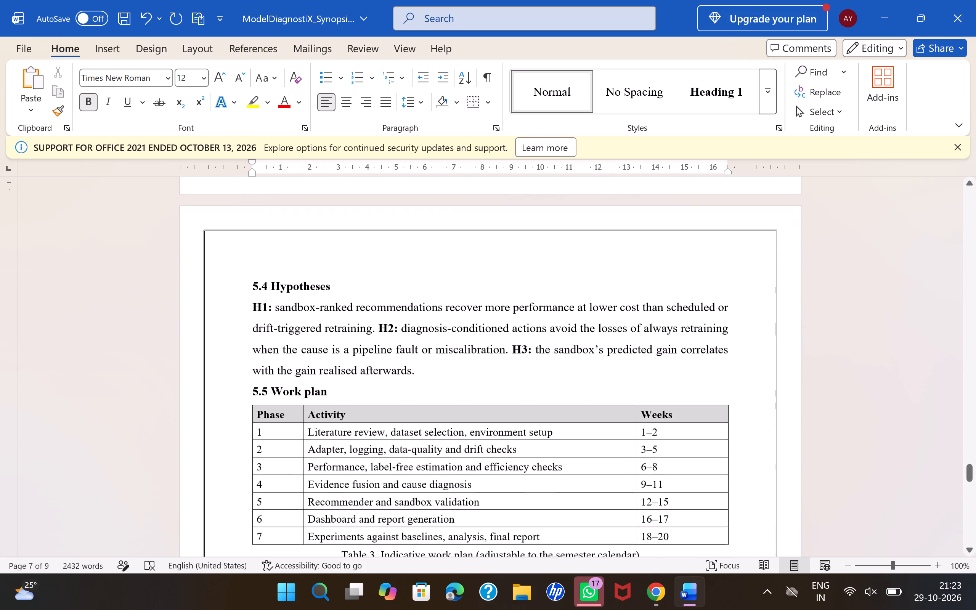
scroll(835, 402, down, 3)
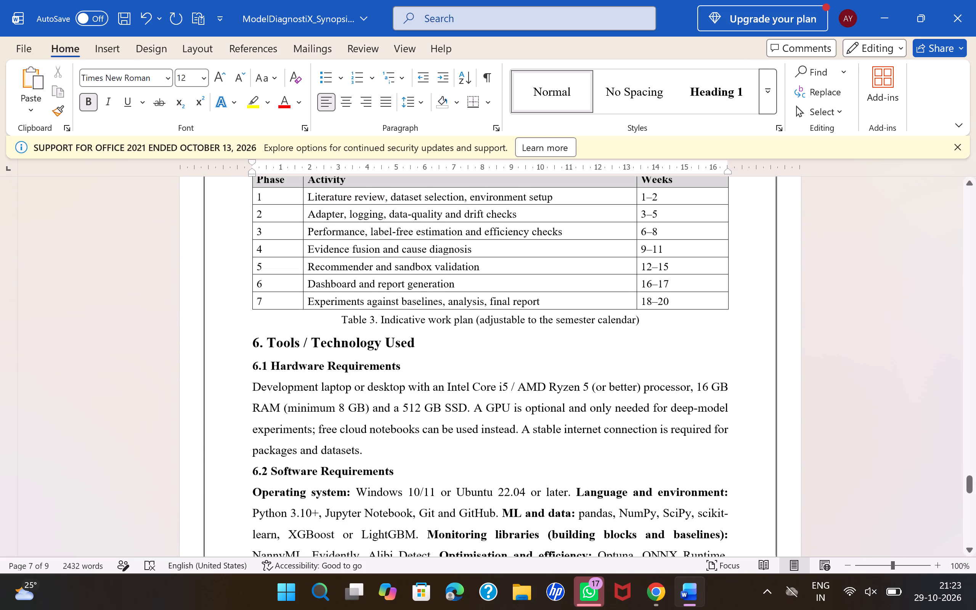
drag(651, 316, 499, 315)
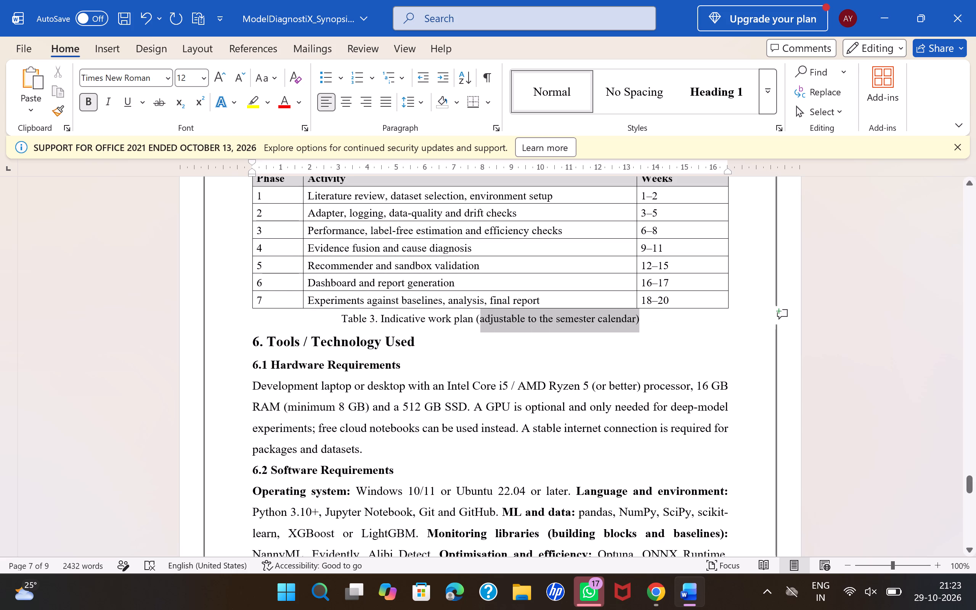
drag(499, 315, 361, 311)
key(BackSpace)
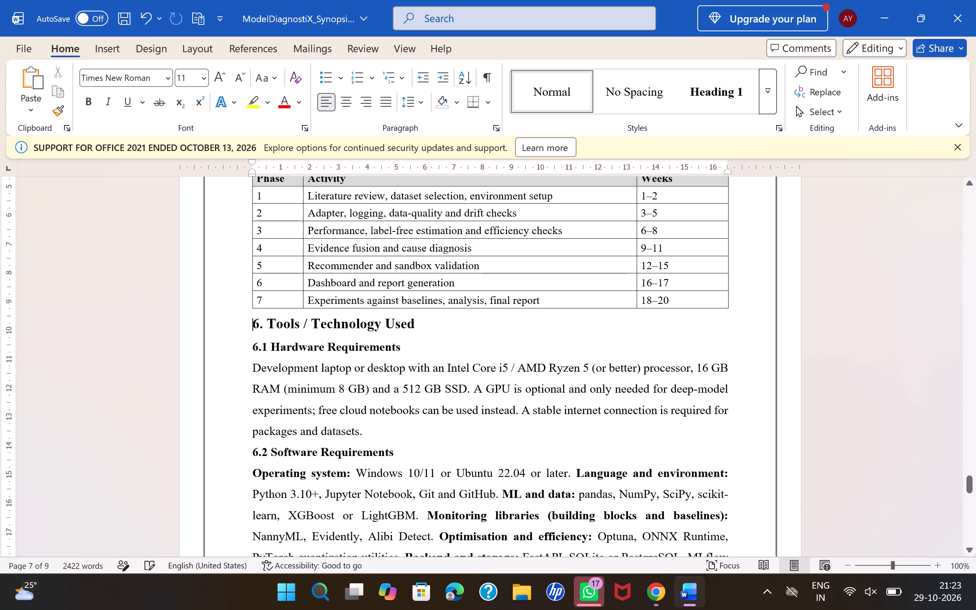
key(Return)
Delete the caption "Table 1. Summary of related work" beneath the related-work table and leave a blank line before the "Research gap" paragraph.
scroll(361, 311, up, 8)
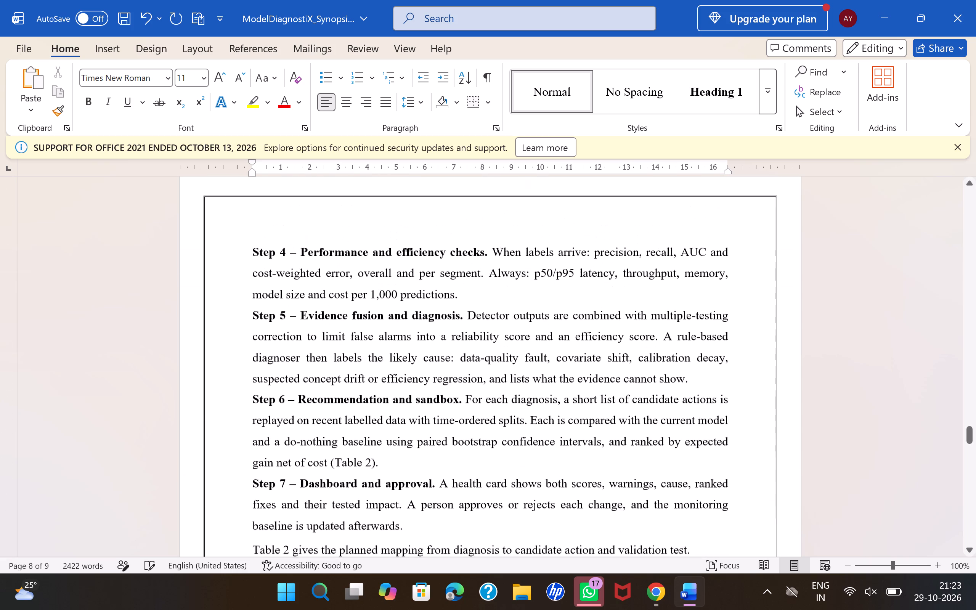
scroll(361, 311, up, 2)
scroll(466, 179, up, 3)
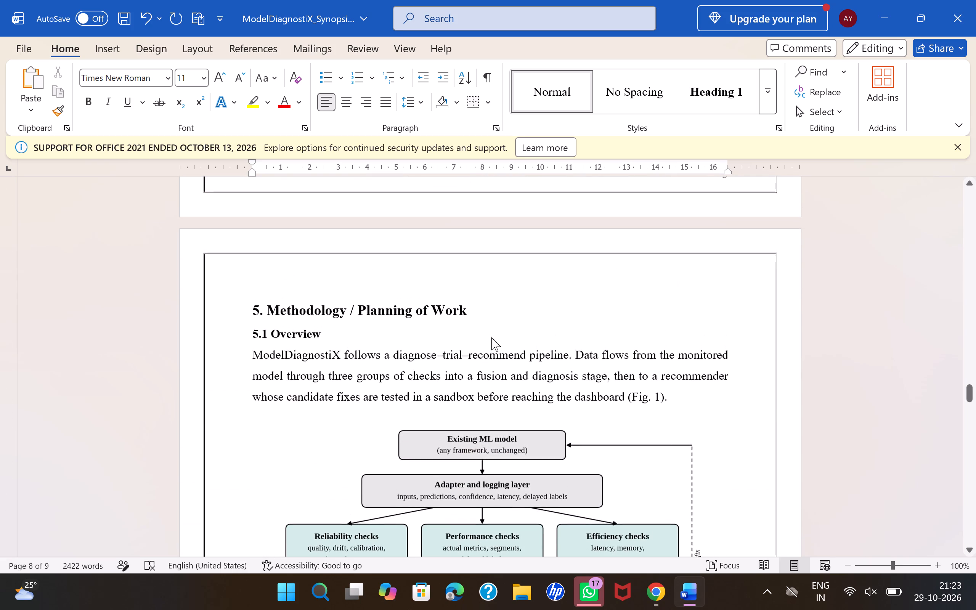
scroll(491, 337, up, 7)
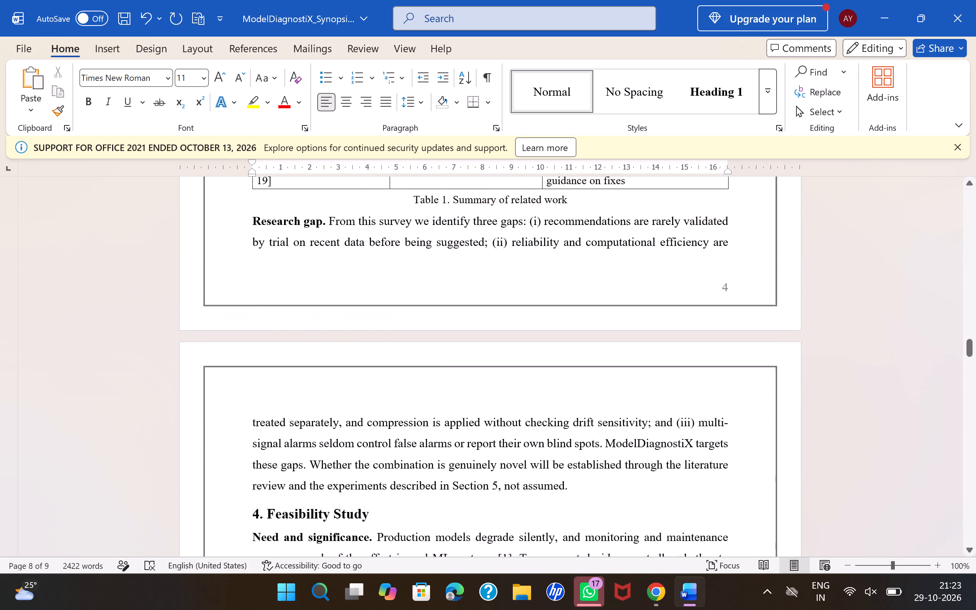
scroll(536, 348, up, 1)
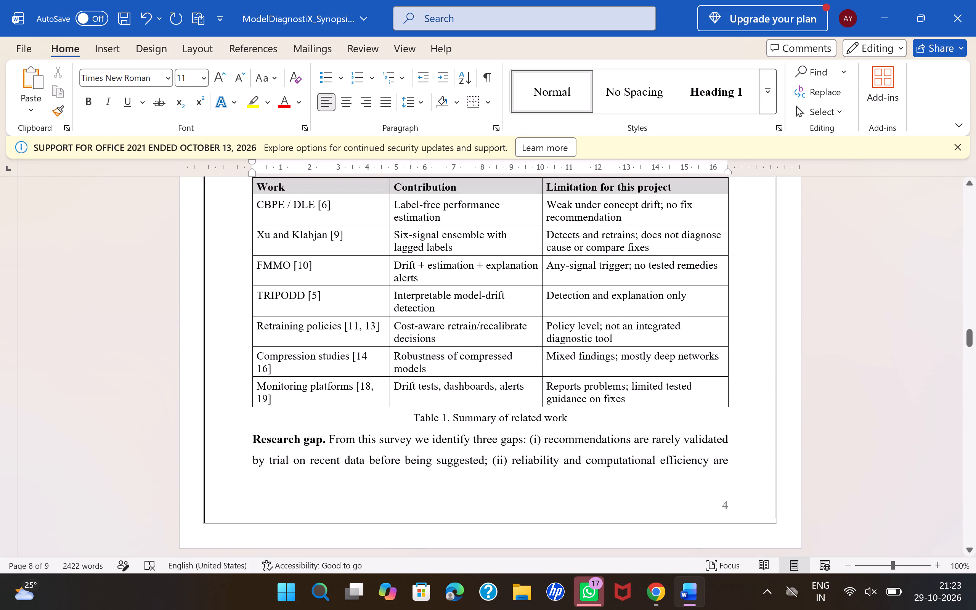
drag(570, 416, 411, 415)
key(BackSpace)
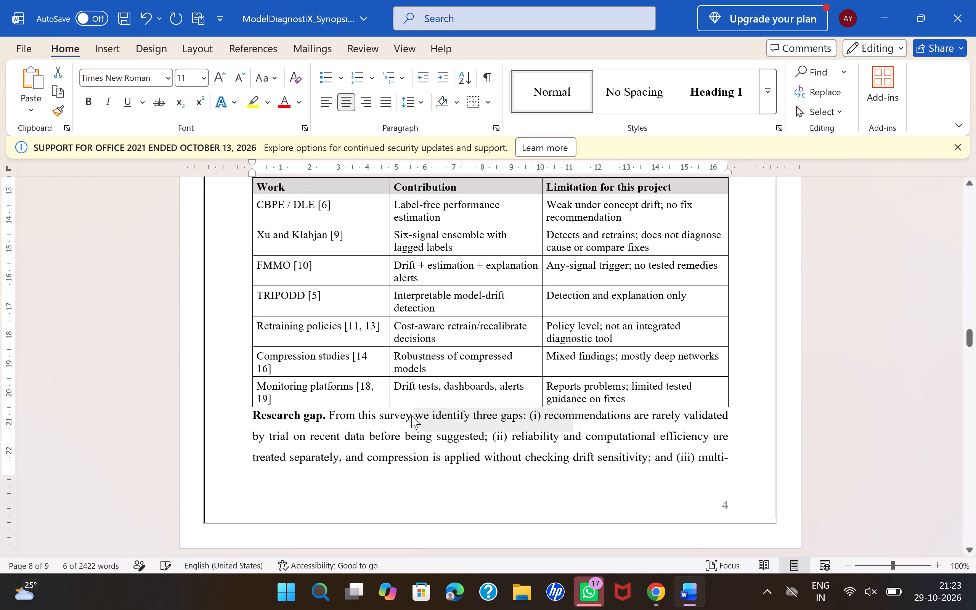
key(Return)
Review the synopsis from the related-work table through the methodology and tools sections to the references, and return to the cover page.
scroll(464, 386, up, 1)
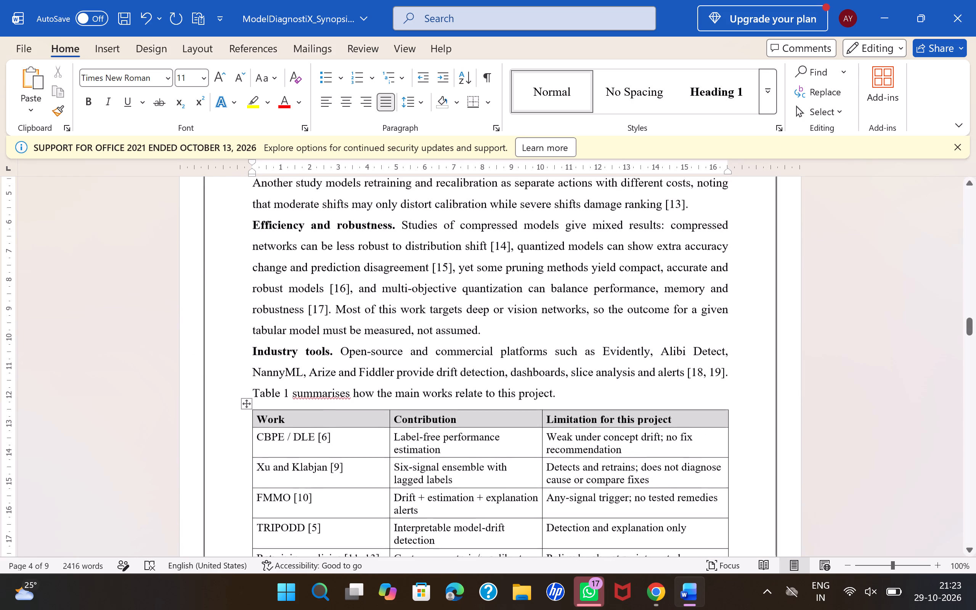
scroll(464, 386, down, 9)
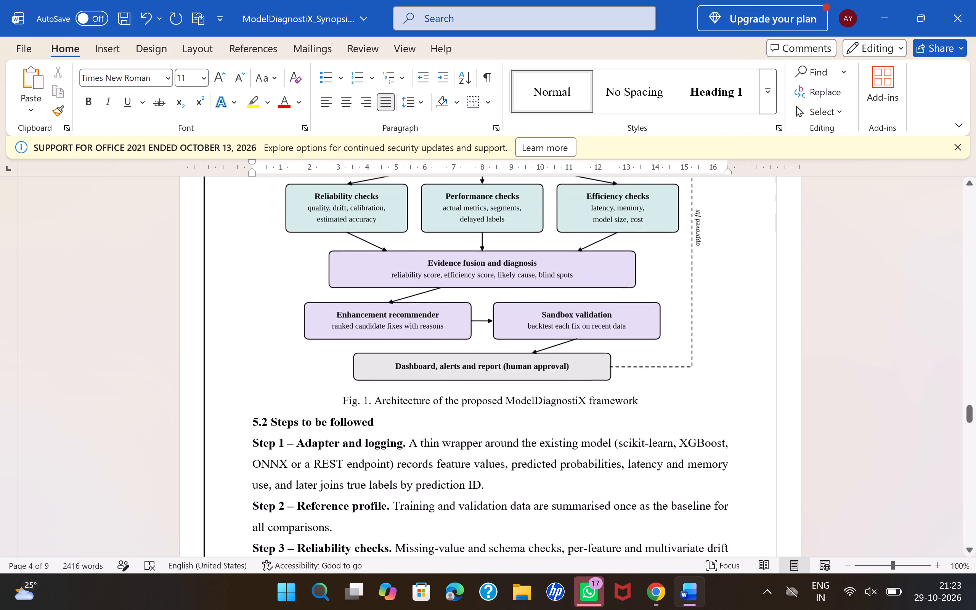
scroll(464, 386, down, 9)
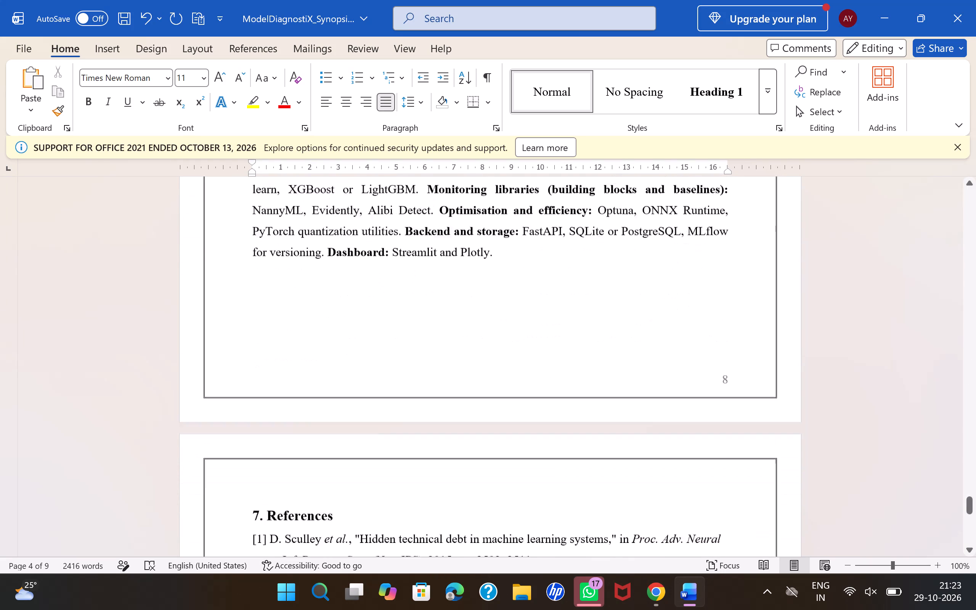
scroll(464, 386, down, 11)
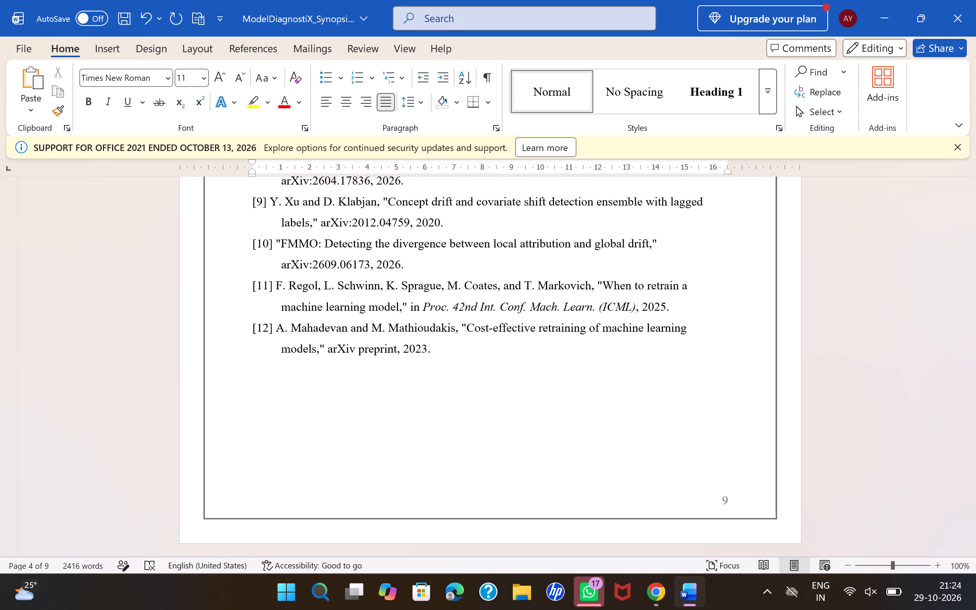
scroll(464, 386, up, 6)
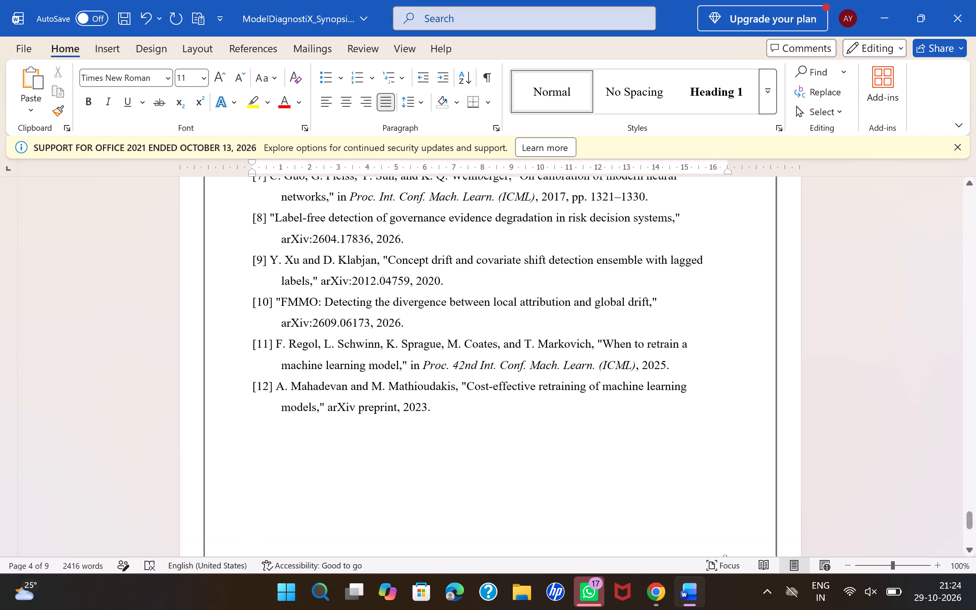
scroll(464, 386, up, 20)
scroll(464, 386, up, 20)
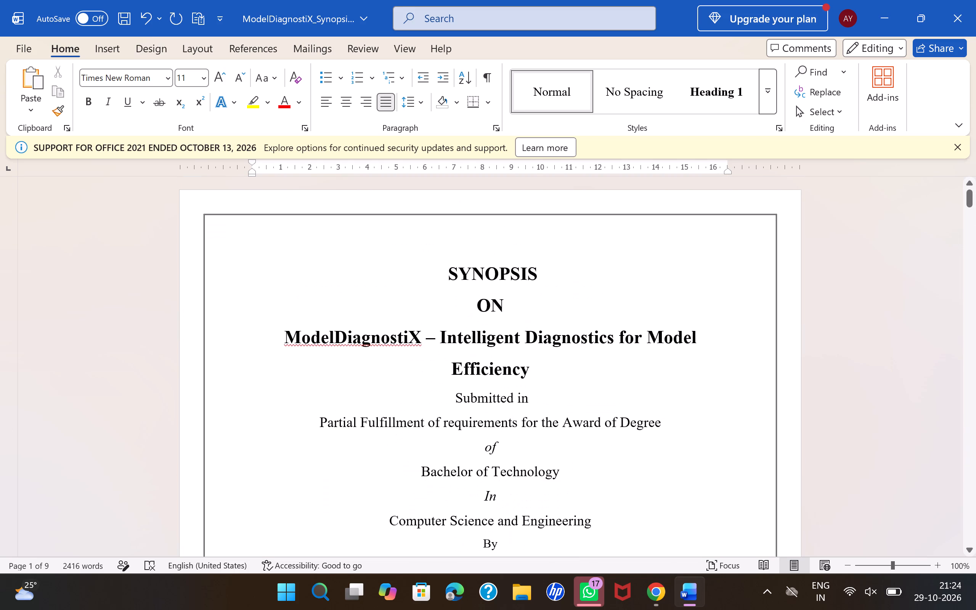
Switch to Chrome and open a new tab.
click(662, 589)
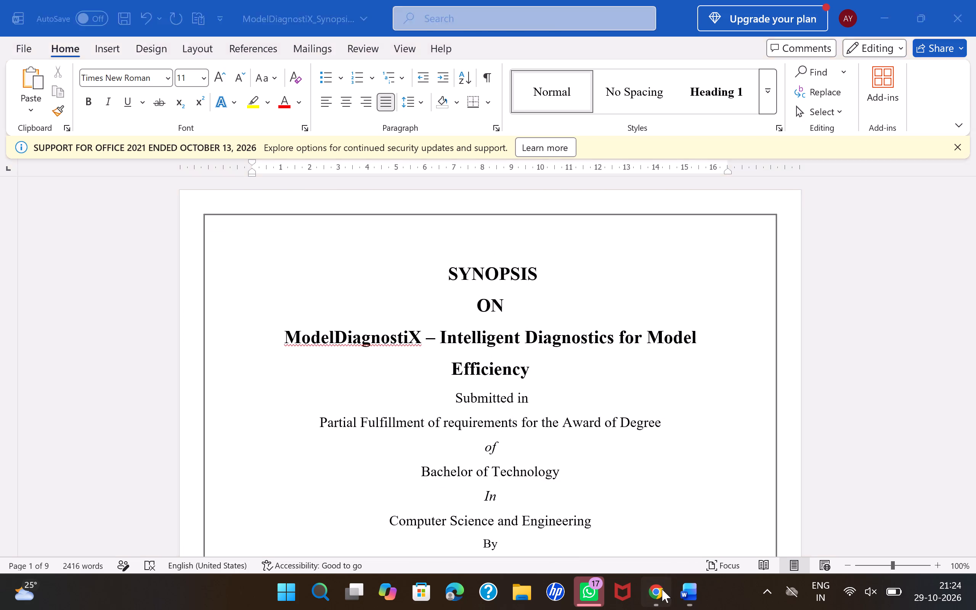
click(231, 27)
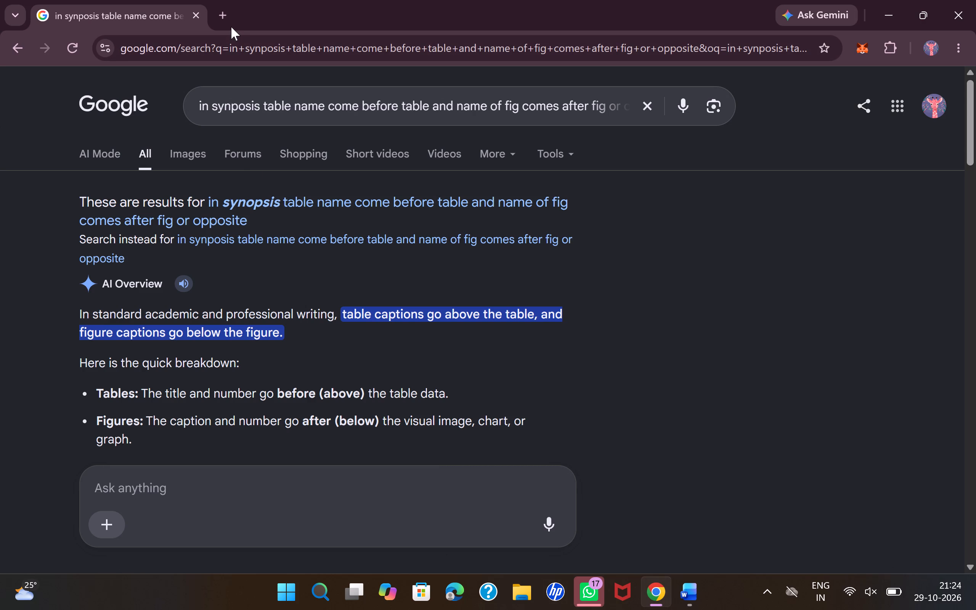
click(226, 16)
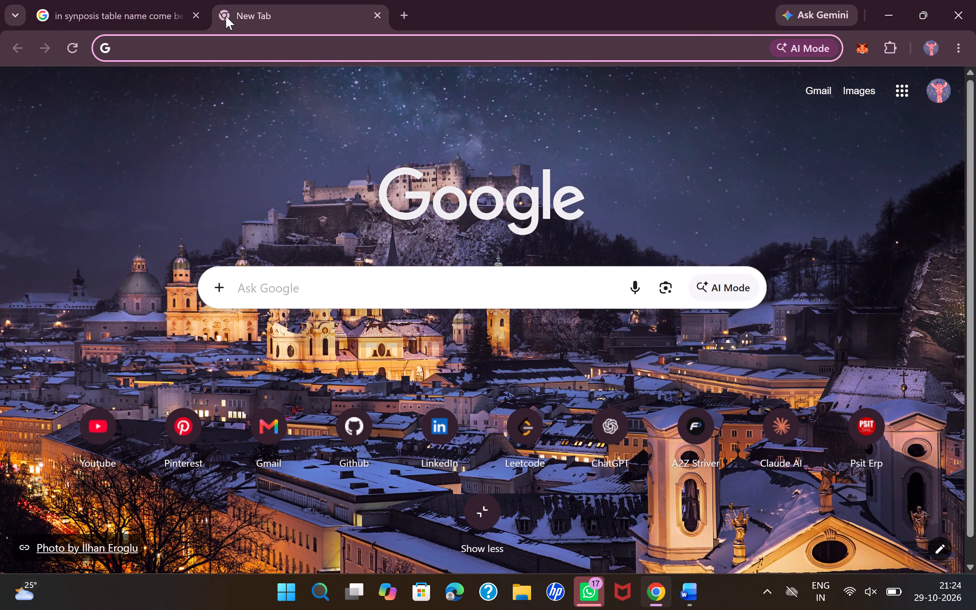
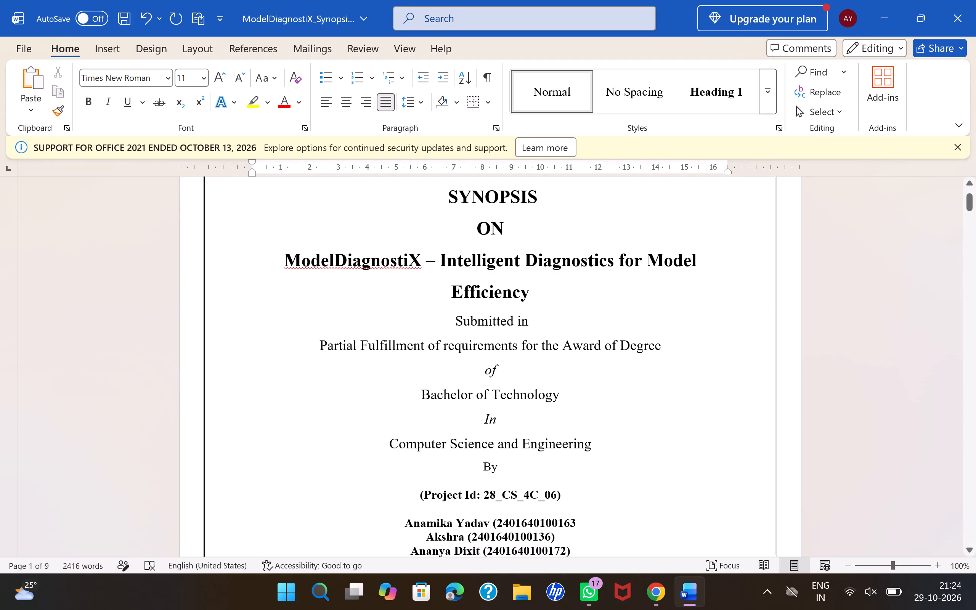
Apply the No Spacing style to the cover page lines from "Submitted in" through the Project Id and centre them.
scroll(513, 435, down, 3)
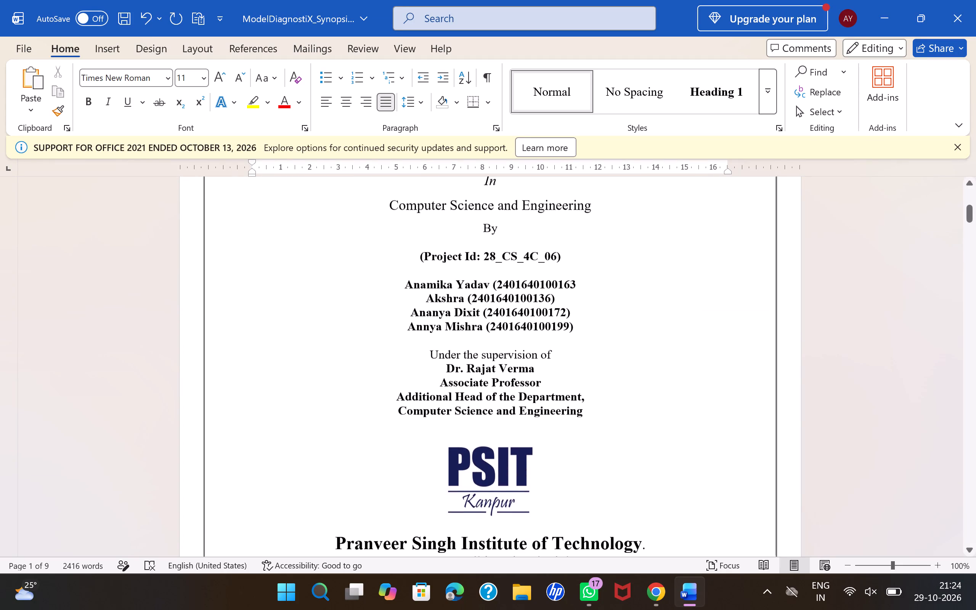
scroll(513, 435, up, 1)
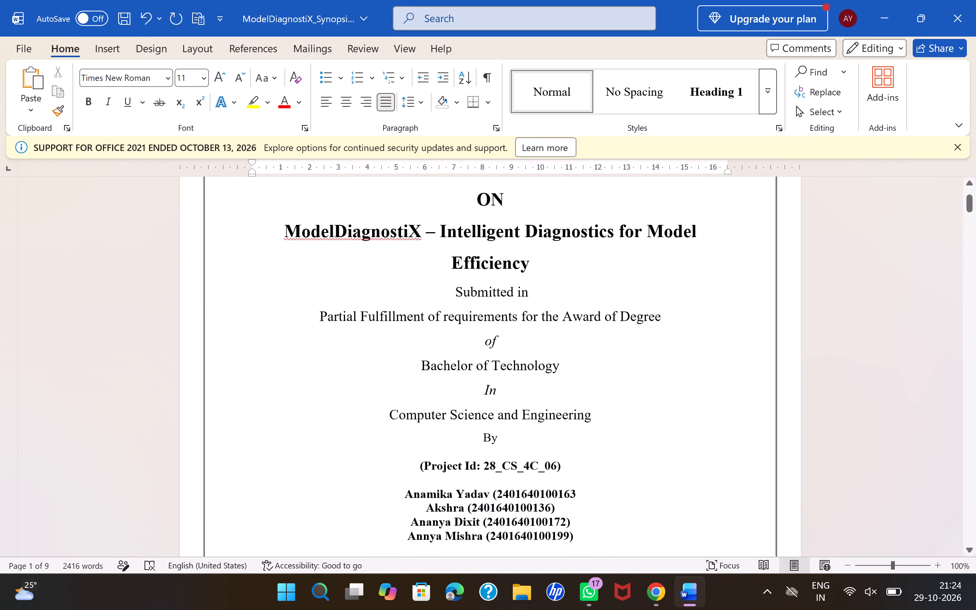
drag(454, 292, 488, 368)
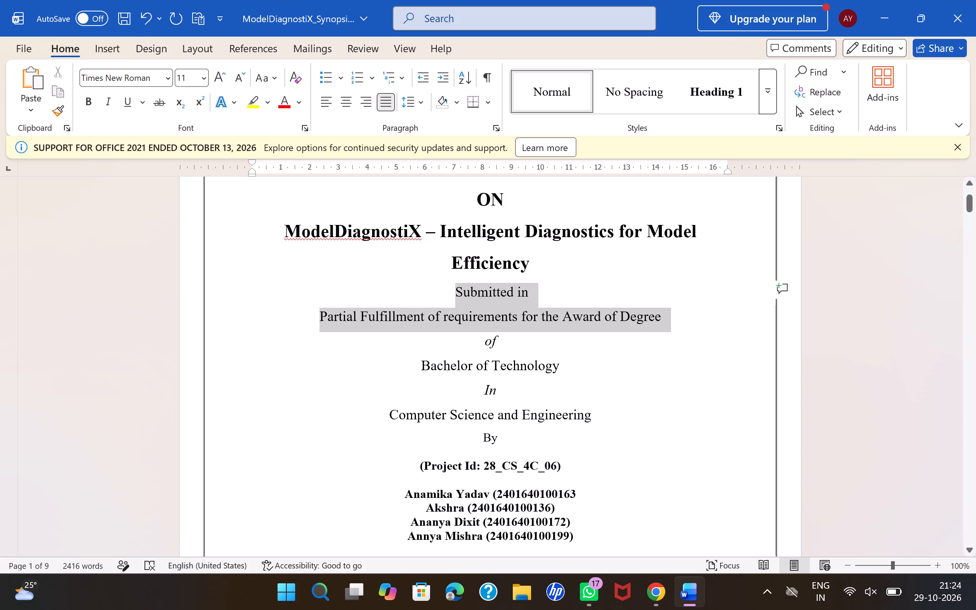
drag(488, 368, 566, 461)
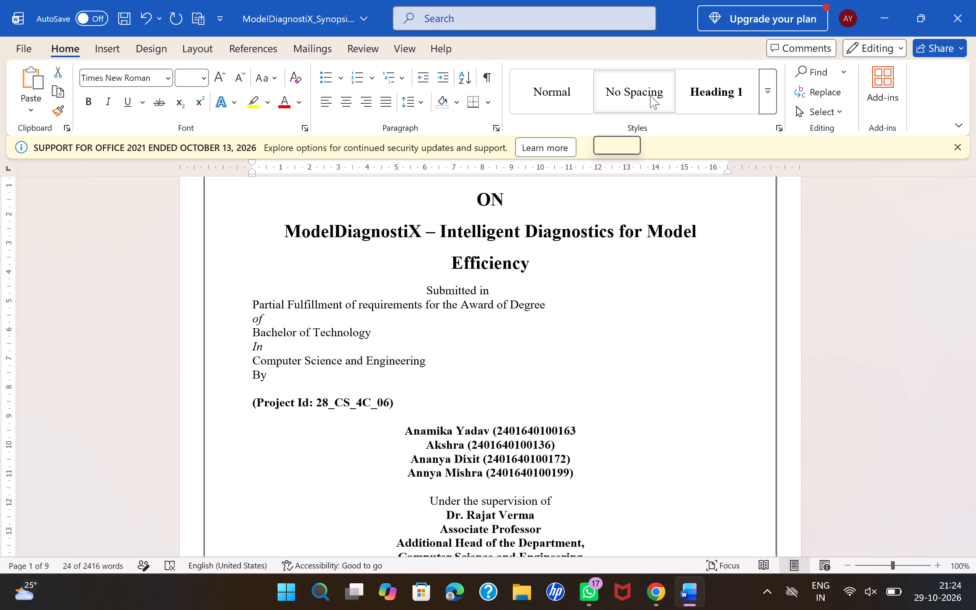
click(633, 98)
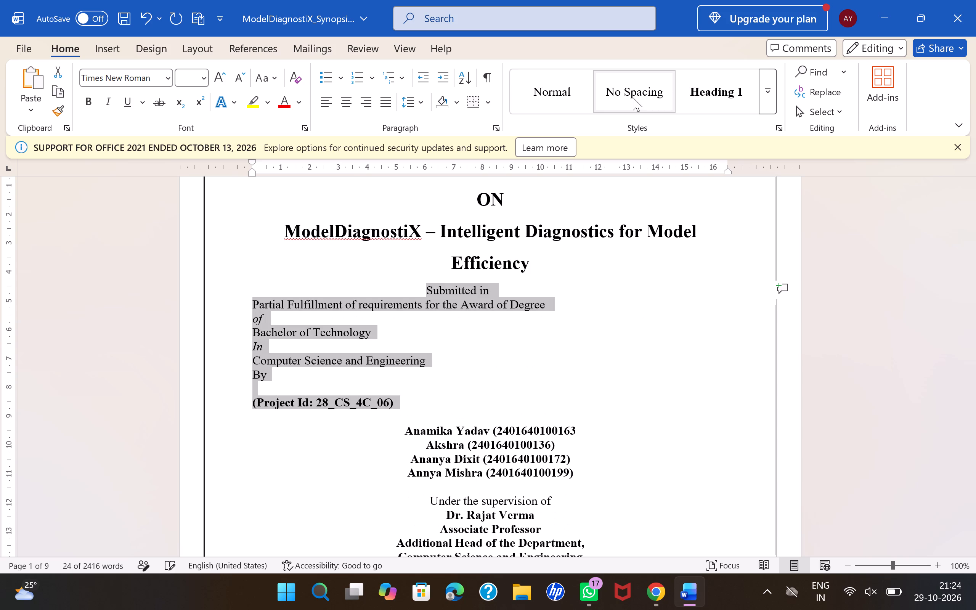
click(352, 96)
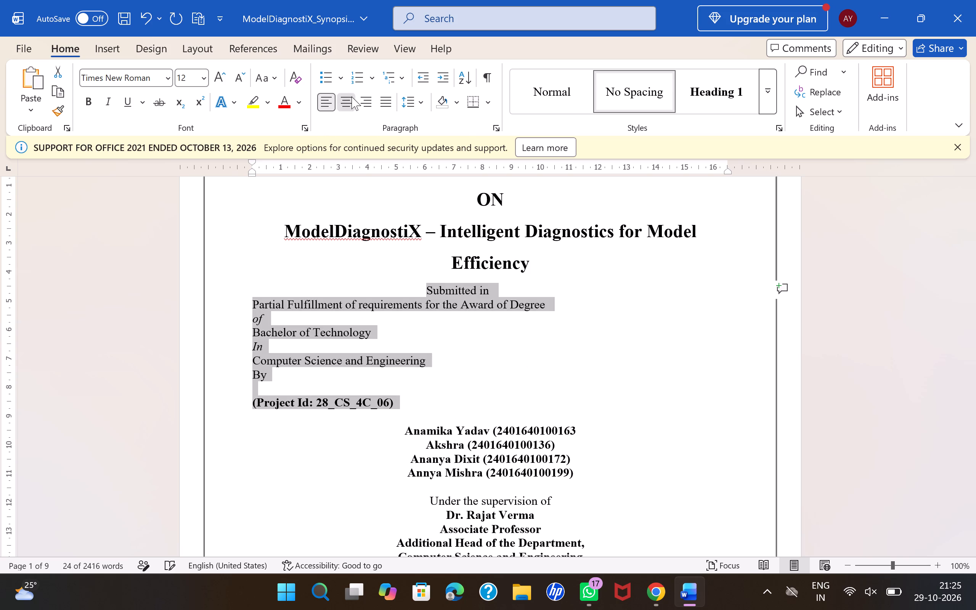
click(622, 366)
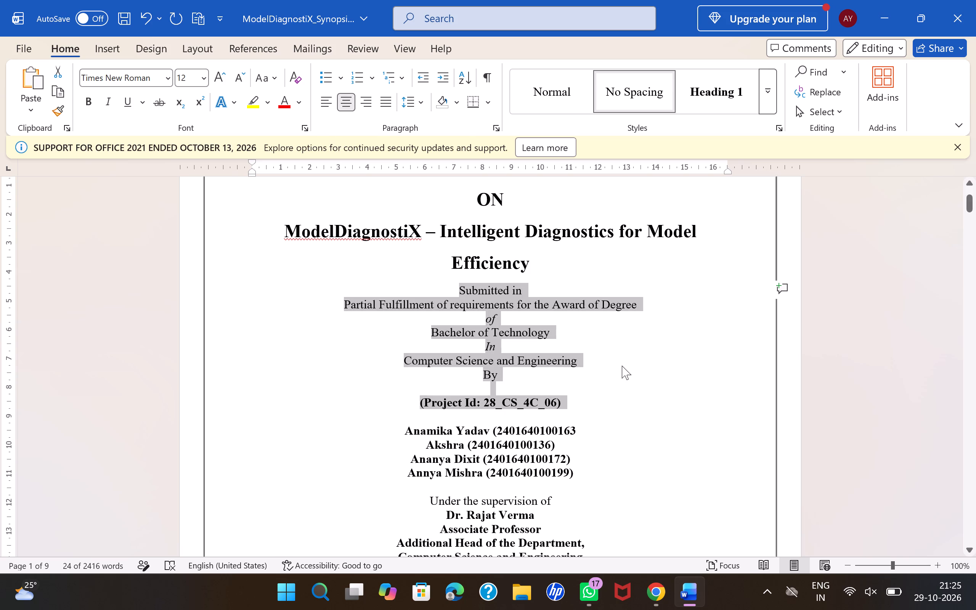
Add a blank line above "Submitted in", below the Project Id line and above "Under the supervision of" on the cover page.
scroll(622, 366, up, 1)
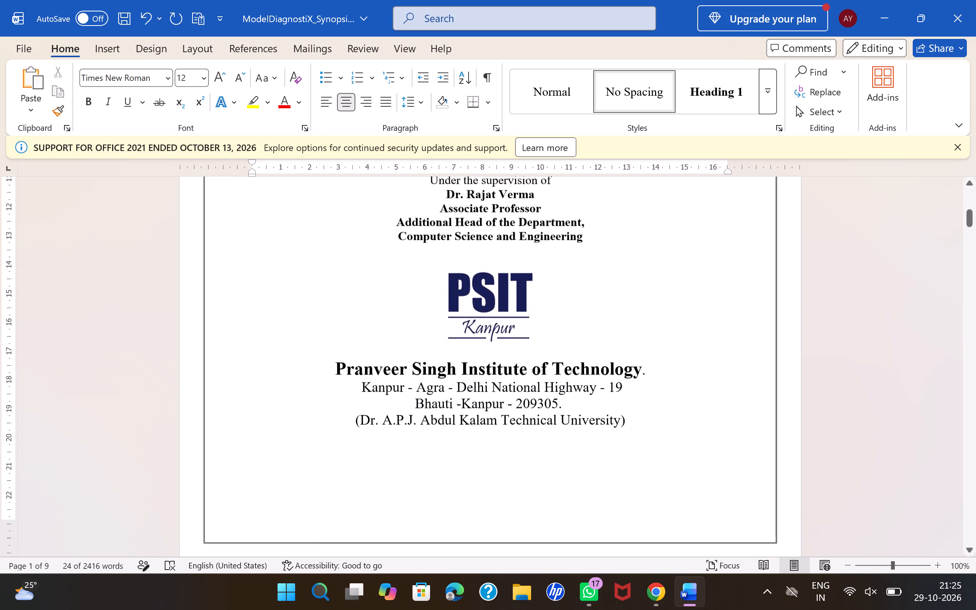
scroll(622, 366, up, 1)
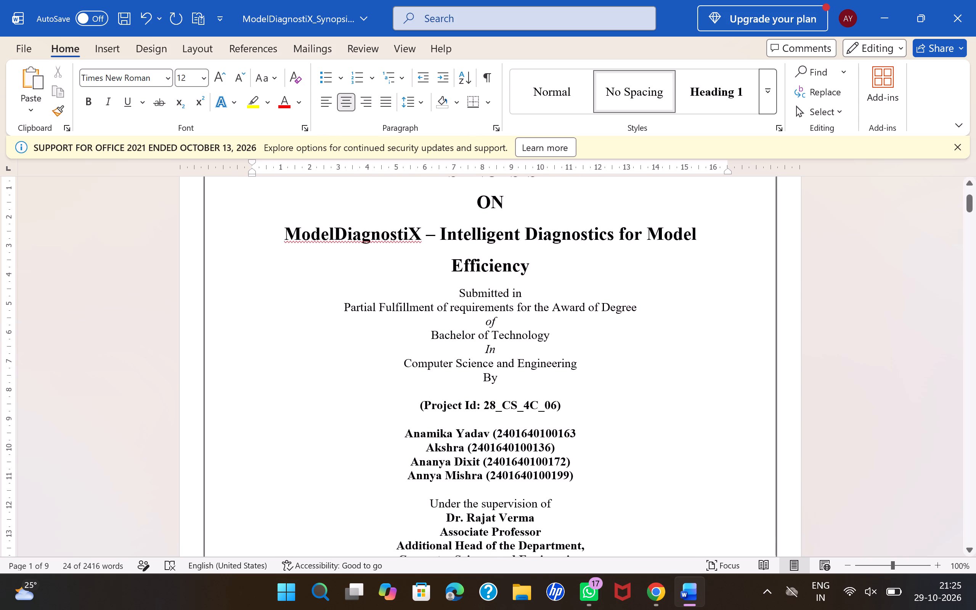
click(551, 266)
key(Return)
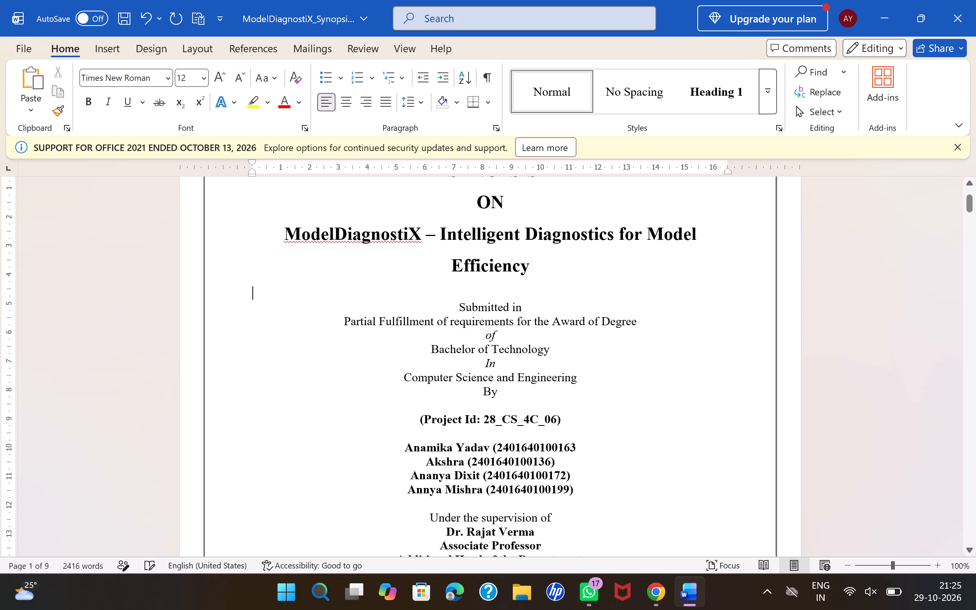
click(581, 413)
key(Return)
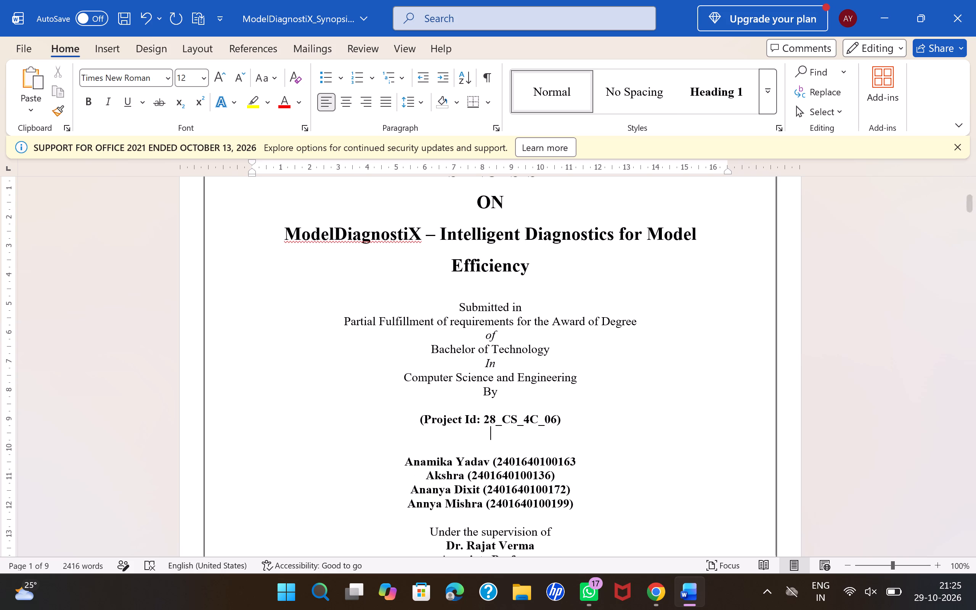
scroll(634, 422, down, 1)
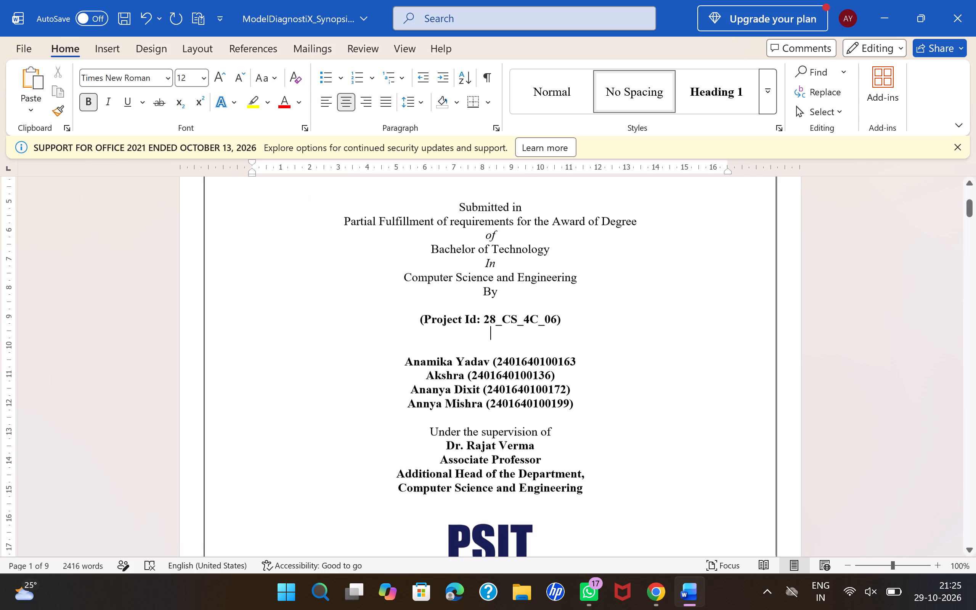
scroll(602, 406, up, 1)
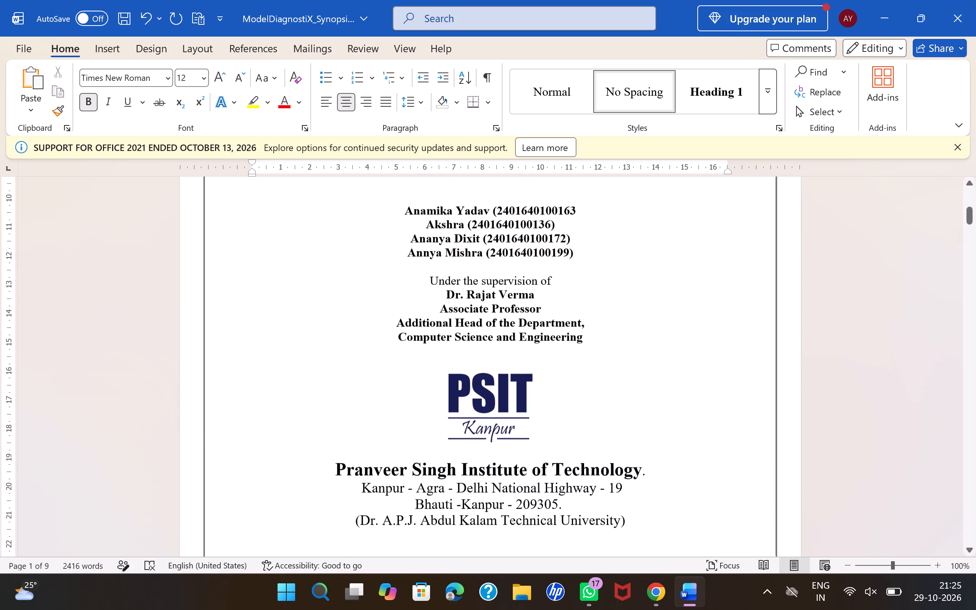
click(573, 270)
key(Return)
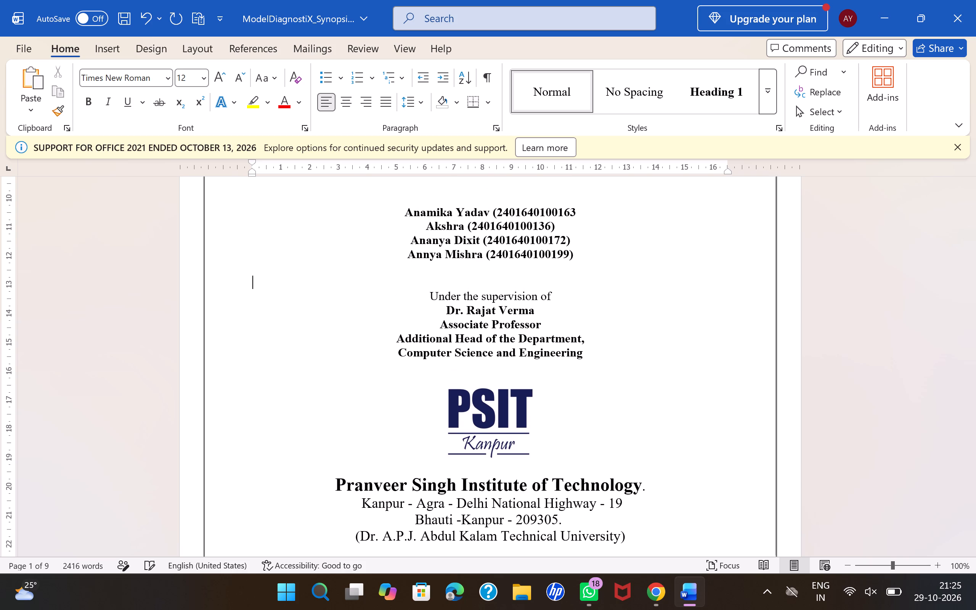
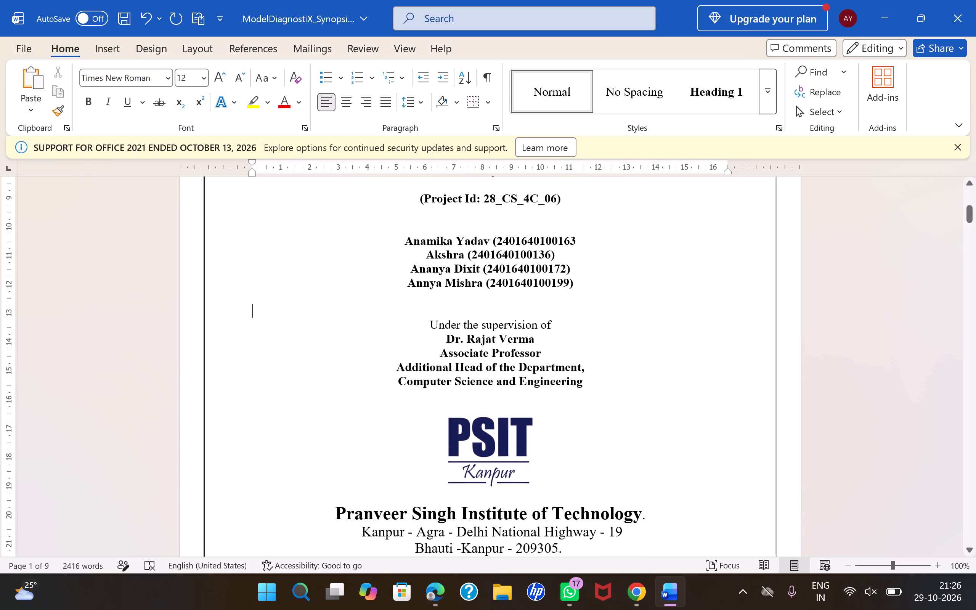
Try to move the PSIT Kanpur logo on the cover page slightly upward, towards the supervisor's department line.
scroll(560, 443, down, 1)
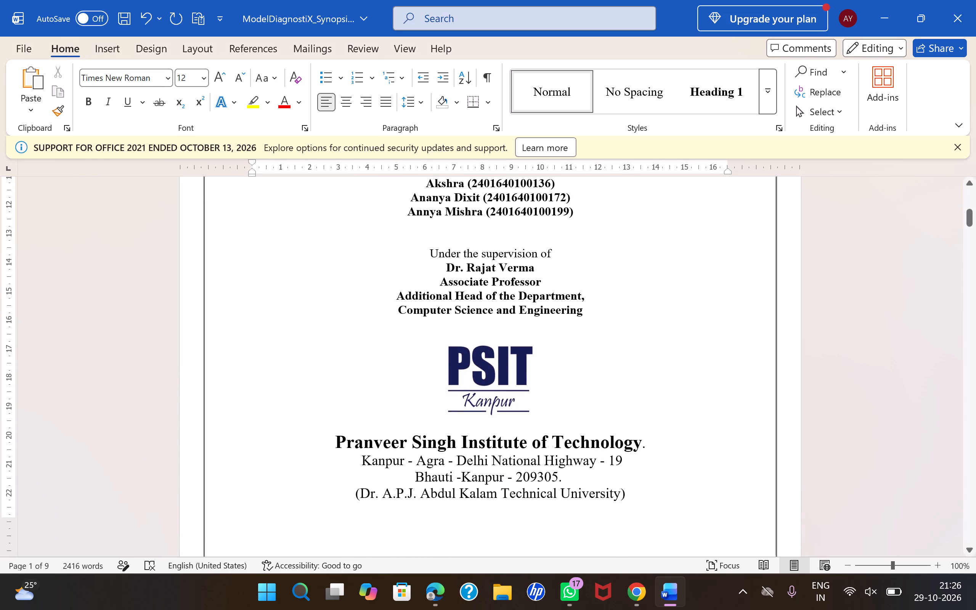
scroll(560, 443, down, 1)
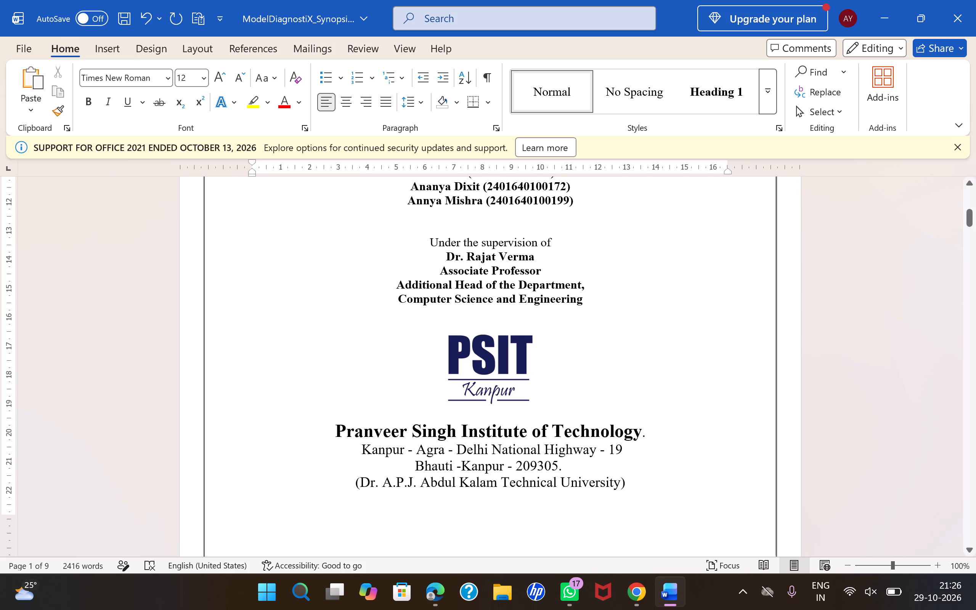
scroll(560, 443, down, 1)
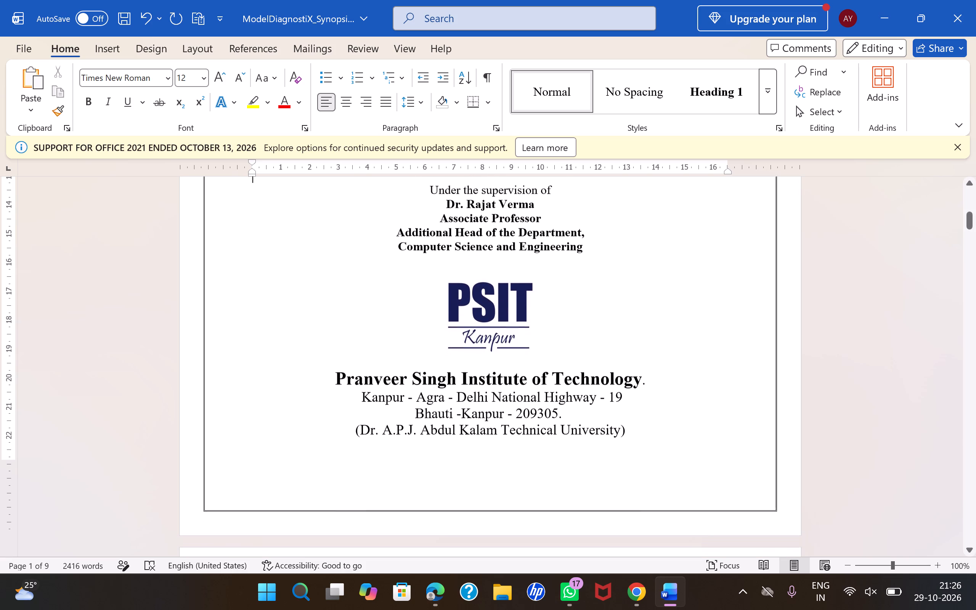
scroll(560, 443, down, 1)
click(517, 339)
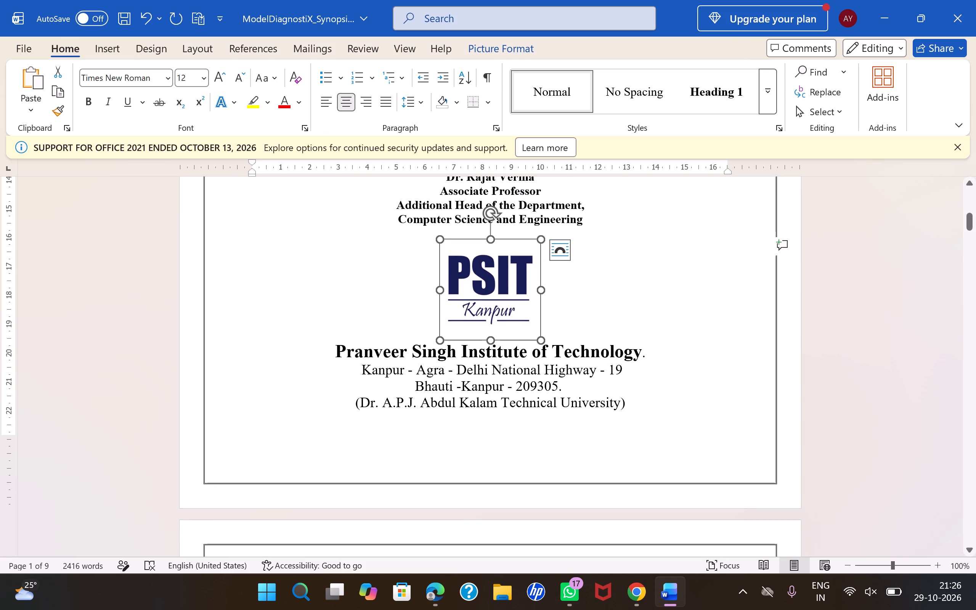
drag(515, 296, 512, 287)
click(512, 287)
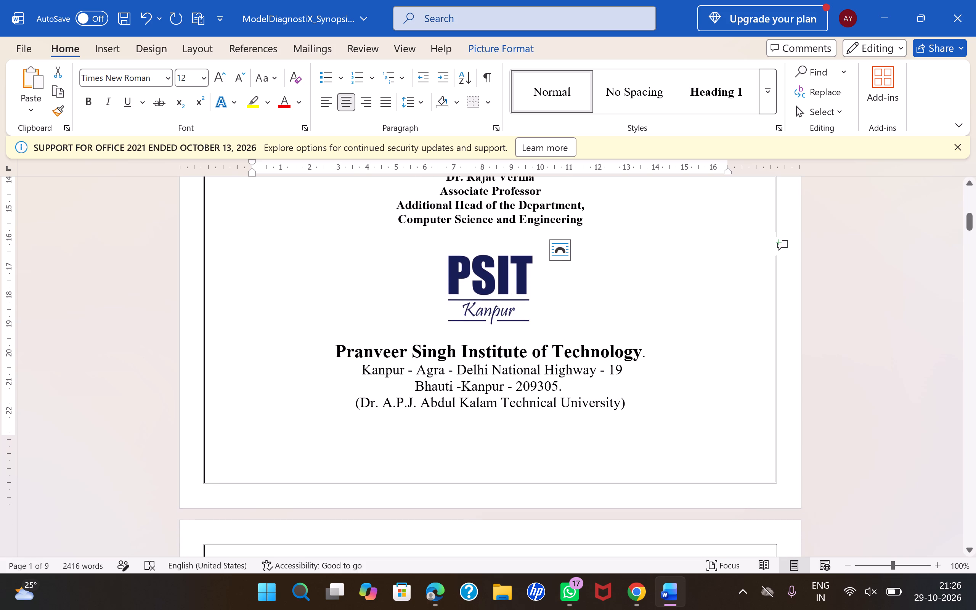
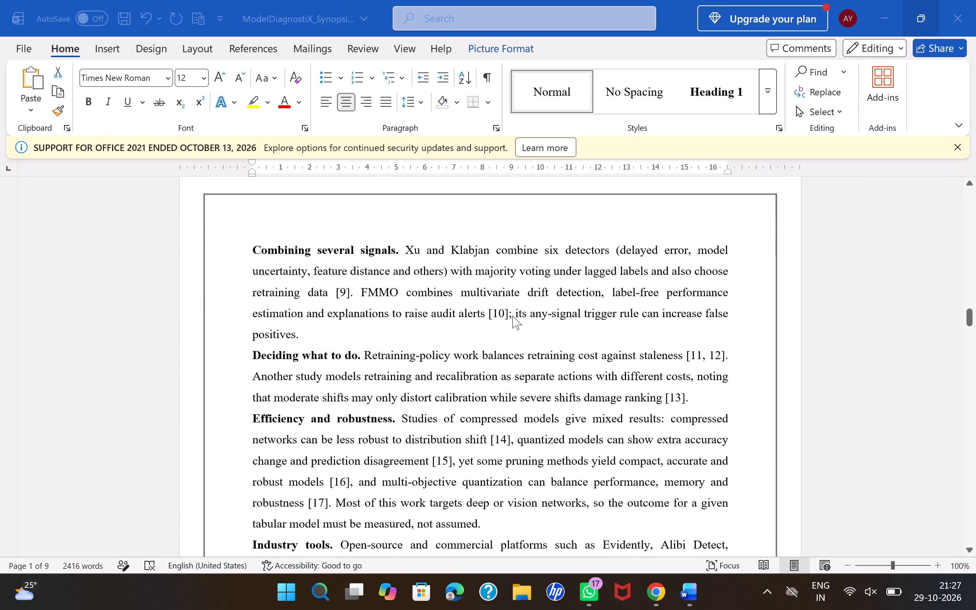
Review the synopsis from the literature review through the methodology tables to section 6, Tools / Technology Used.
scroll(512, 316, down, 9)
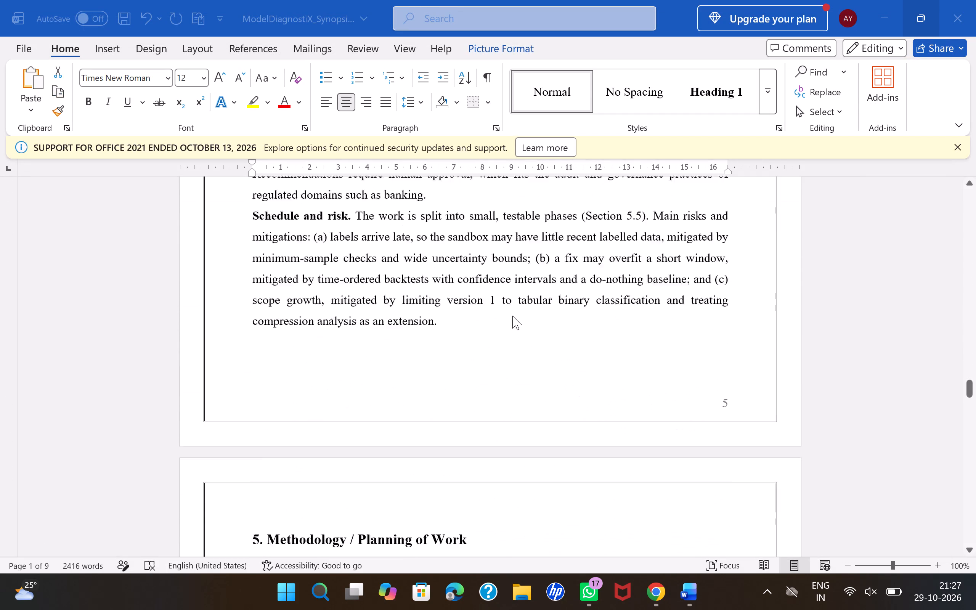
scroll(512, 316, down, 6)
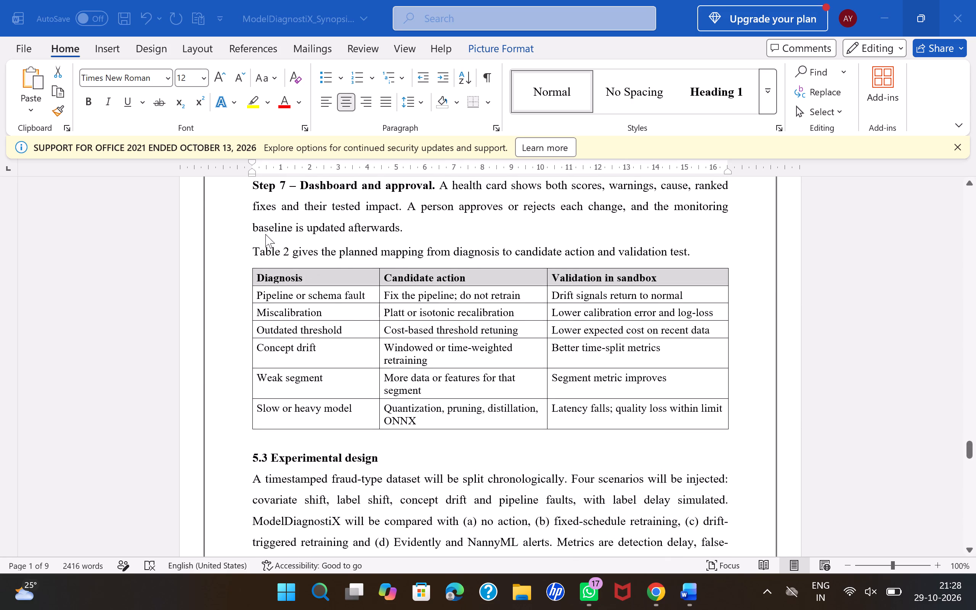
scroll(428, 420, down, 3)
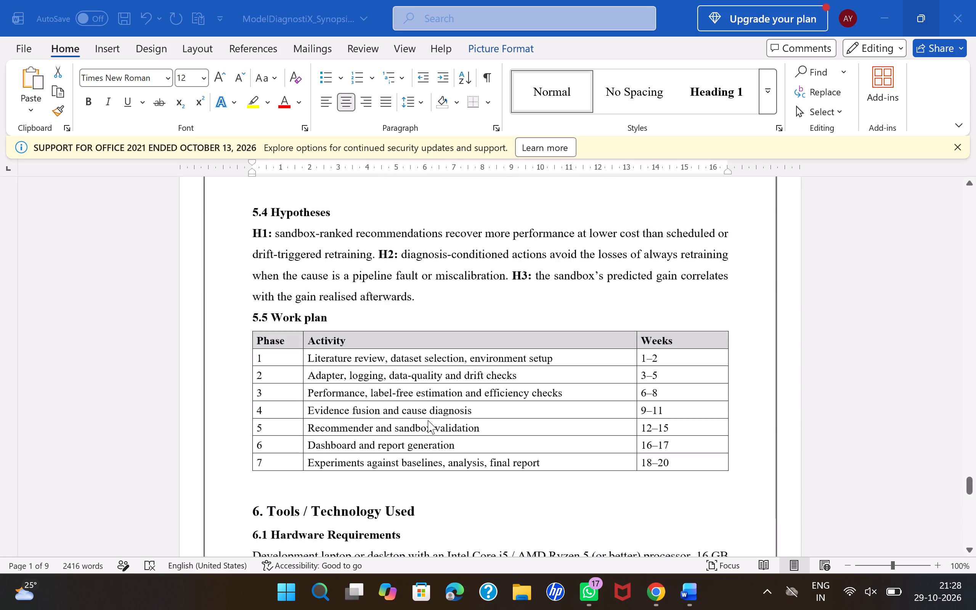
scroll(428, 420, down, 1)
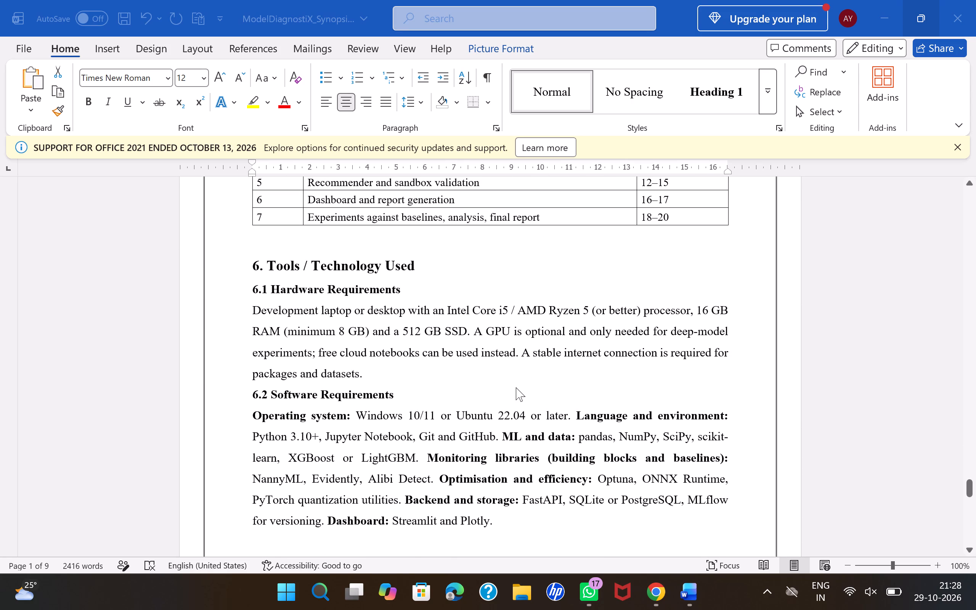
scroll(510, 400, down, 1)
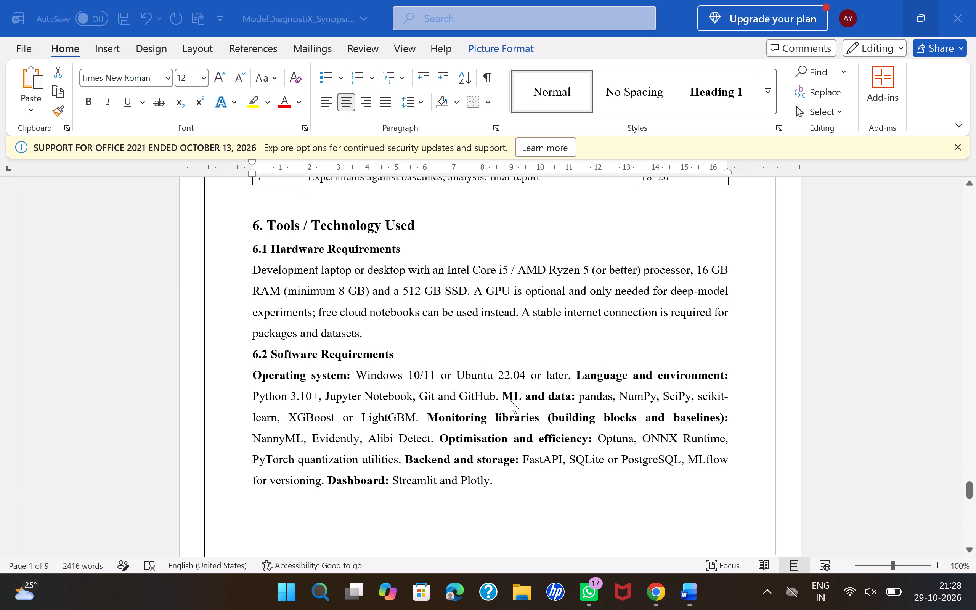
key(Print)
click(461, 26)
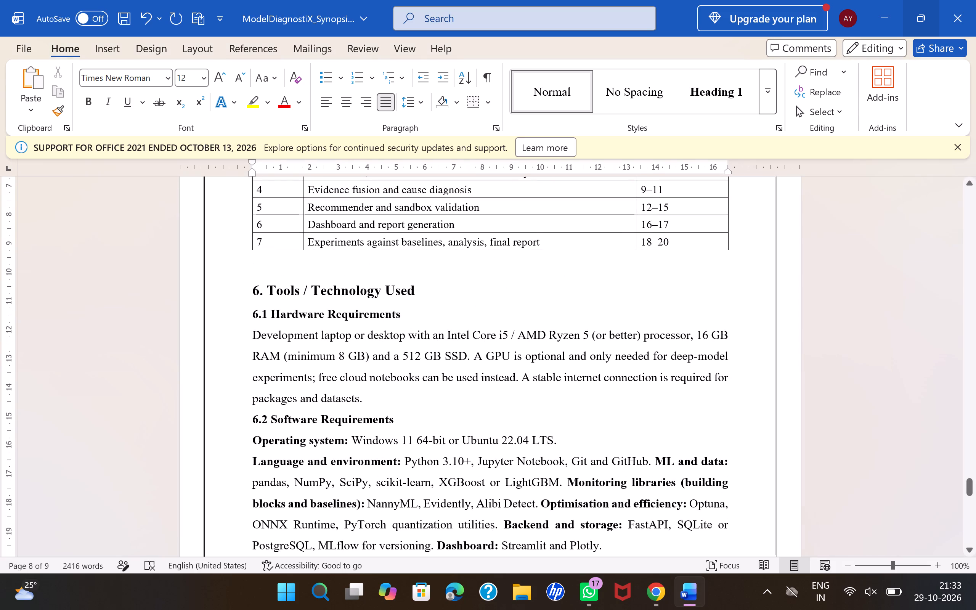
drag(475, 355, 515, 375)
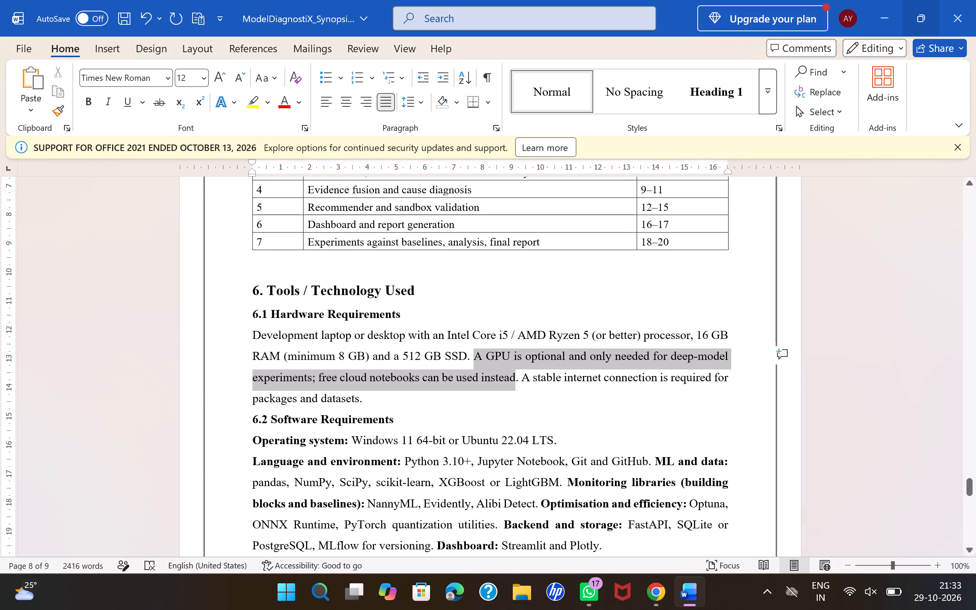
drag(515, 375, 515, 376)
key(BackSpace)
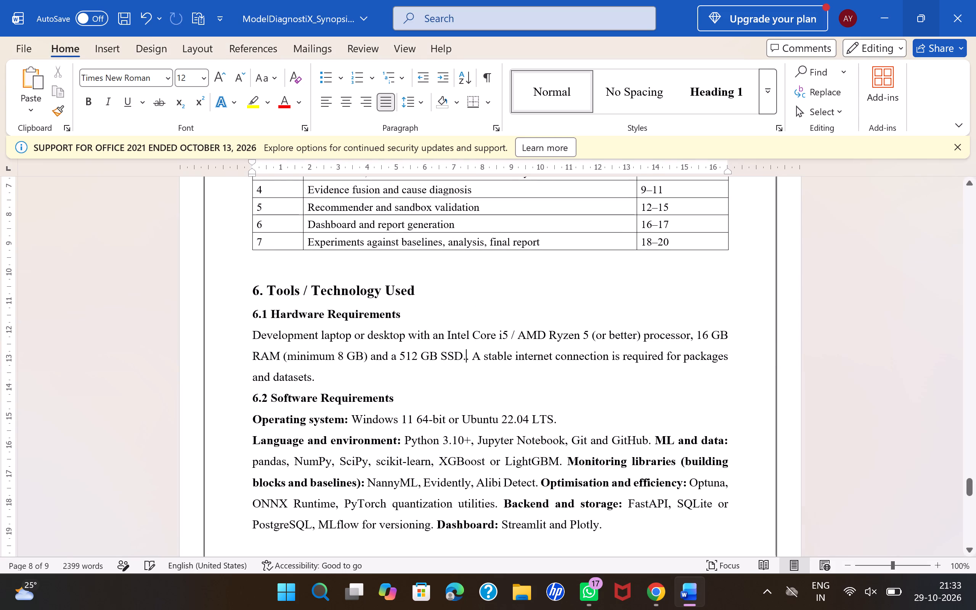
key(BackSpace)
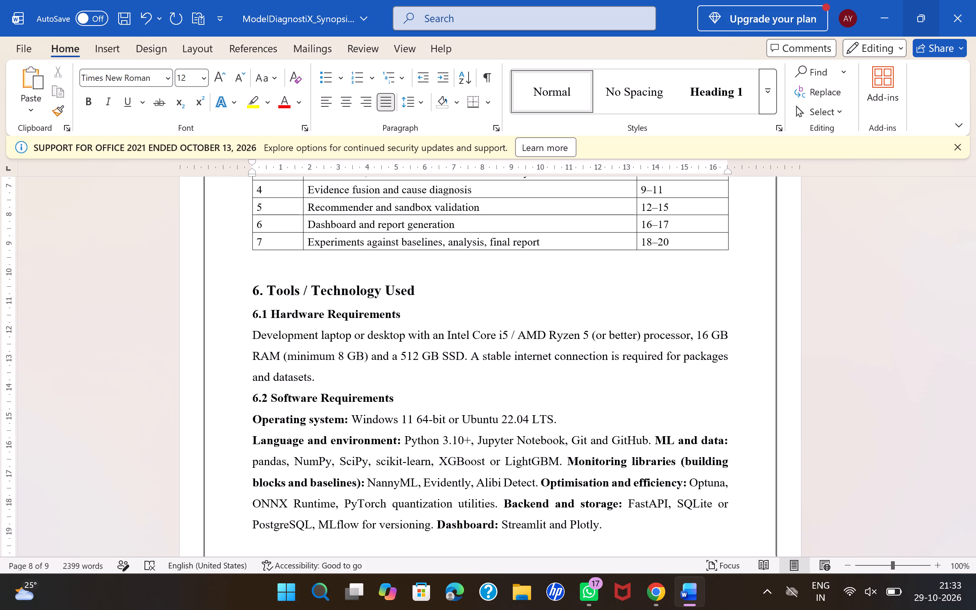
Read ChatGPT's Python version advice and set the version under "Language and environment" in the Word synopsis to Python 3.11.X.
key(alt+Tab)
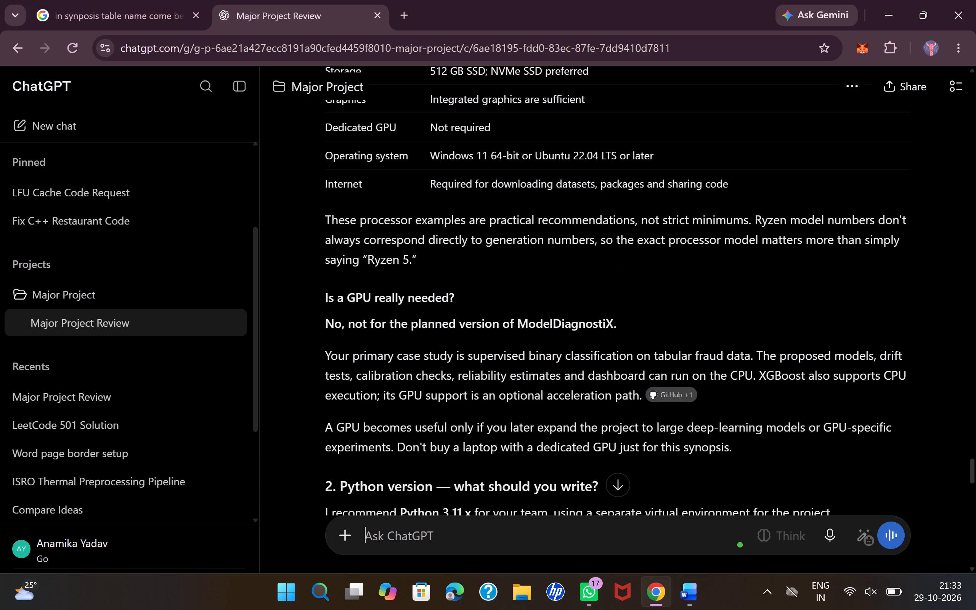
scroll(757, 390, down, 1)
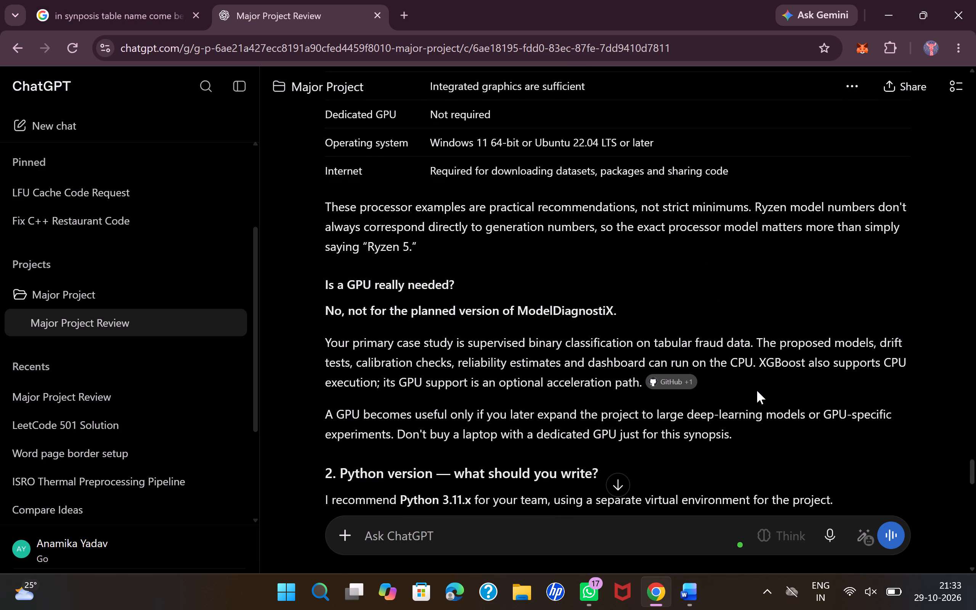
scroll(757, 390, down, 1)
scroll(757, 390, up, 3)
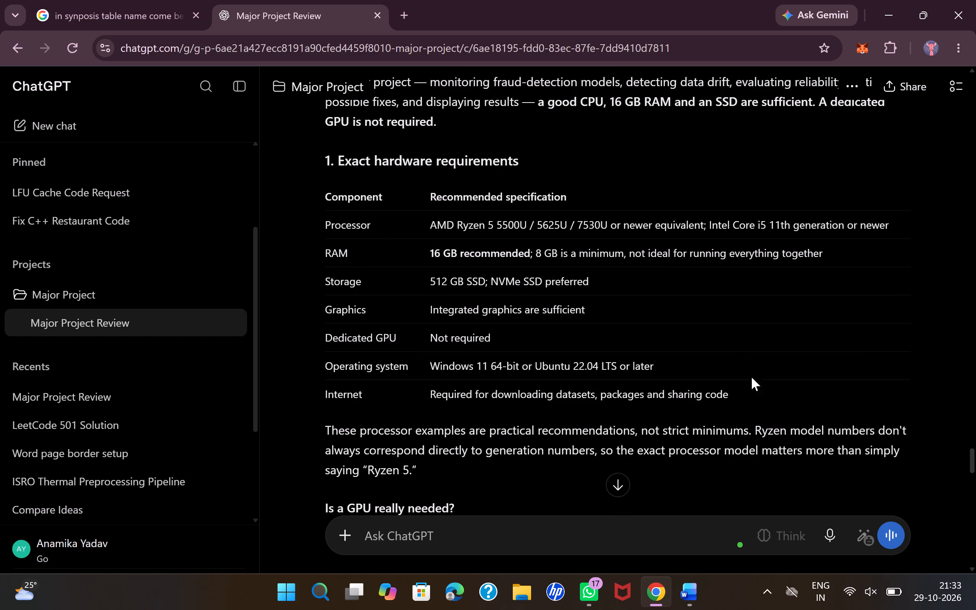
scroll(757, 422, down, 5)
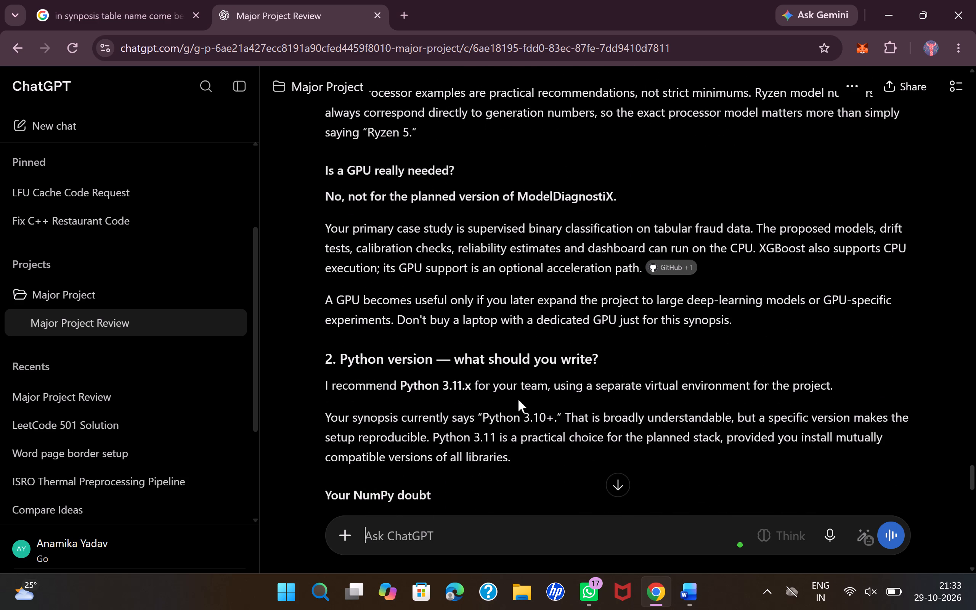
scroll(660, 433, down, 2)
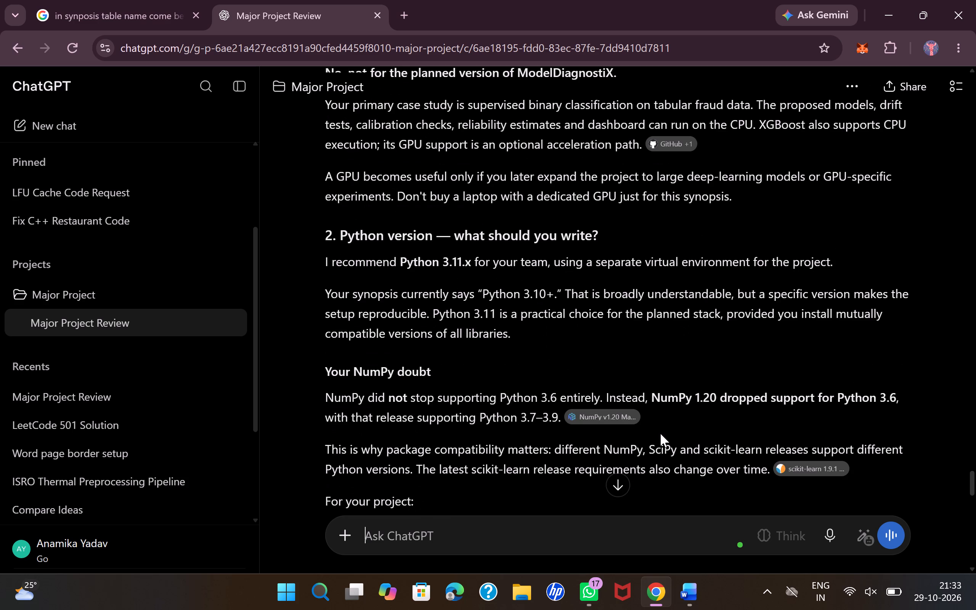
key(alt+Tab)
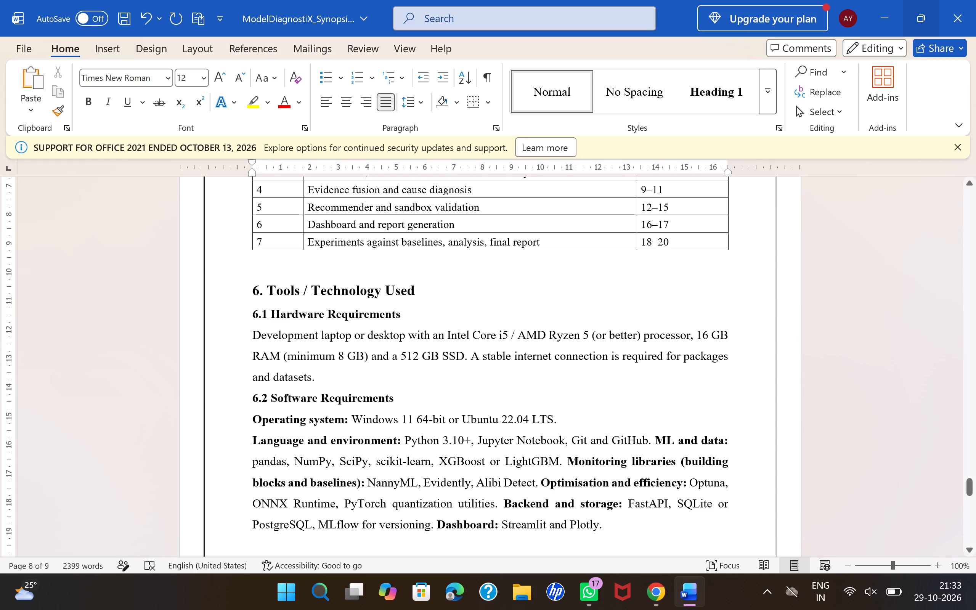
click(461, 437)
key(Right)
key(BackSpace)
key(BackSpace)
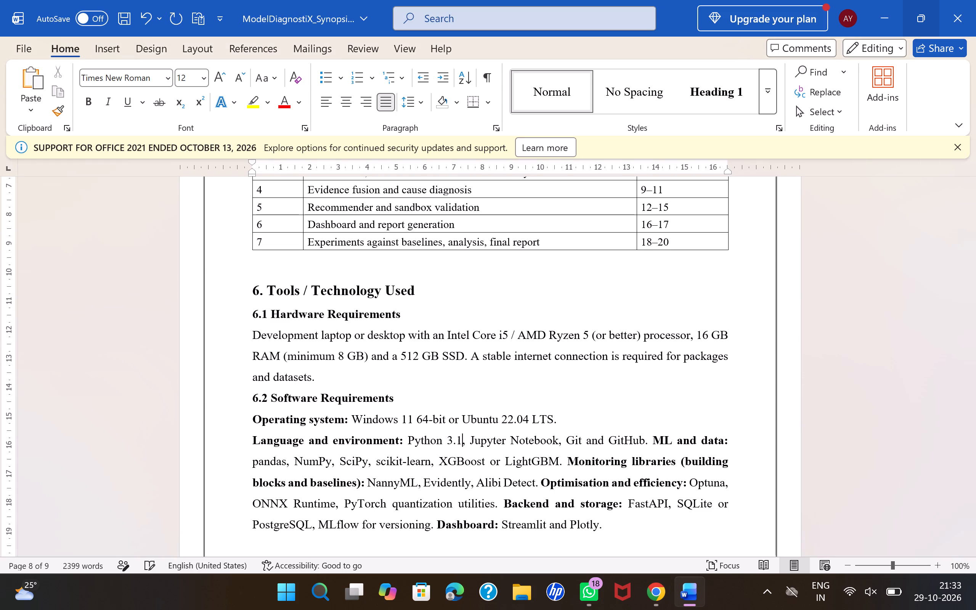
text(1.)
key(shift+x)
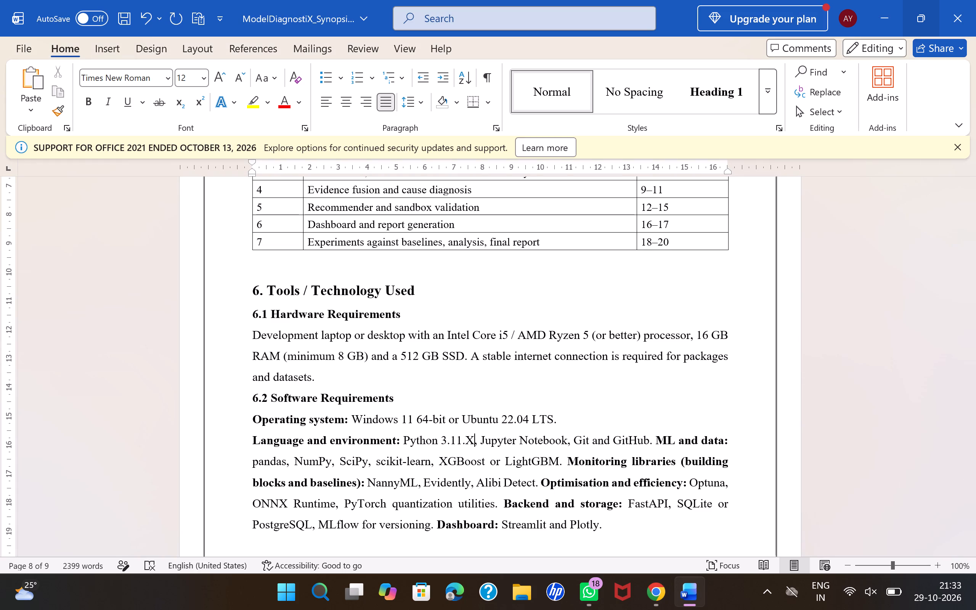
Return to ChatGPT's reply in Chrome to consult its further software recommendations.
key(alt+Tab)
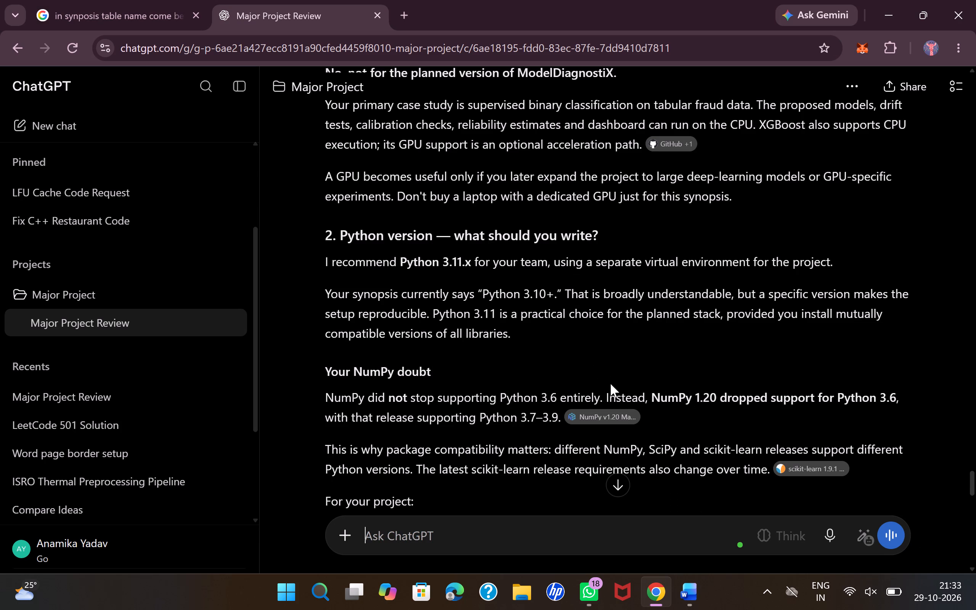
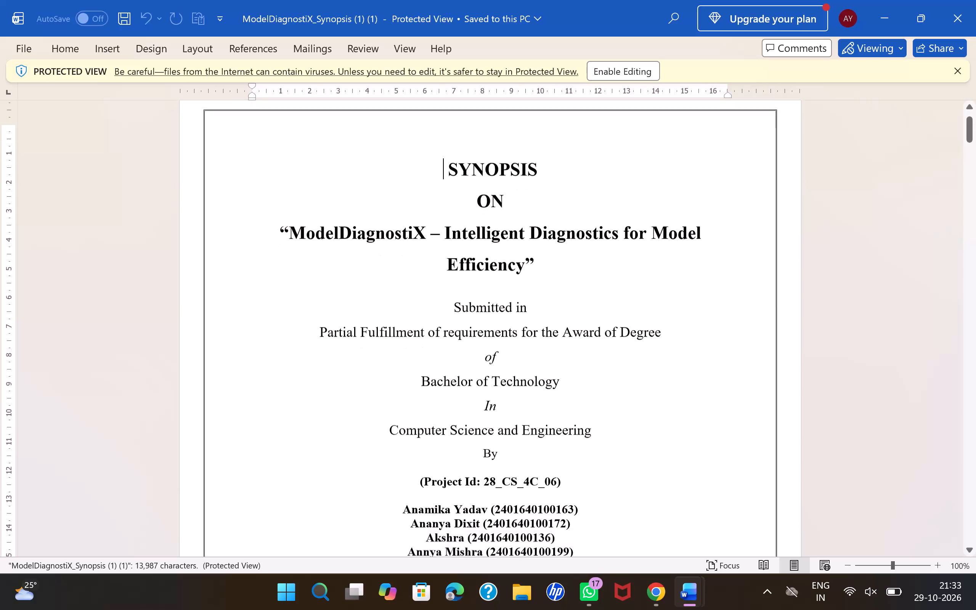
Copy the 5.5 Work plan heading and its phase table, without the Table 3 caption, from the Protected View copy of the synopsis.
scroll(531, 353, down, 4)
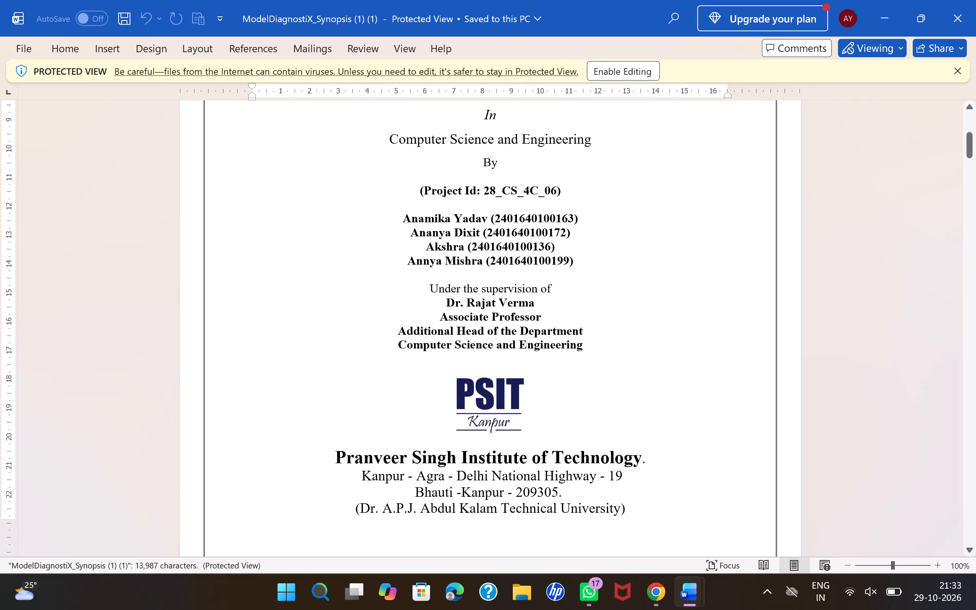
scroll(531, 353, down, 8)
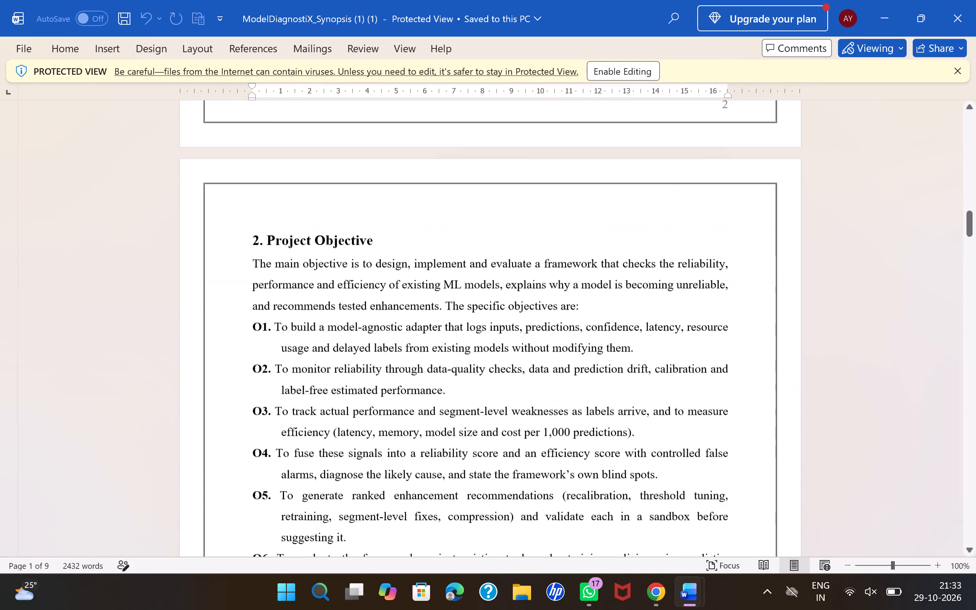
scroll(531, 353, down, 10)
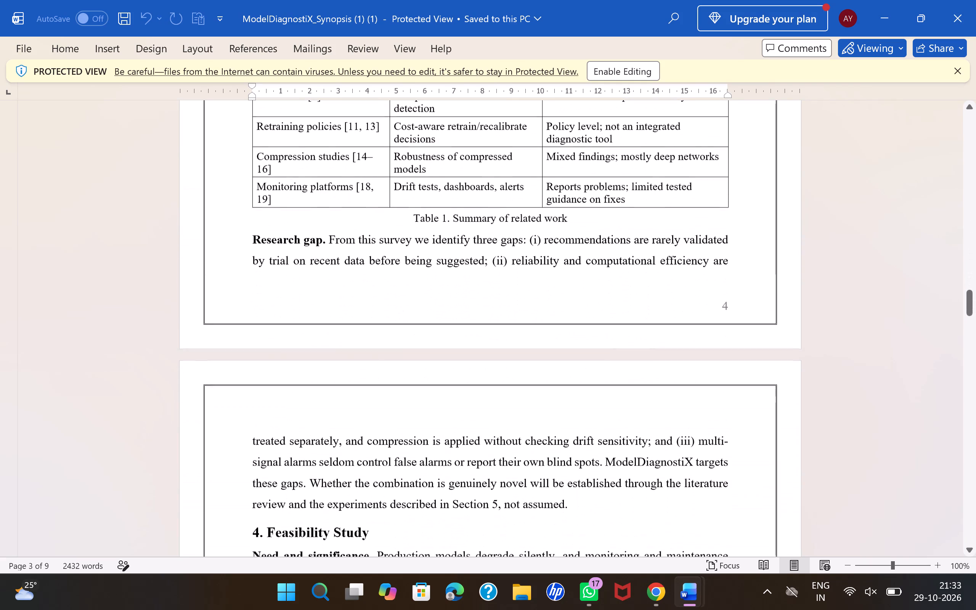
scroll(531, 353, down, 9)
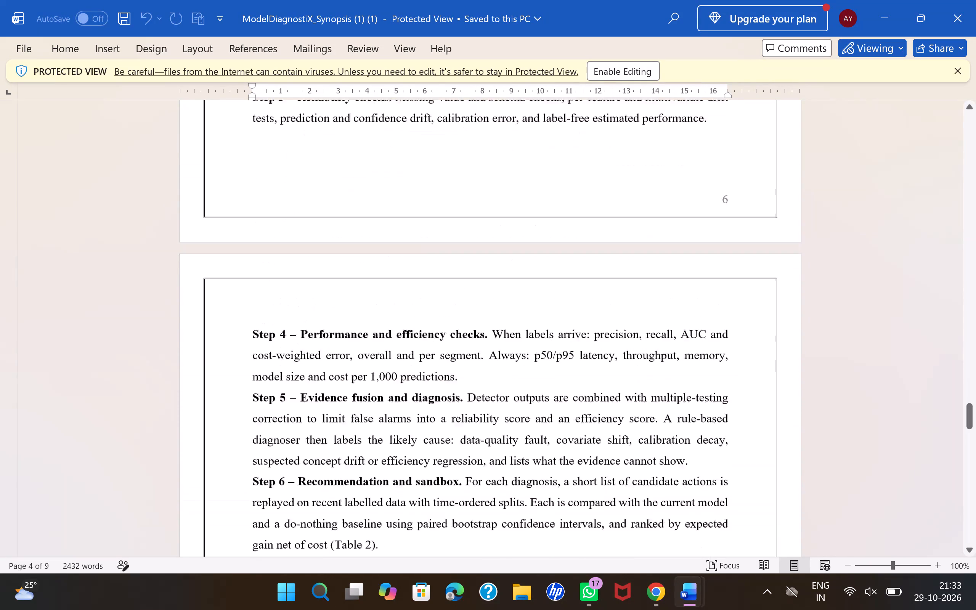
scroll(531, 353, down, 5)
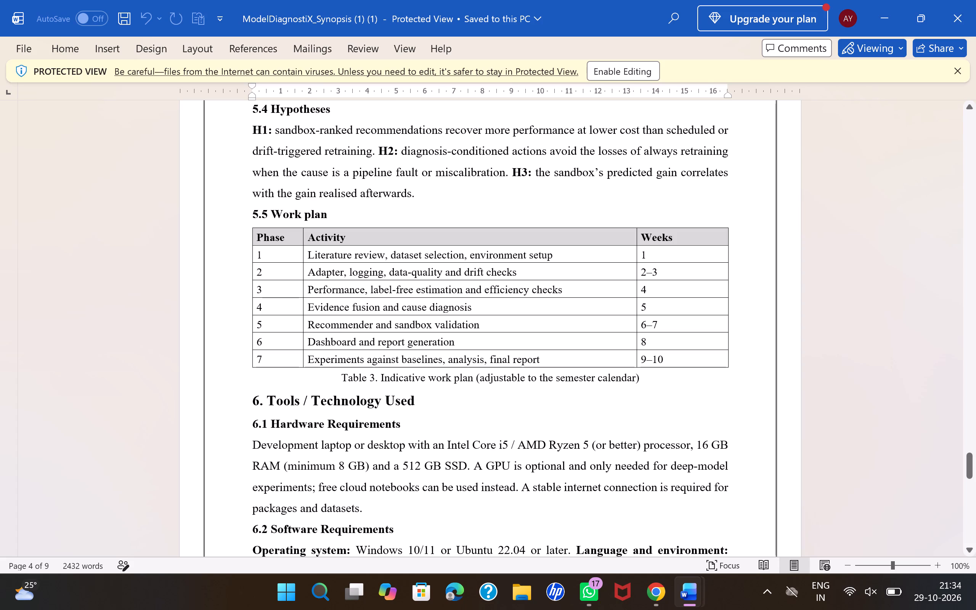
drag(251, 217, 643, 383)
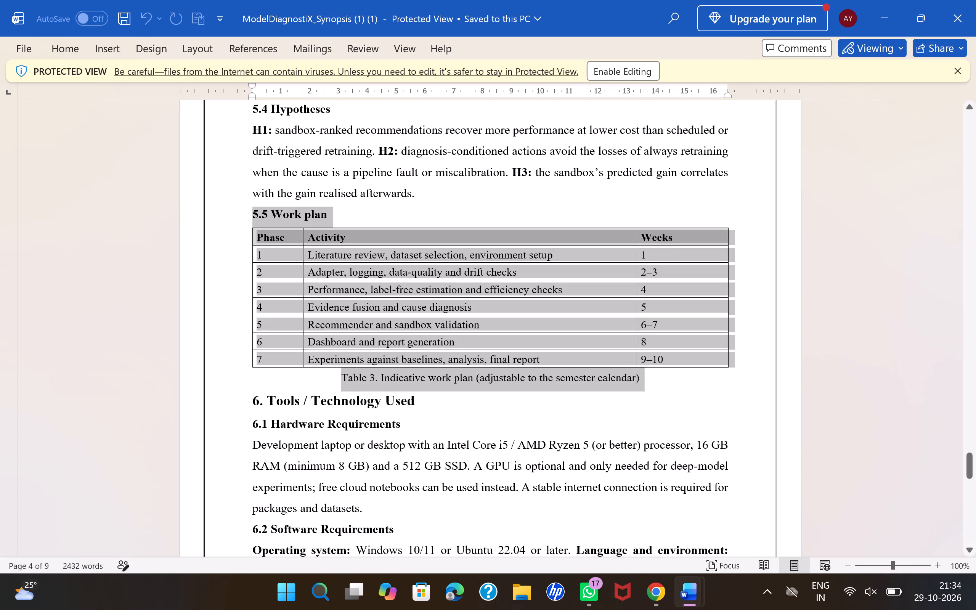
drag(643, 383, 768, 360)
key(ctrl+c)
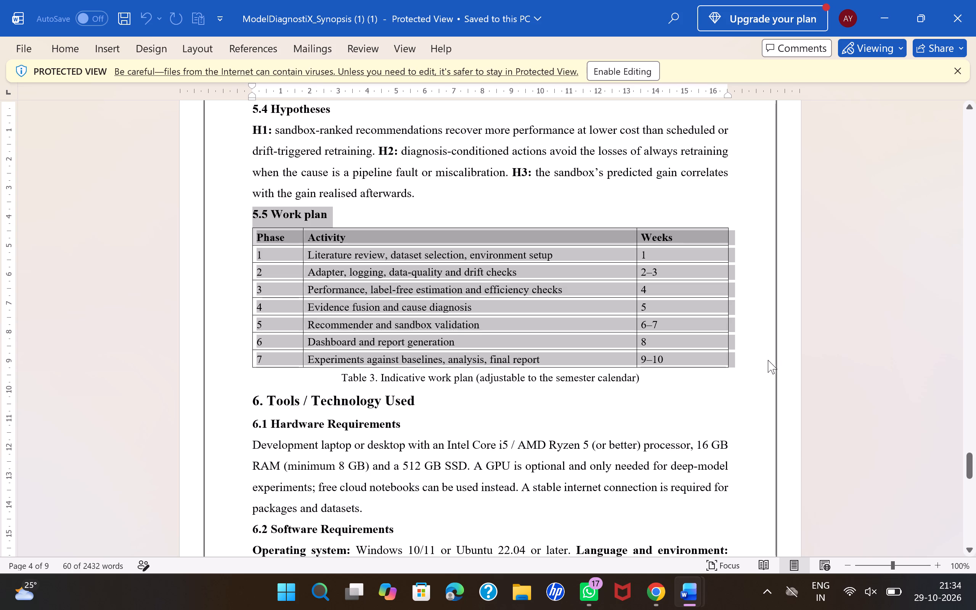
ctrl+click(768, 360)
Switch to the editable synopsis and replace its 5.5 Work plan heading and table with the copied version.
key(alt+Tab)
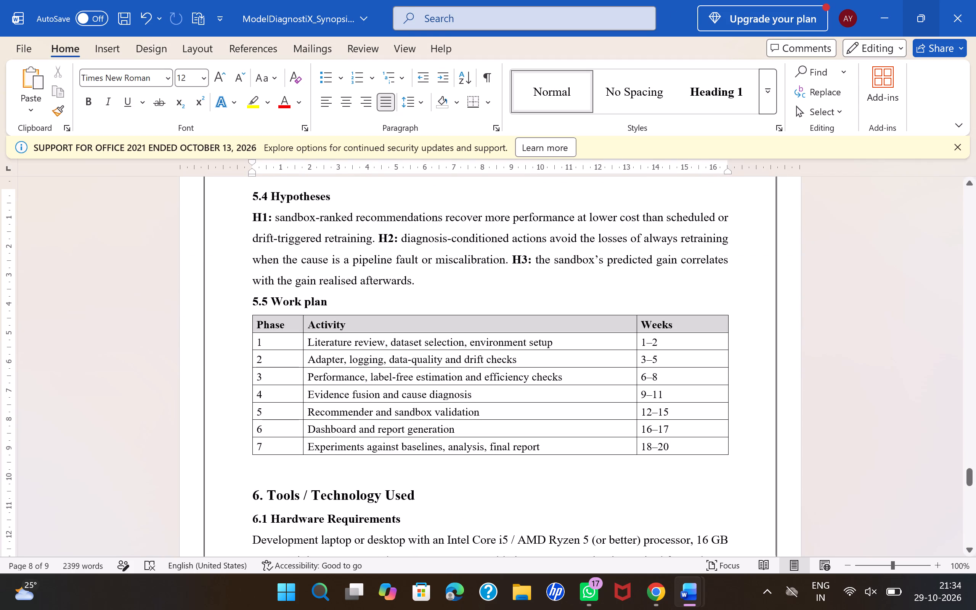
drag(253, 299, 739, 449)
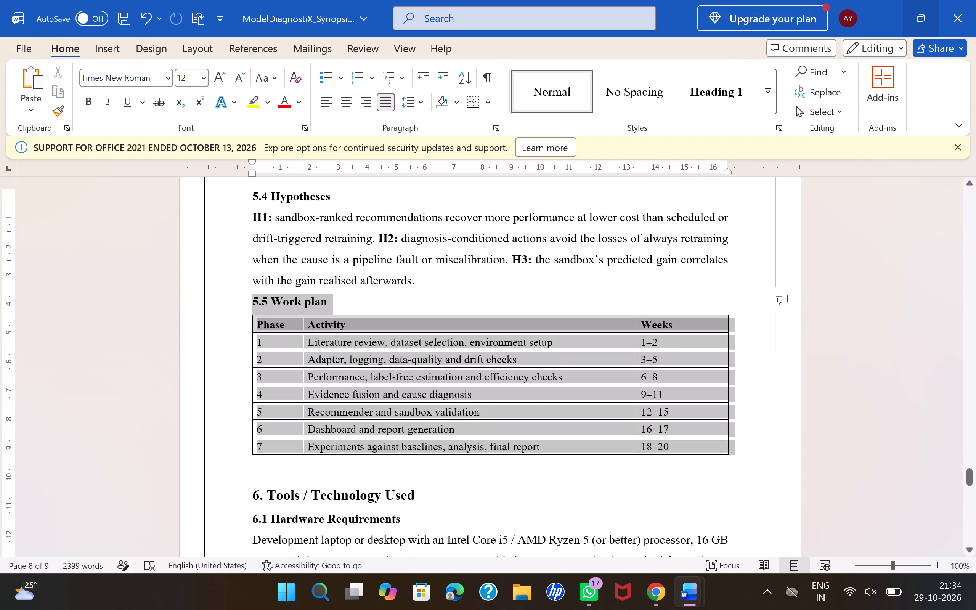
drag(739, 449, 739, 449)
key(BackSpace)
key(ctrl+v)
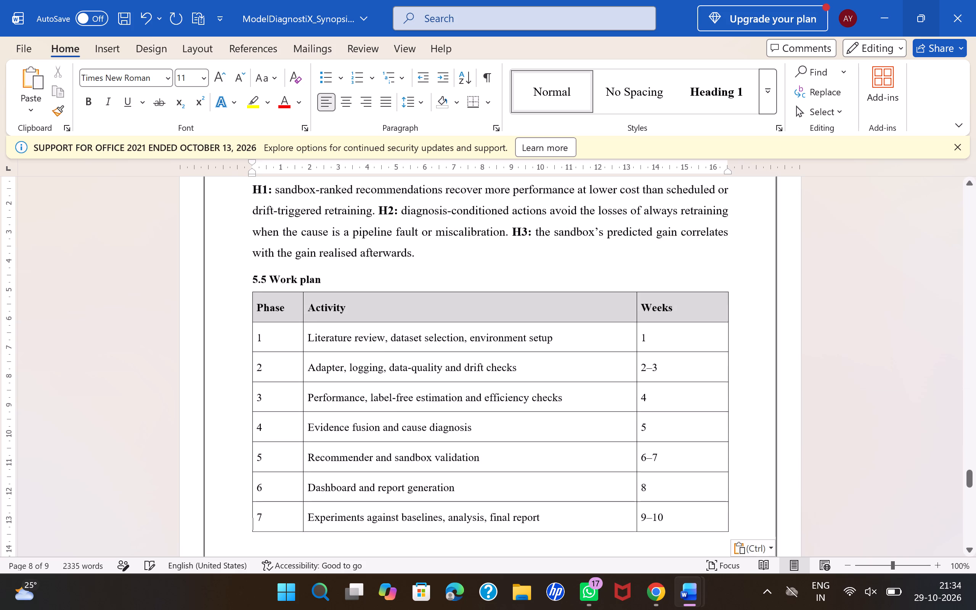
scroll(558, 413, down, 1)
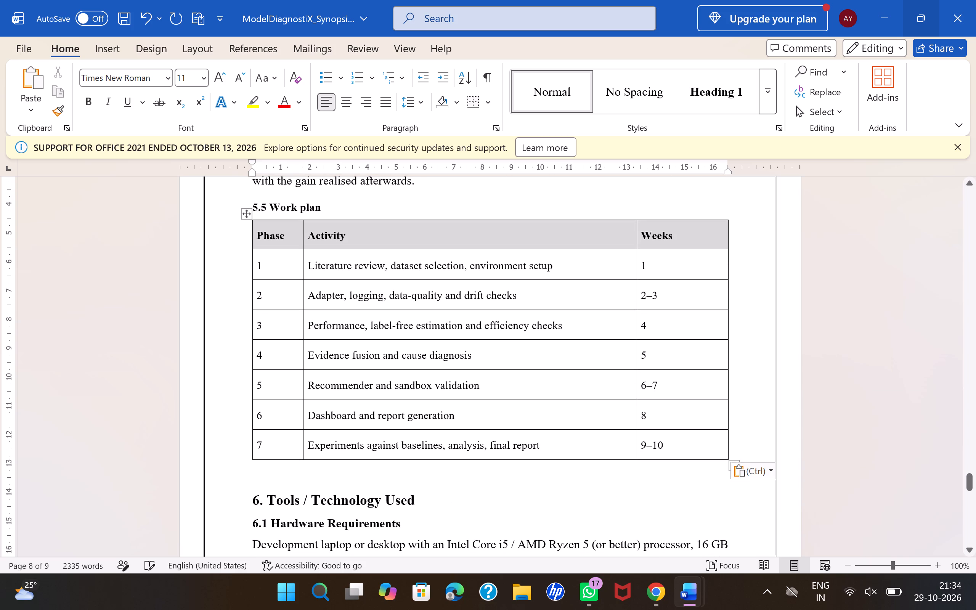
key(BackSpace)
key(BackSpace)
key(BackSpace)
key(BackSpace)
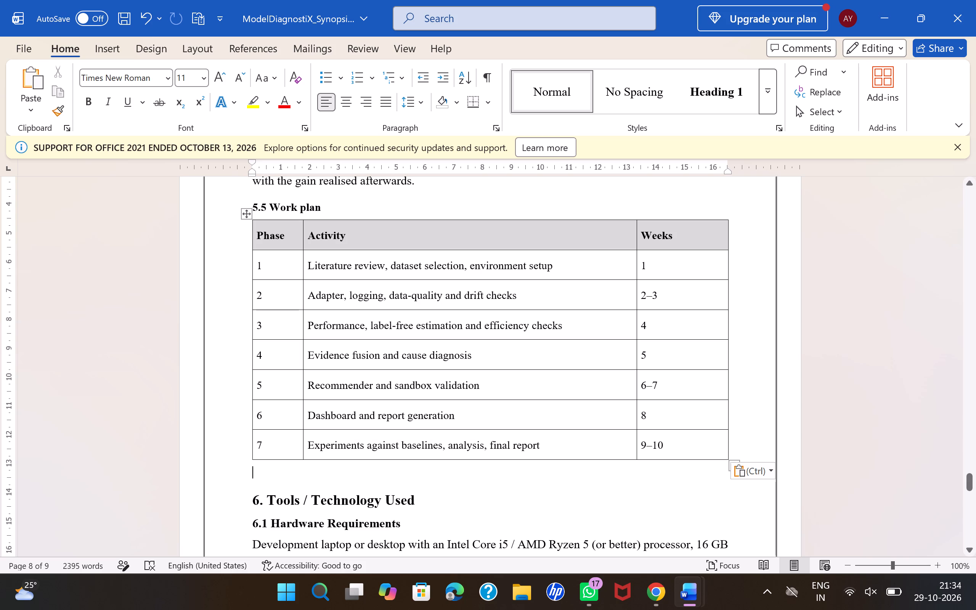
Apply the No Spacing style to all rows of the pasted work plan table.
drag(250, 229, 550, 394)
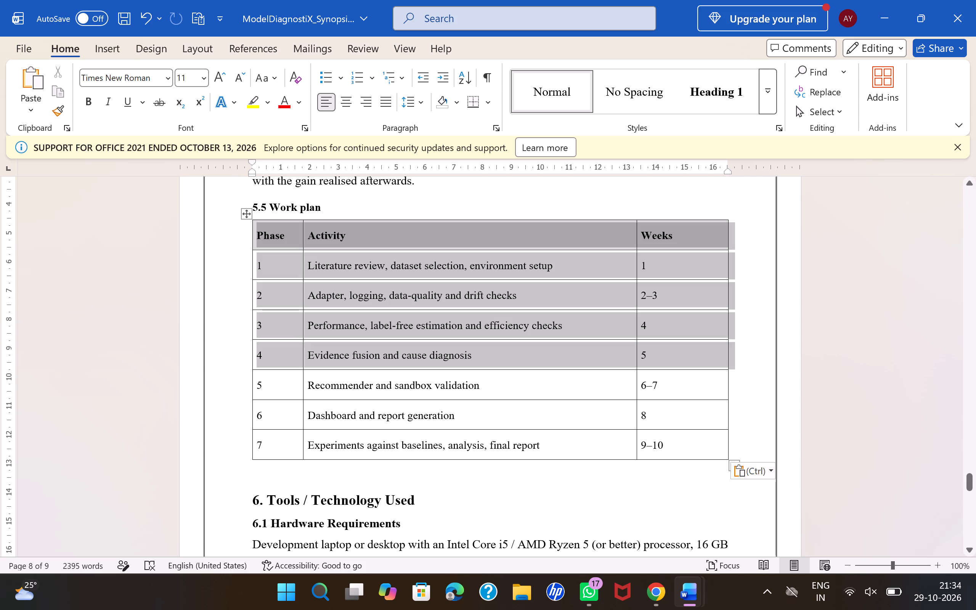
drag(550, 394, 676, 434)
click(624, 76)
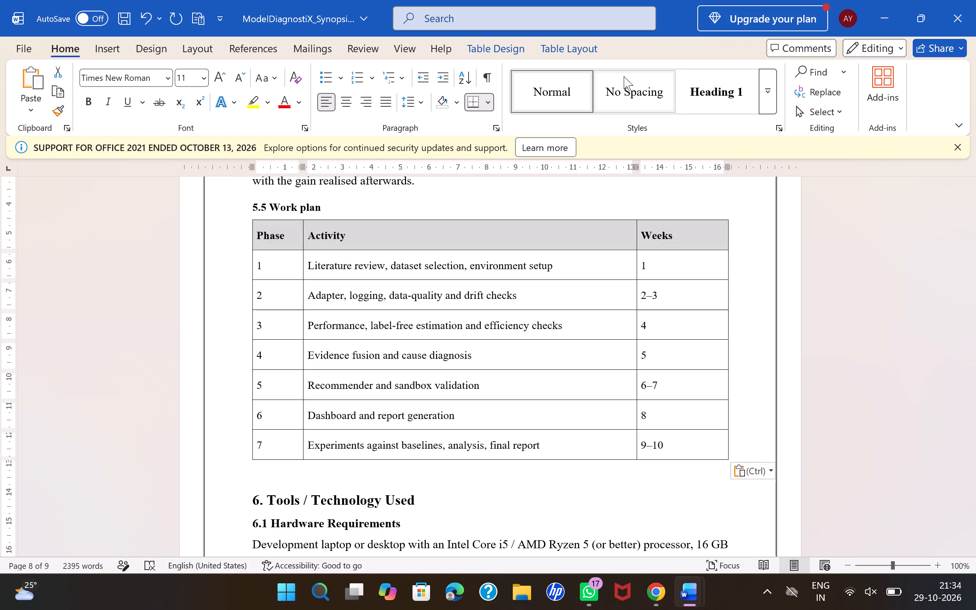
click(842, 355)
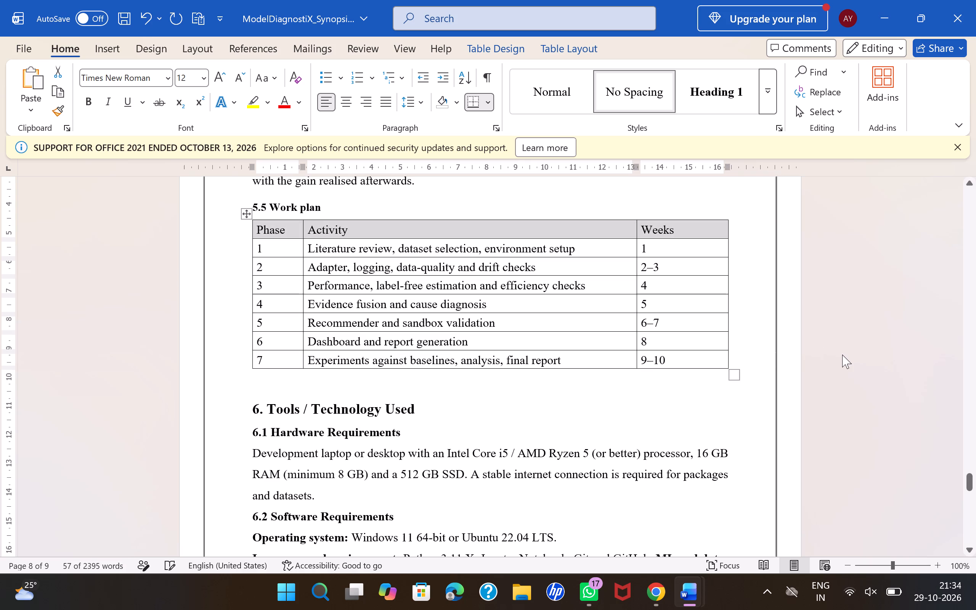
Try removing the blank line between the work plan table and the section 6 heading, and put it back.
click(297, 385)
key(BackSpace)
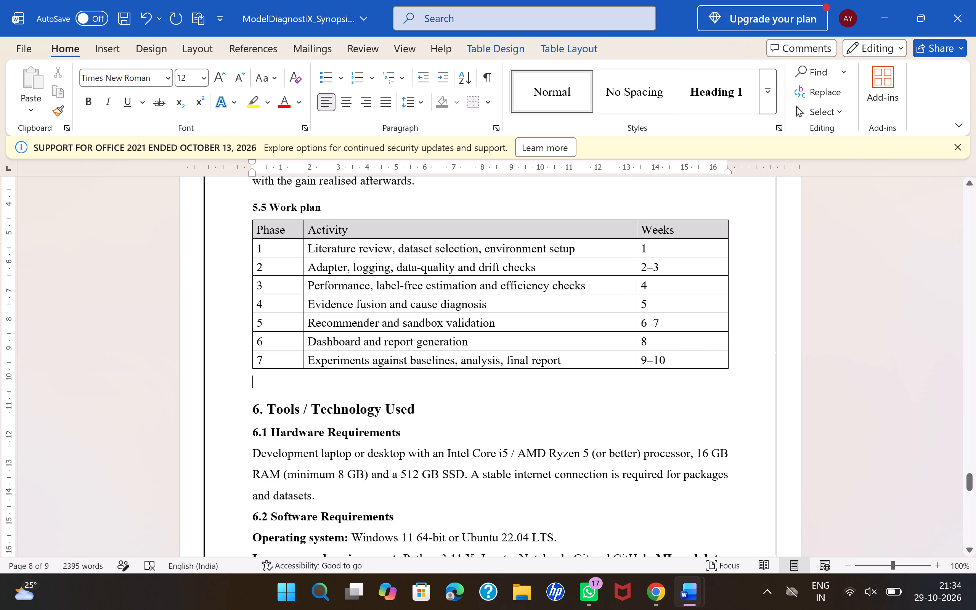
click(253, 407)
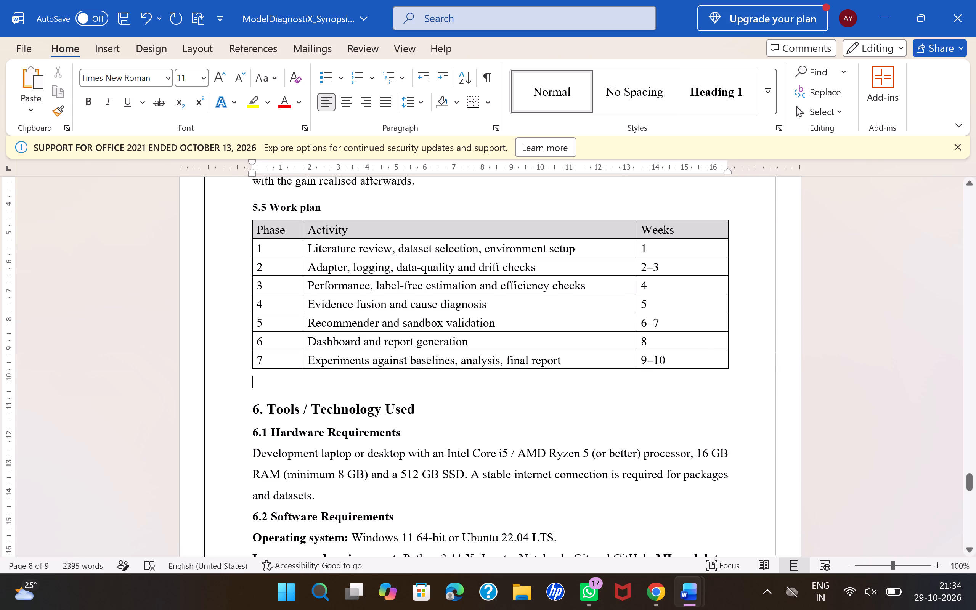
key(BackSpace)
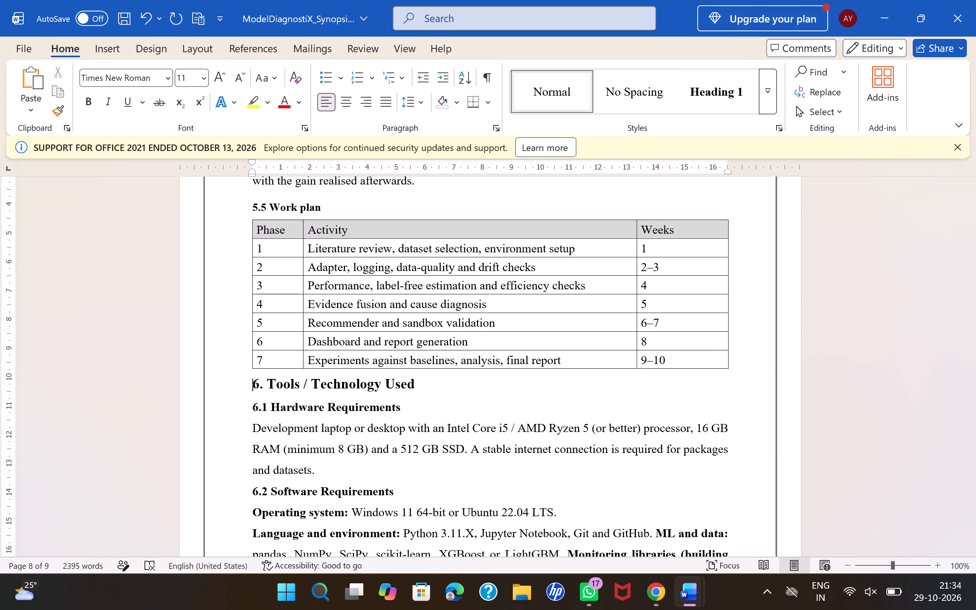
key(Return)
scroll(536, 437, down, 1)
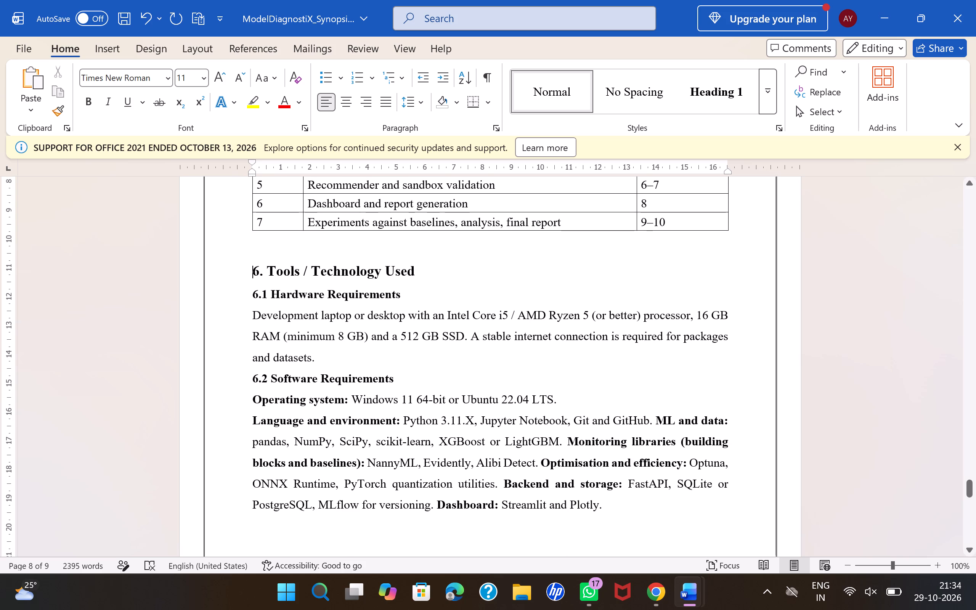
key(alt+Tab)
scroll(441, 376, up, 2)
key(alt+Tab)
scroll(441, 376, up, 3)
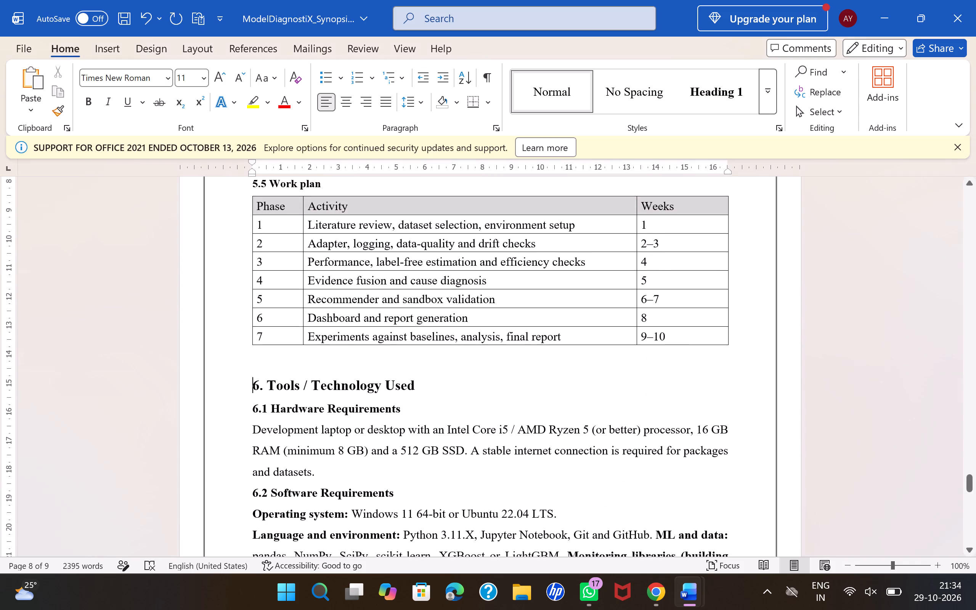
key(alt+Tab)
scroll(441, 376, up, 12)
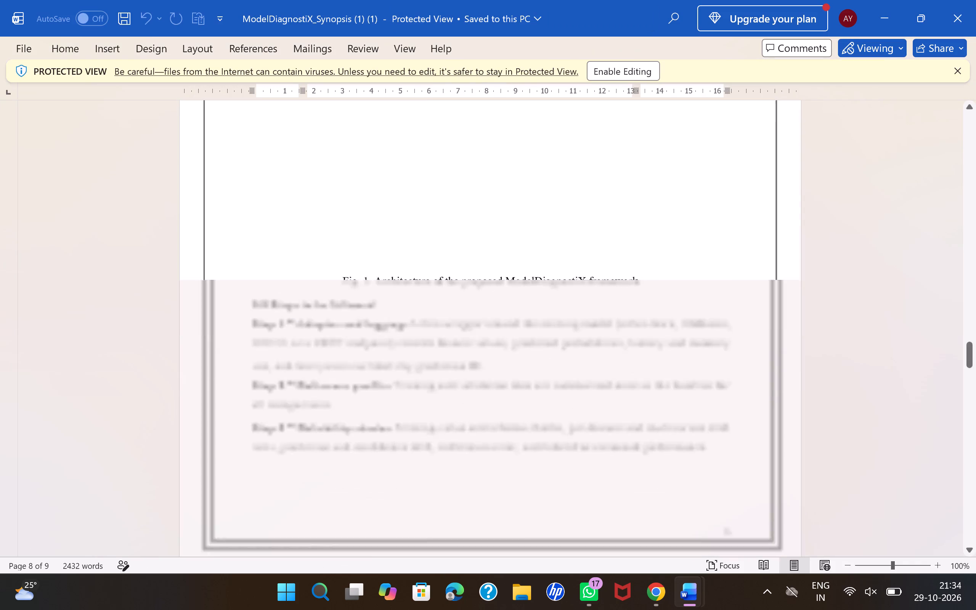
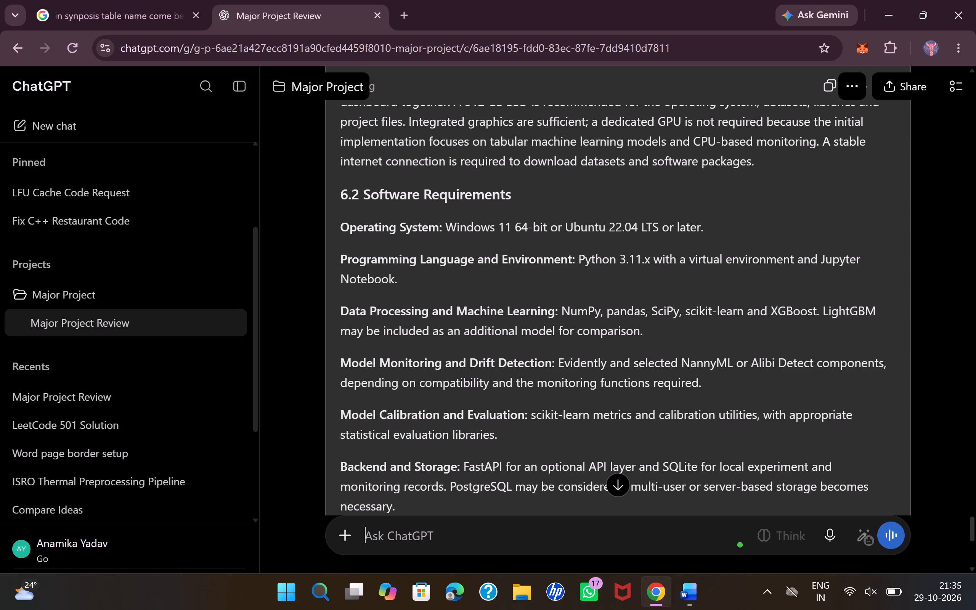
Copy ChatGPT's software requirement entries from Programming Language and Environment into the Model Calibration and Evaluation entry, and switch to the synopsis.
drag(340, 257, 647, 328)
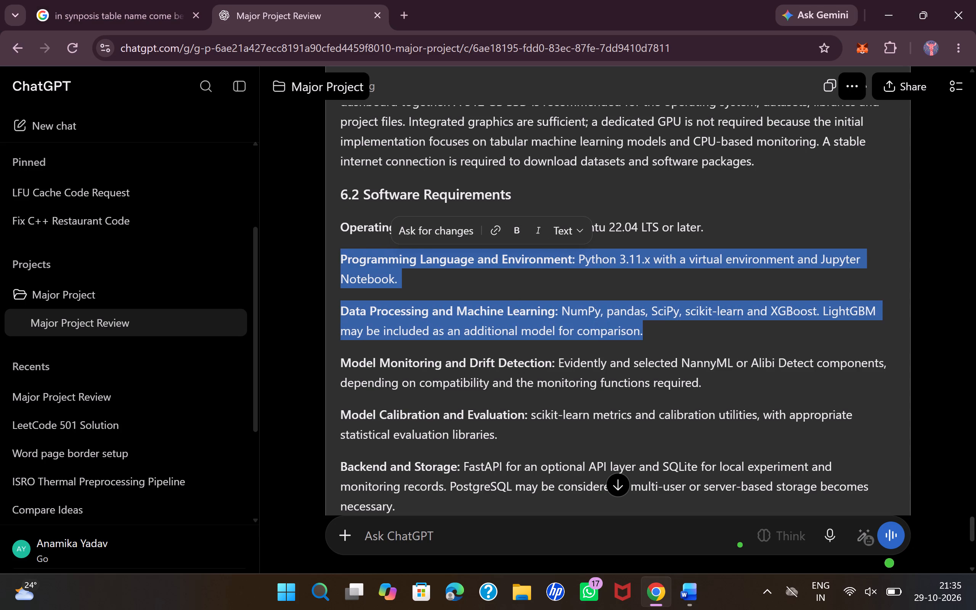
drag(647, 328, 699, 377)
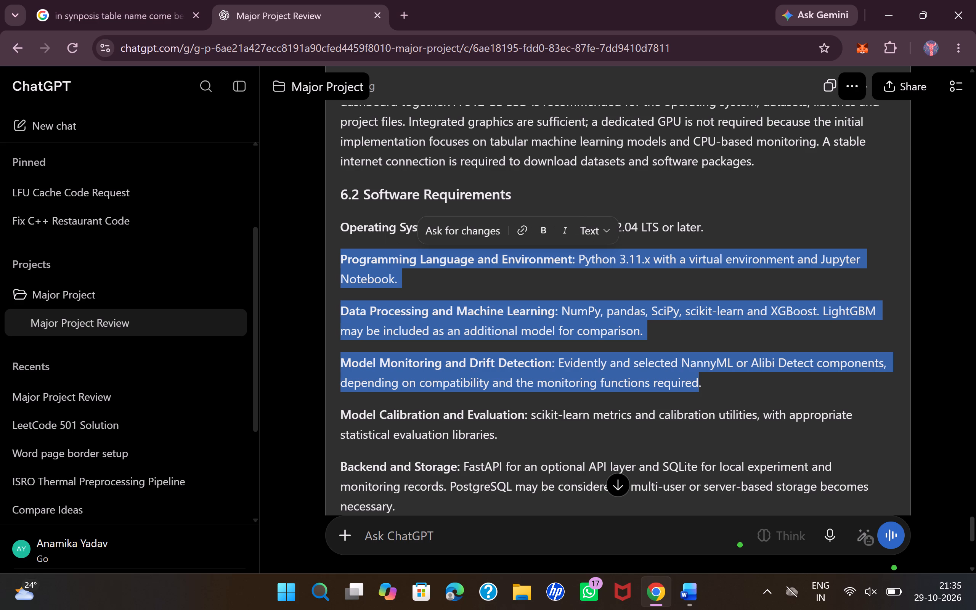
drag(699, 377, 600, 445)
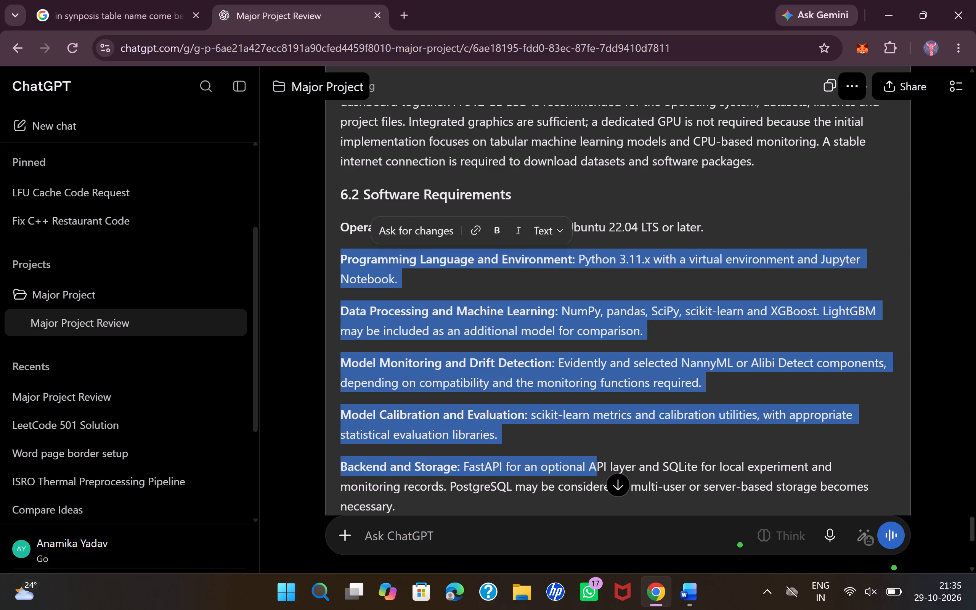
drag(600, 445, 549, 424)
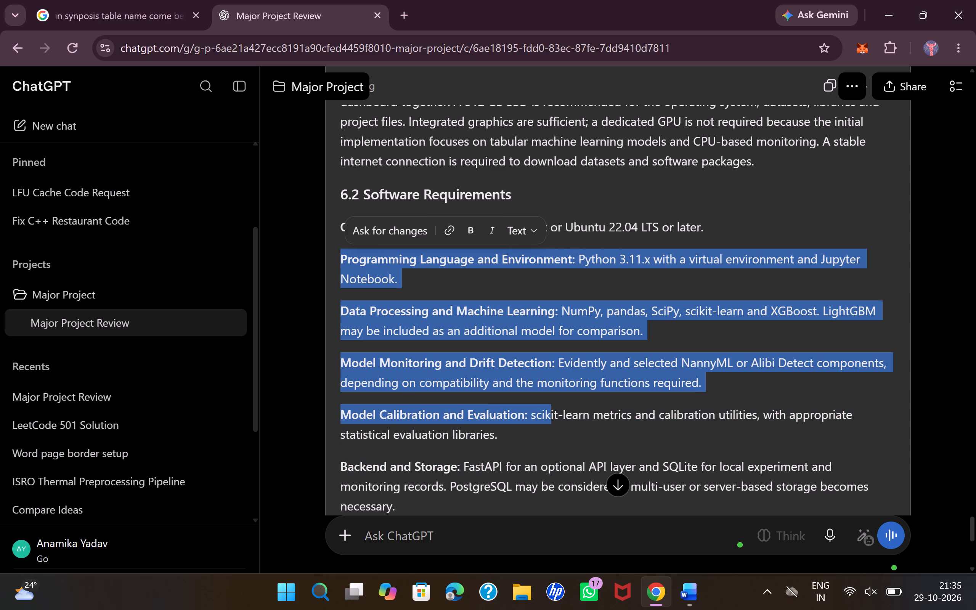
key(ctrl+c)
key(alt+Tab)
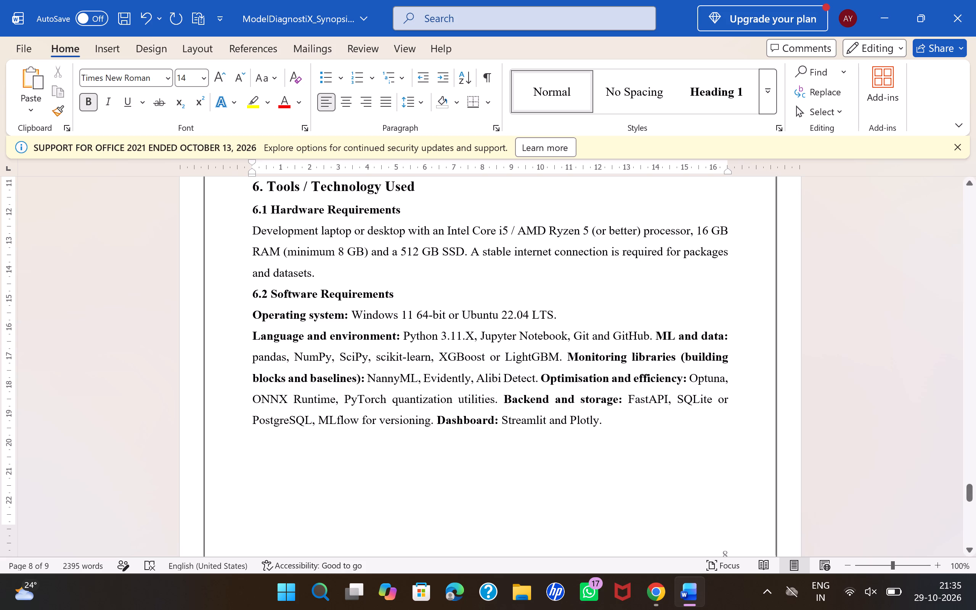
Read ChatGPT's remaining software requirements, hardware paragraph and Git or GitHub advice, checking them against section 6 of the synopsis.
key(alt+Tab)
scroll(579, 373, down, 1)
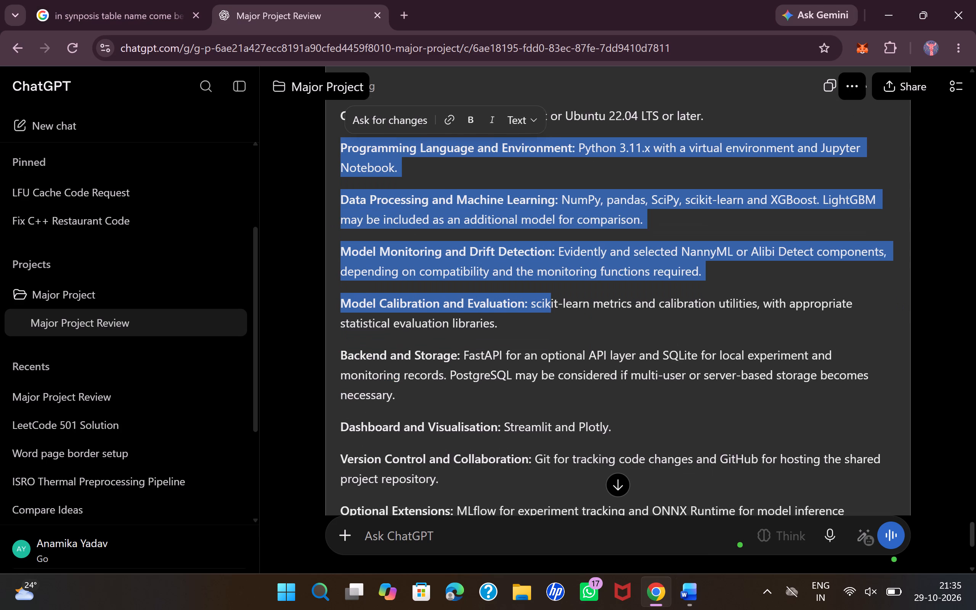
scroll(579, 373, down, 2)
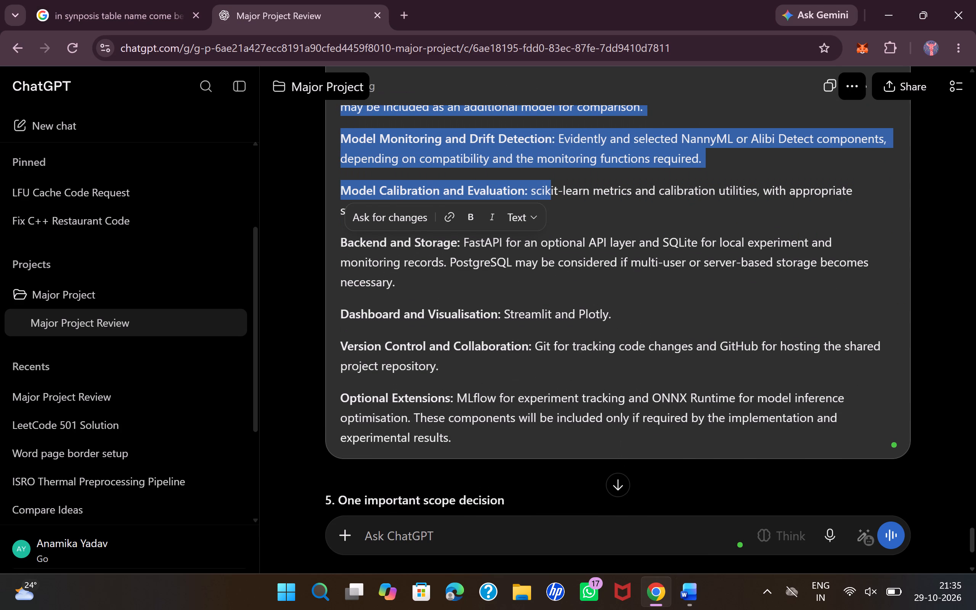
click(697, 377)
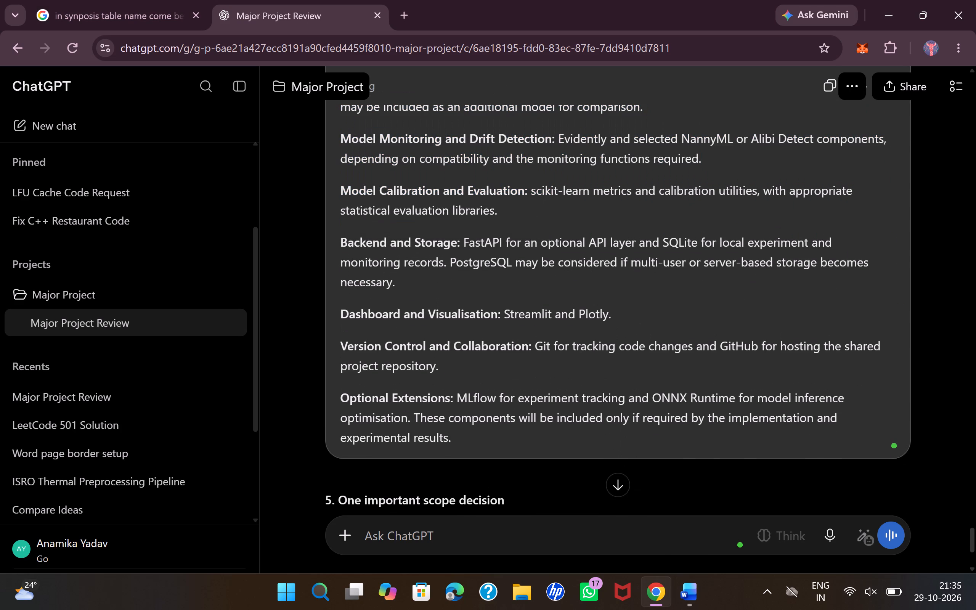
scroll(651, 344, up, 1)
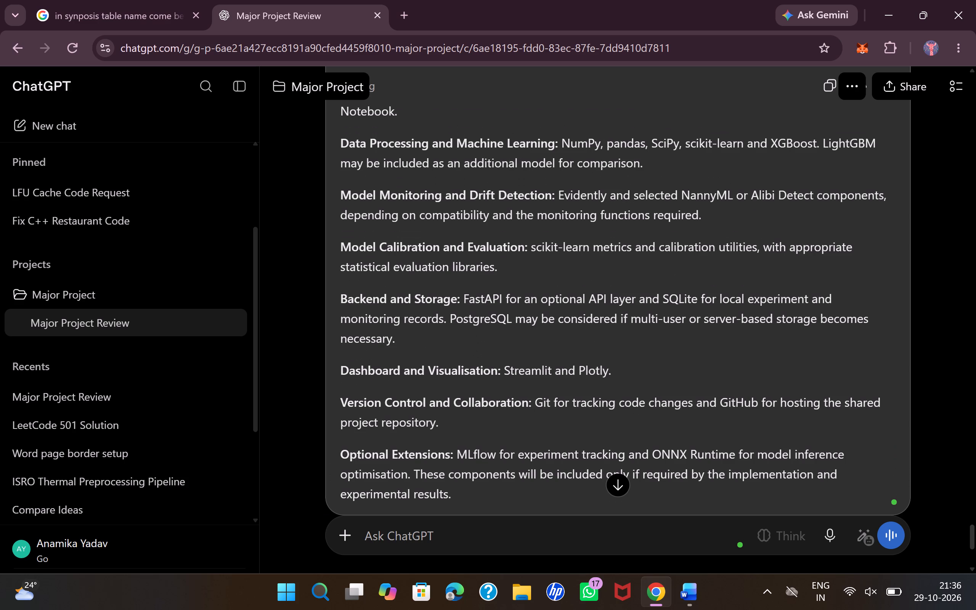
key(alt+Tab)
scroll(651, 344, up, 1)
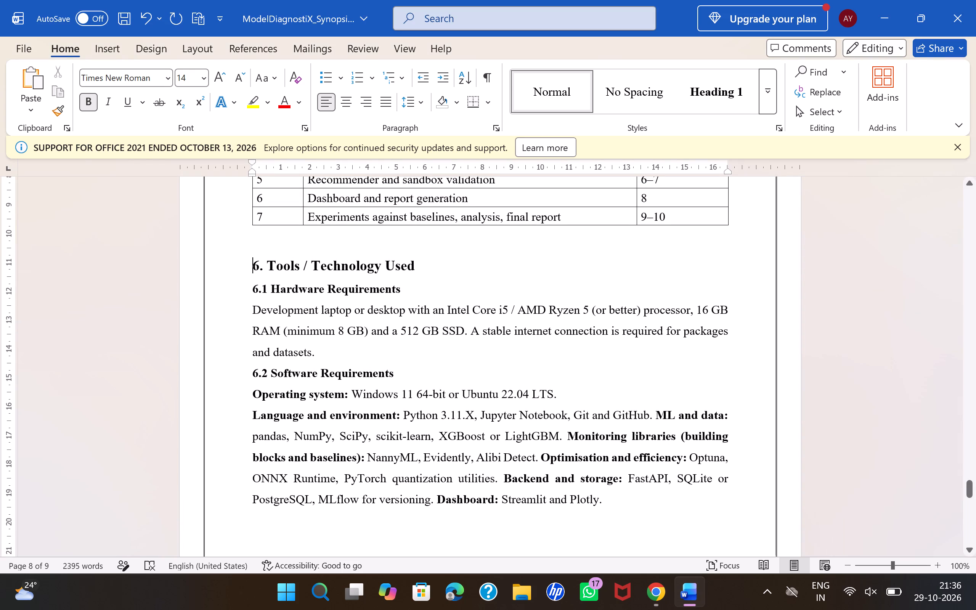
key(alt+Tab)
scroll(504, 307, up, 3)
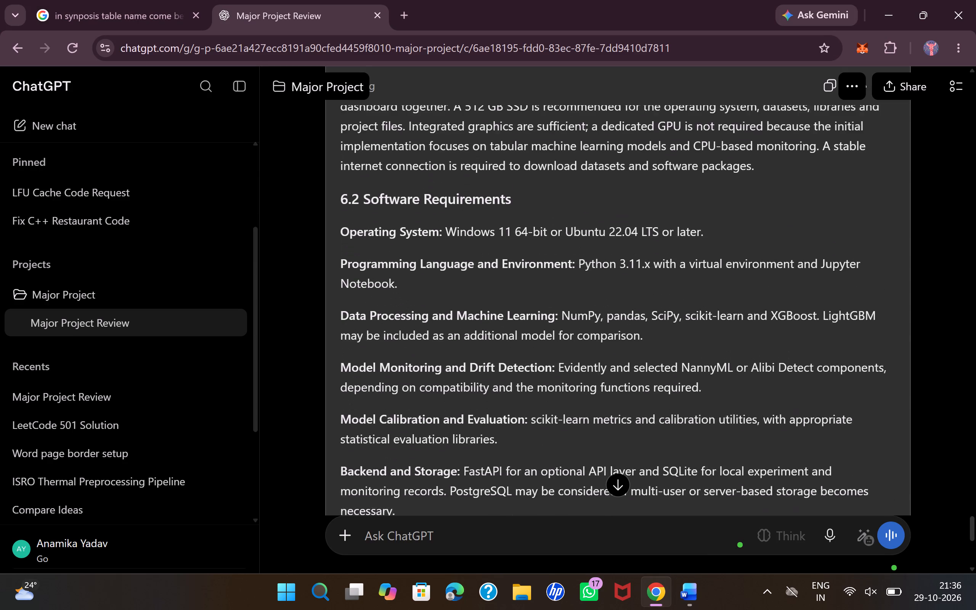
scroll(504, 307, up, 2)
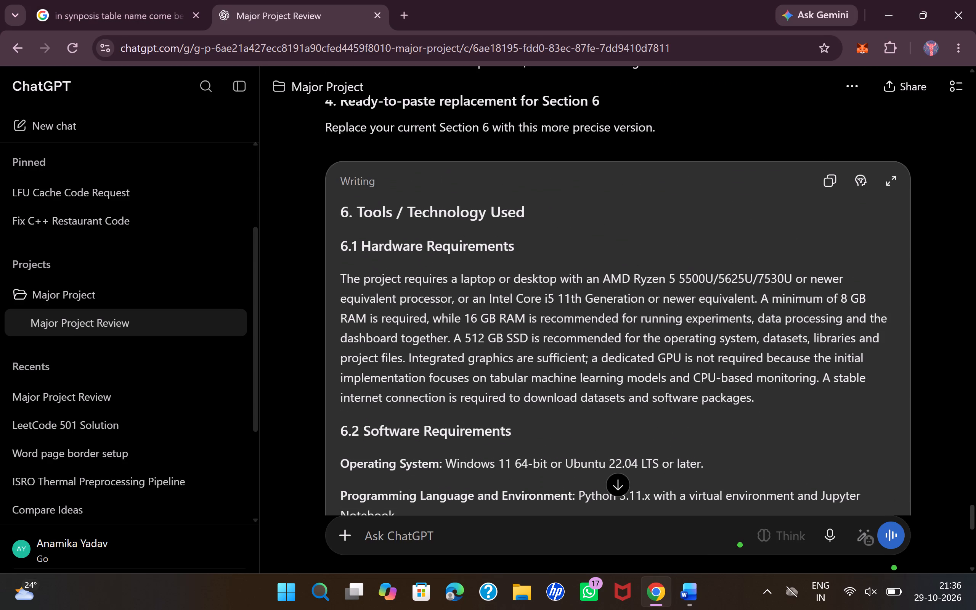
scroll(501, 350, down, 2)
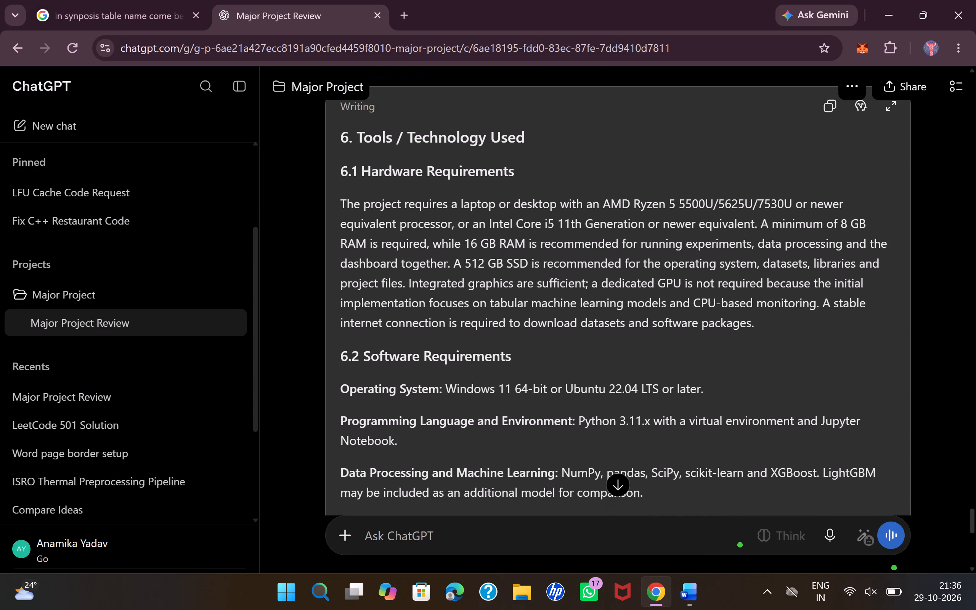
key(alt+Tab)
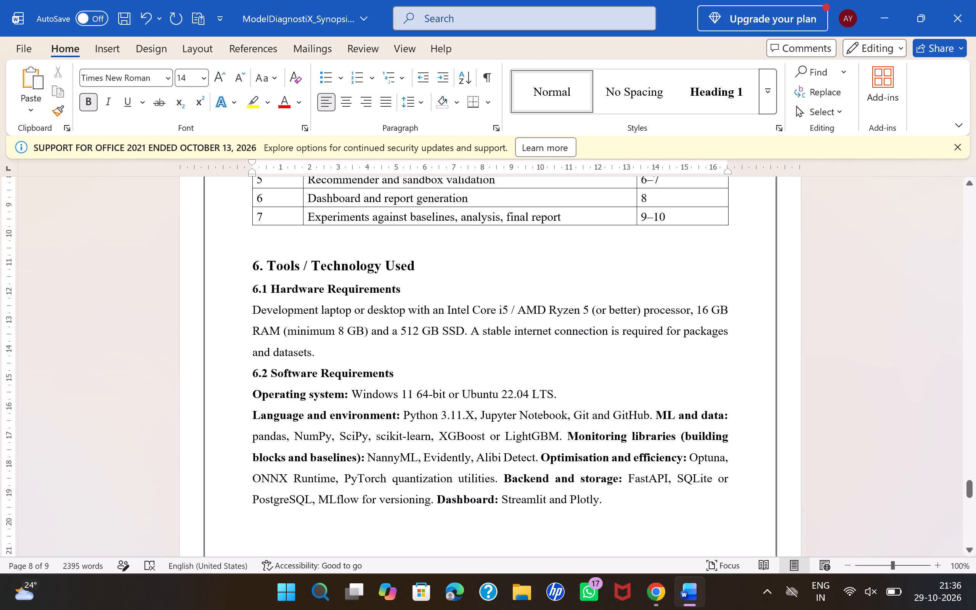
click(640, 310)
key(alt+Tab)
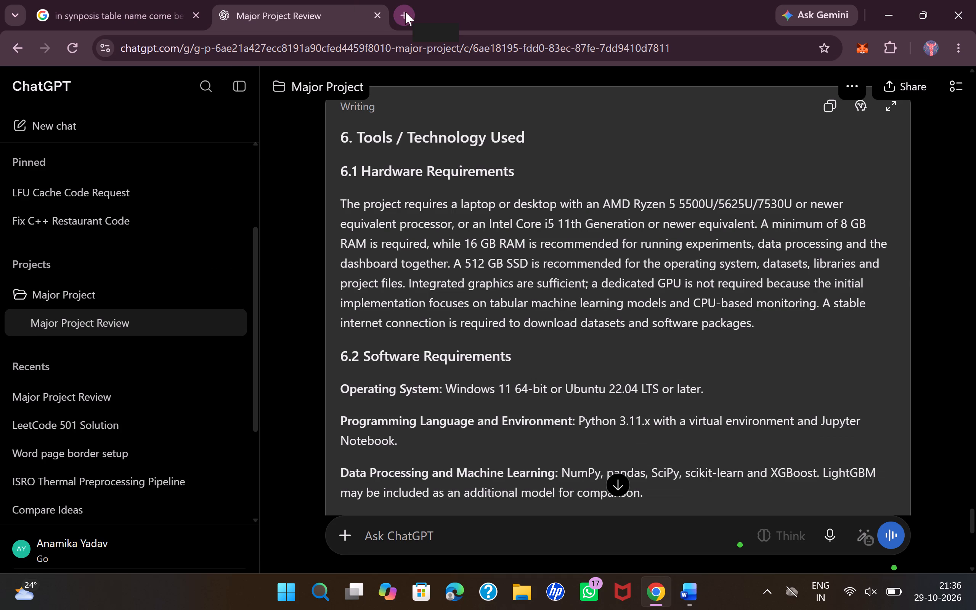
scroll(458, 269, up, 5)
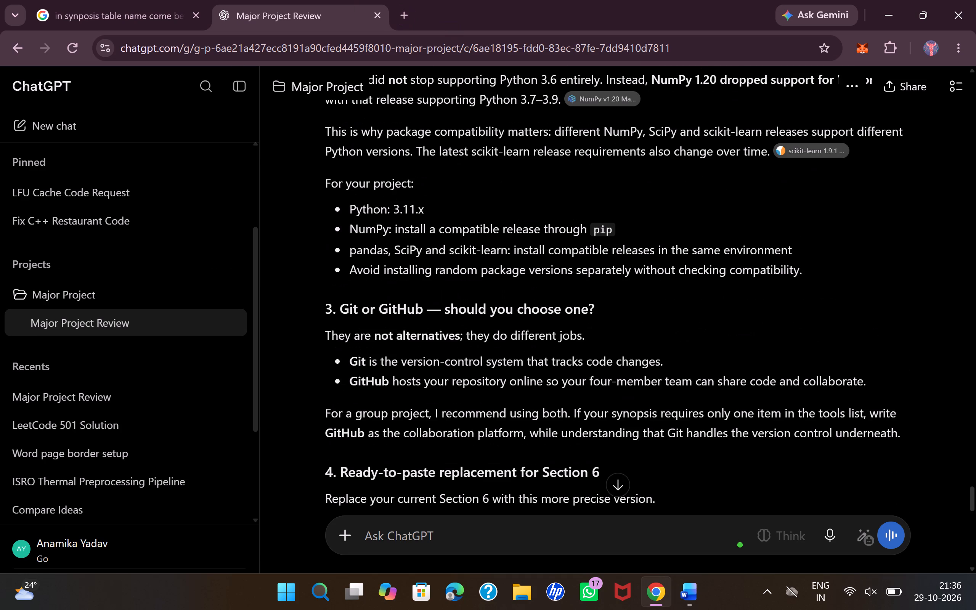
click(402, 0)
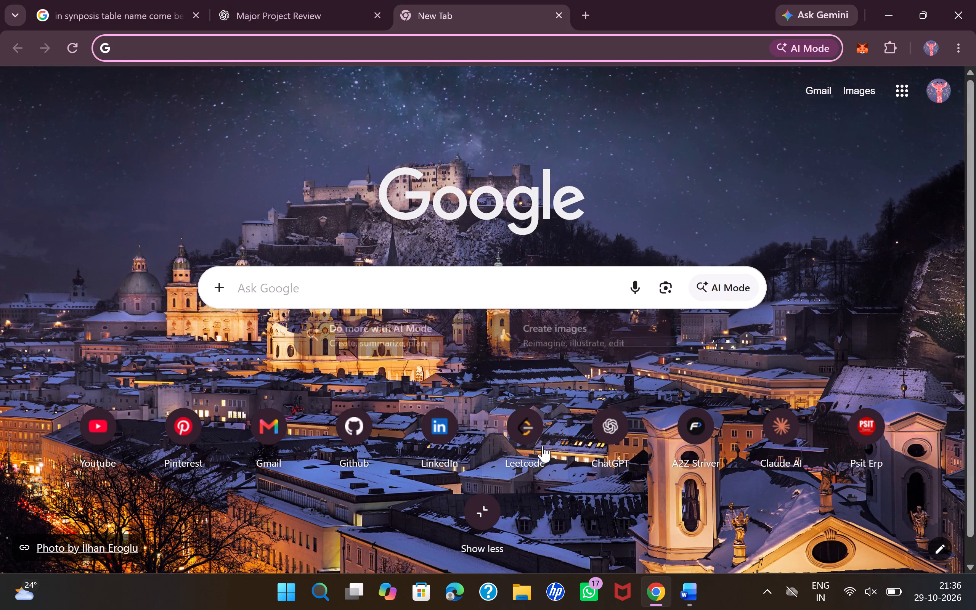
click(774, 434)
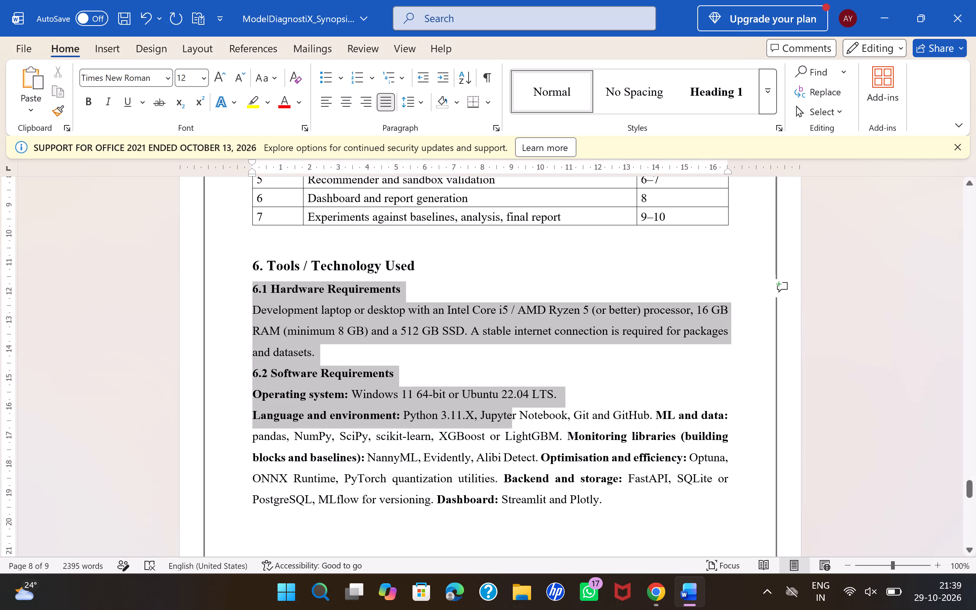
drag(525, 436, 625, 496)
key(BackSpace)
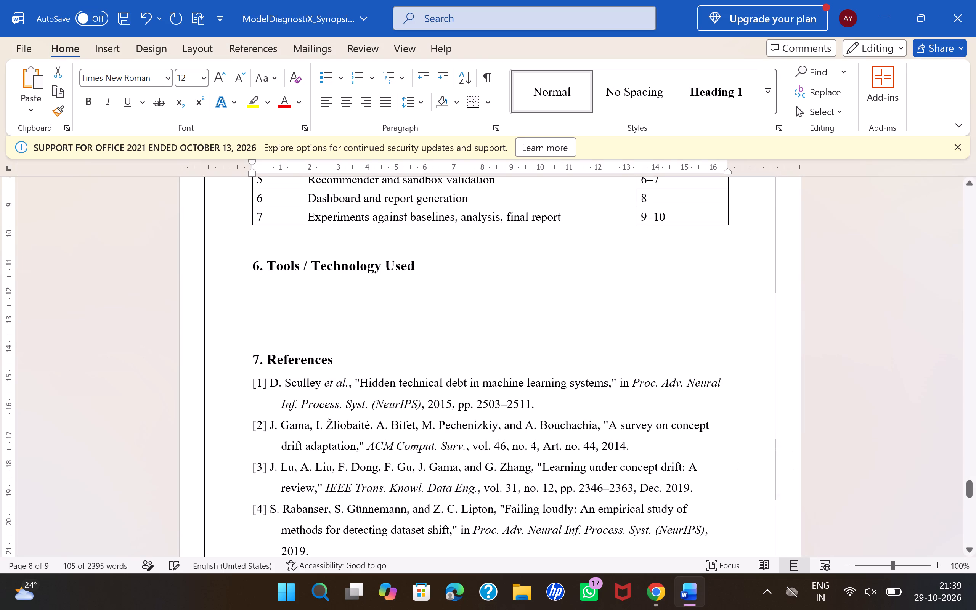
key(ctrl+v)
Apply the No Spacing style to the 6.1 Hardware Requirements heading and its whole table, through the Internet row.
scroll(478, 382, up, 2)
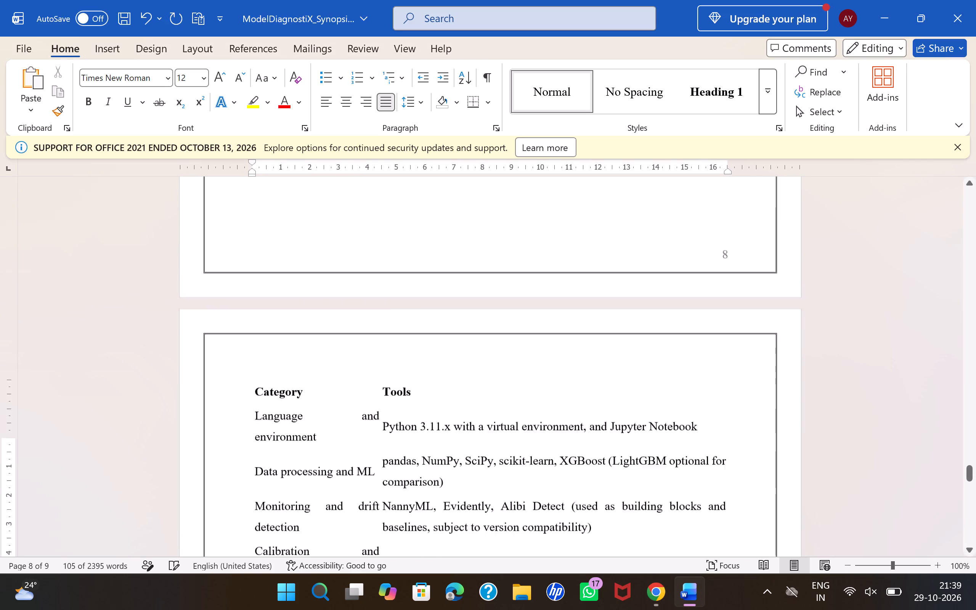
scroll(478, 382, up, 3)
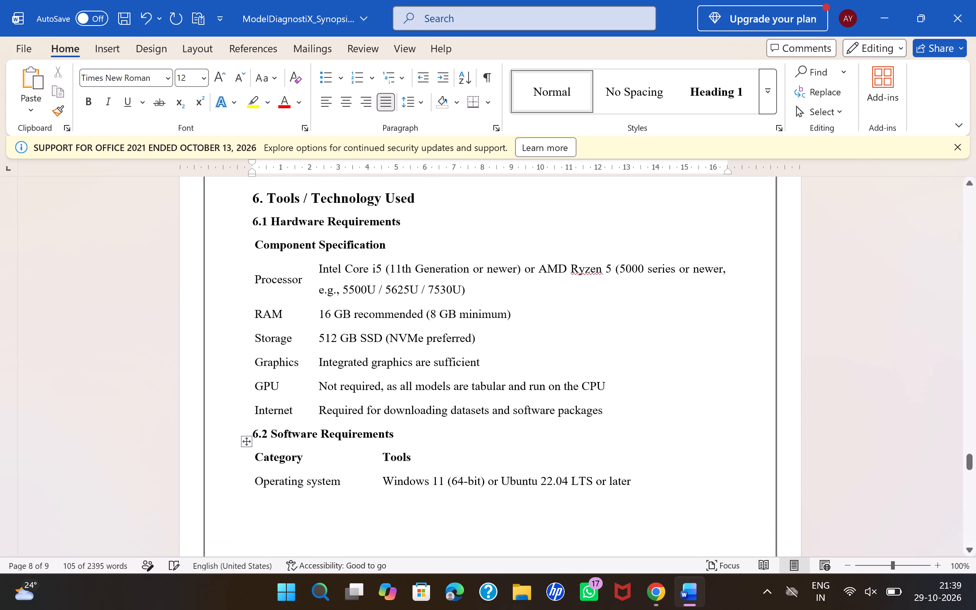
drag(250, 222, 491, 385)
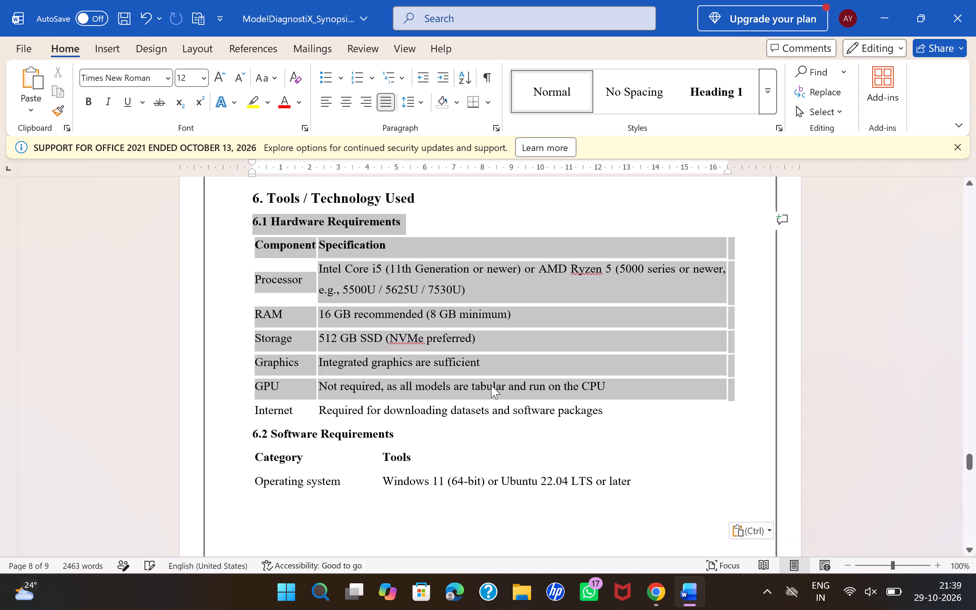
drag(491, 385, 622, 409)
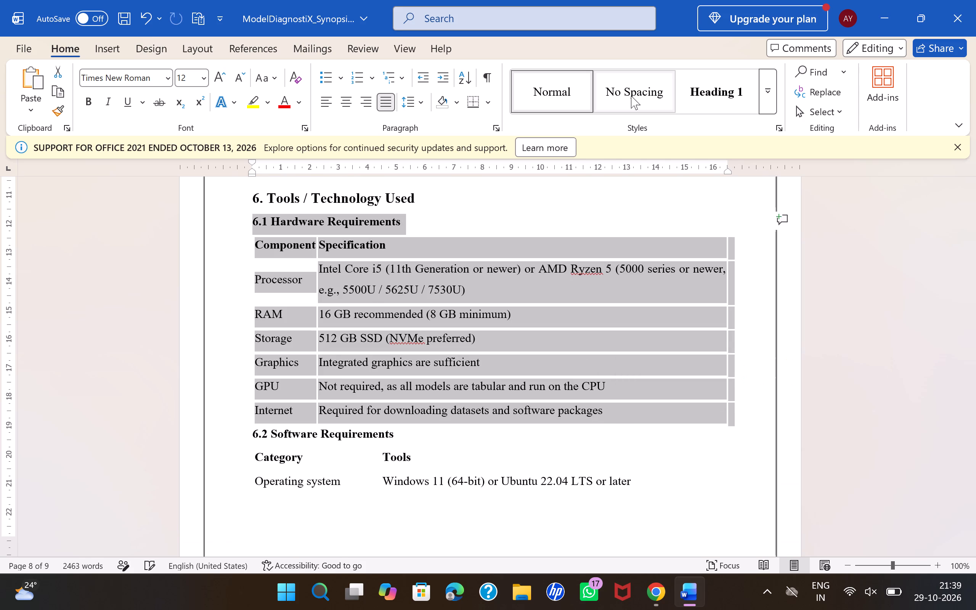
click(631, 96)
click(645, 387)
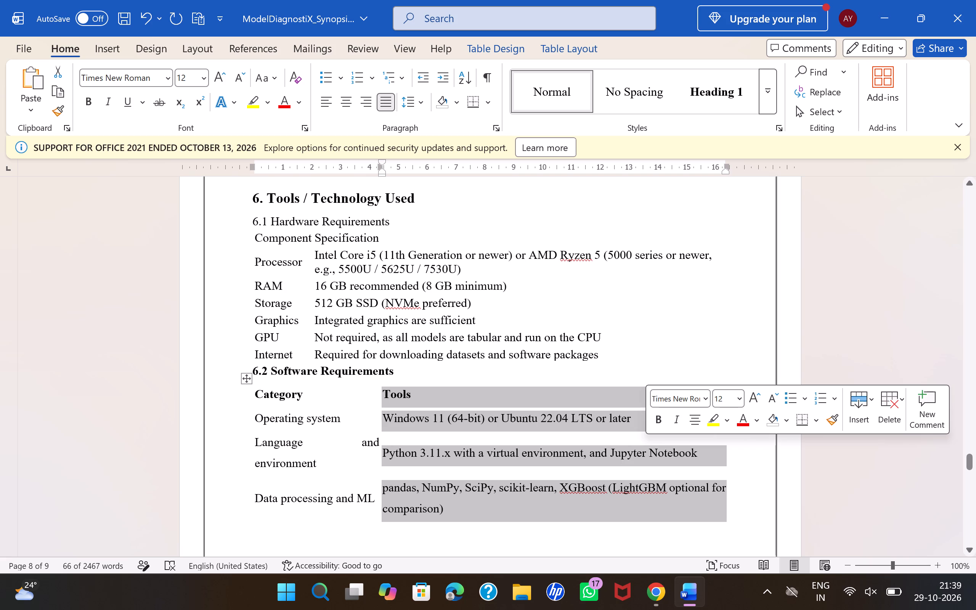
Insert one leading space before "Specification" and one before "Intel Core i5" in the hardware table's second column.
click(315, 240)
key(space)
key(space)
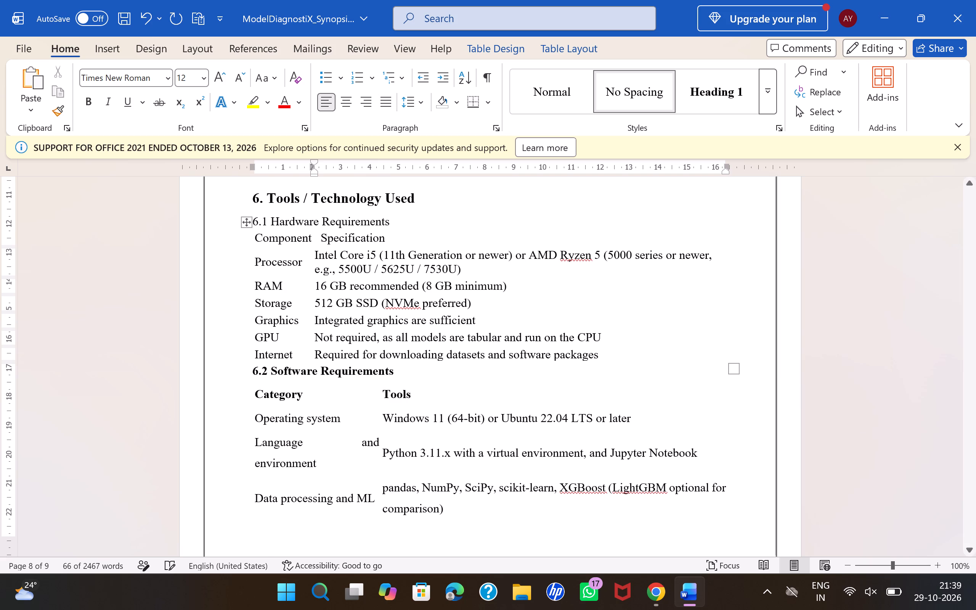
click(312, 255)
key(space)
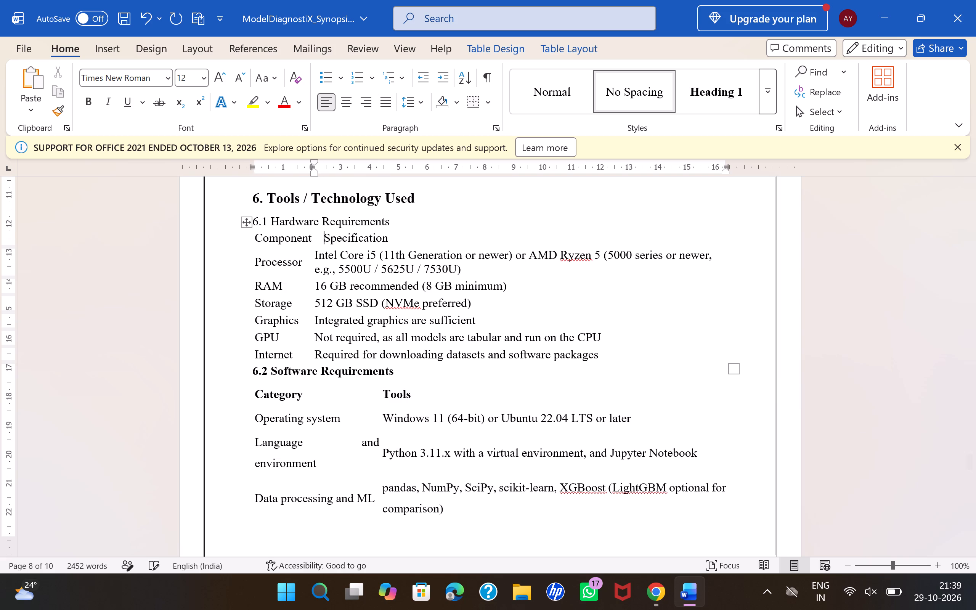
key(BackSpace)
key(BackSpace)
key(BackSpace)
key(space)
key(Down)
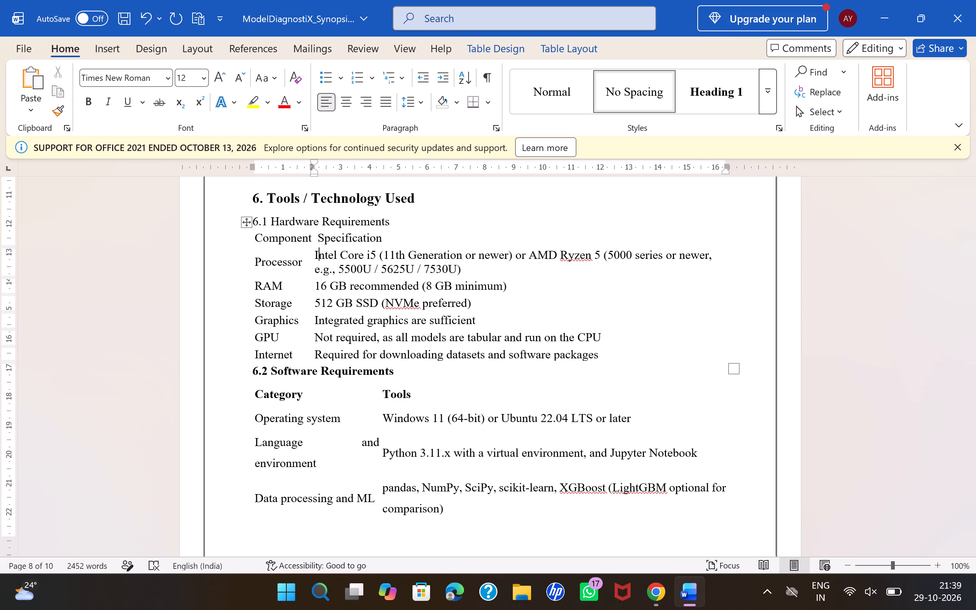
key(Left)
key(space)
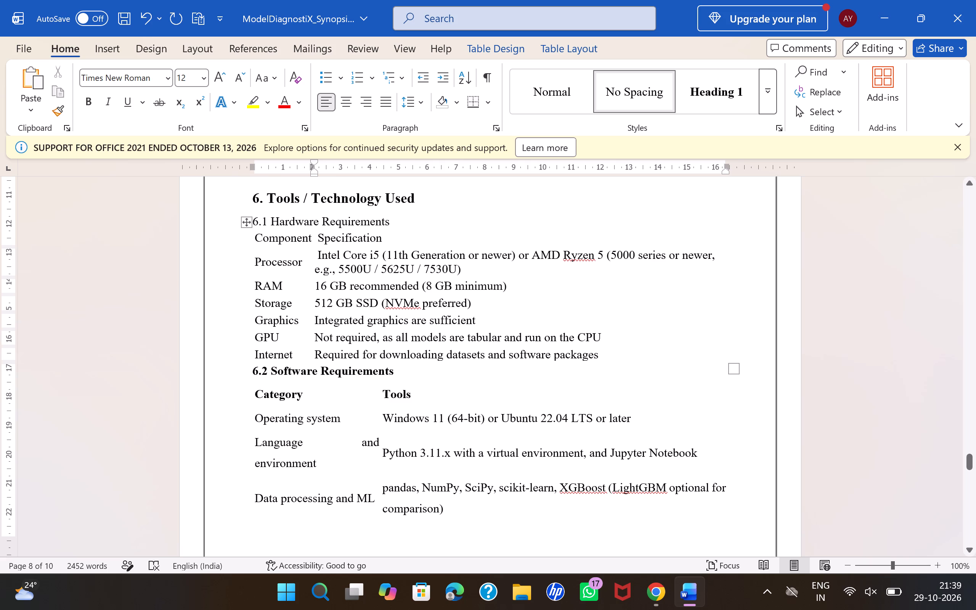
Make the hardware table's "Component" and "Specification" header row bold.
drag(257, 236, 368, 231)
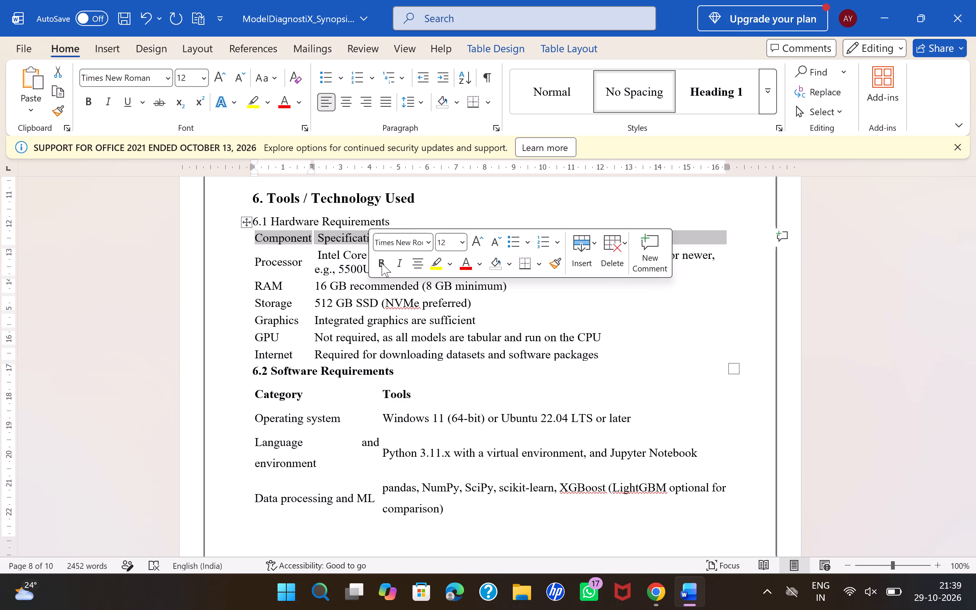
click(382, 263)
click(615, 323)
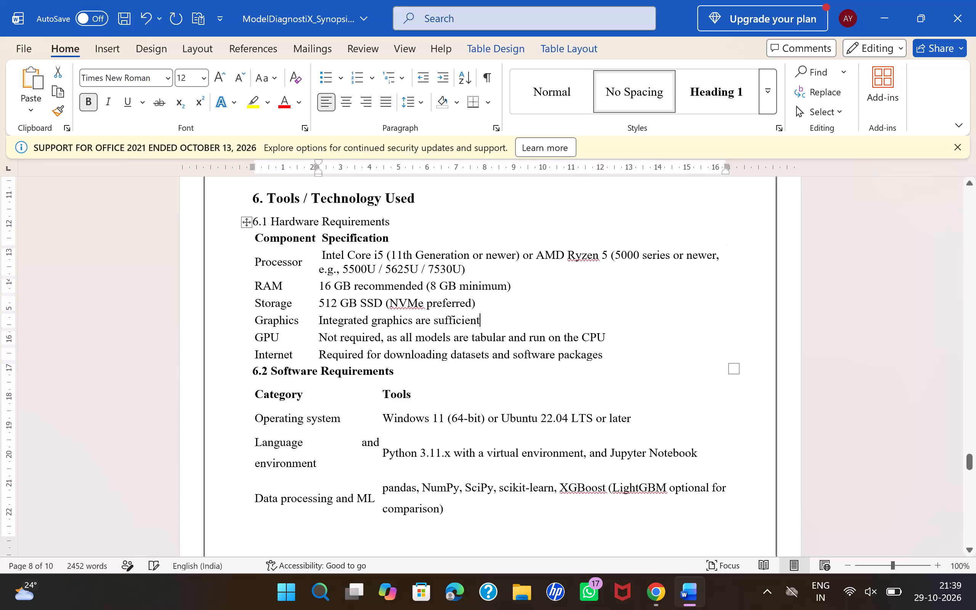
Apply the No Spacing style to the 6.2 Software Requirements heading and its whole table, through the version control row.
scroll(422, 431, down, 1)
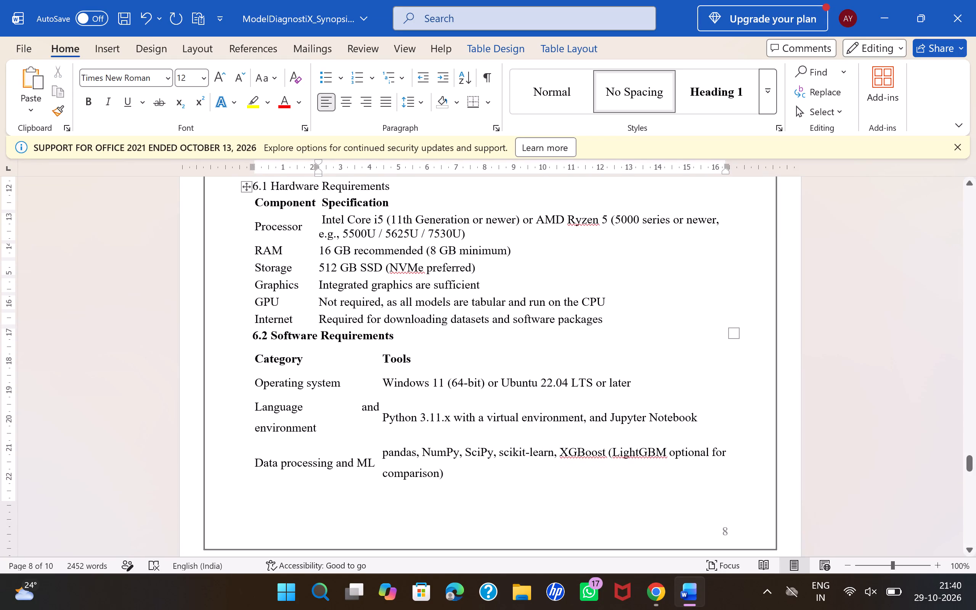
click(252, 359)
drag(254, 338, 392, 604)
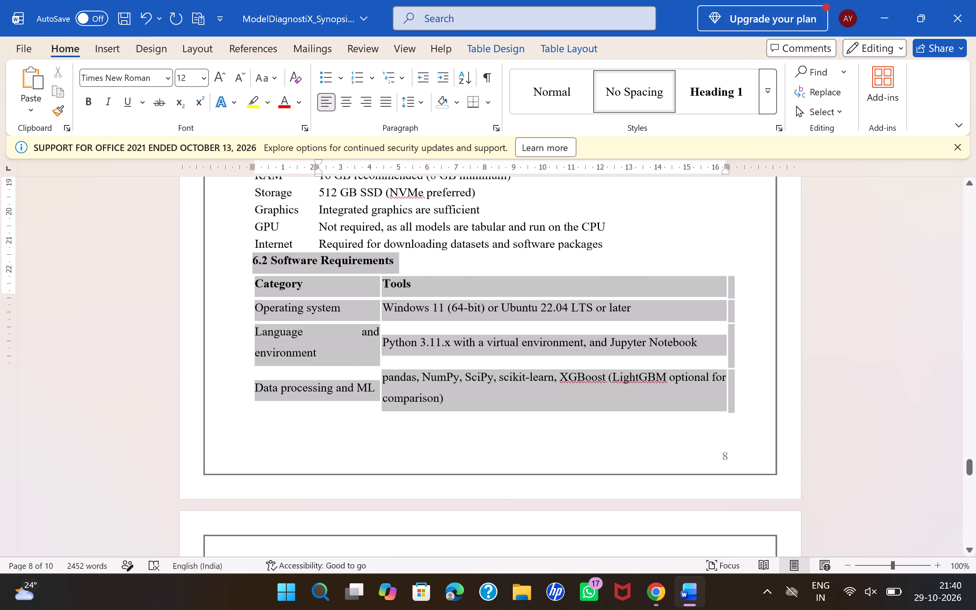
drag(392, 604, 584, 473)
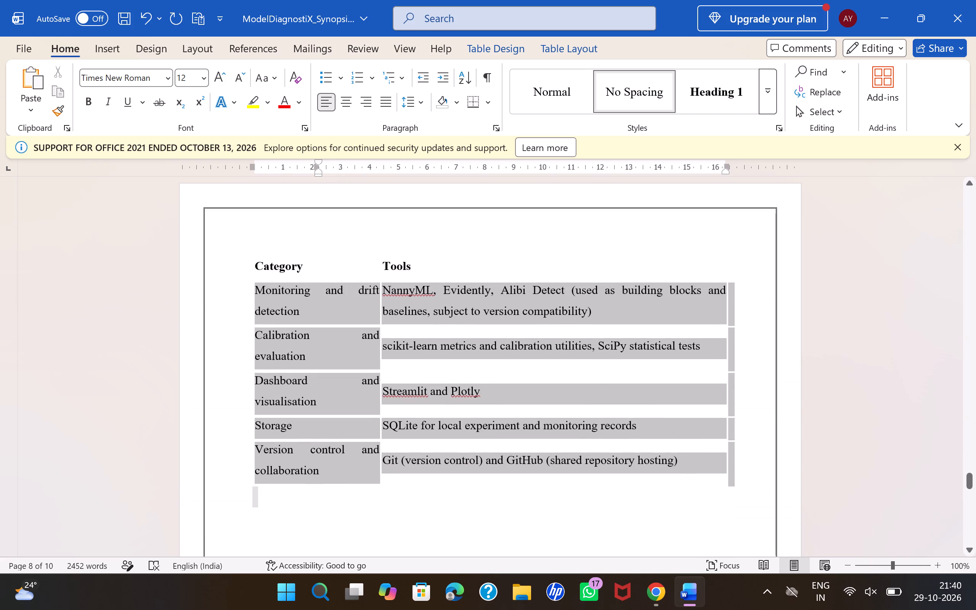
click(646, 91)
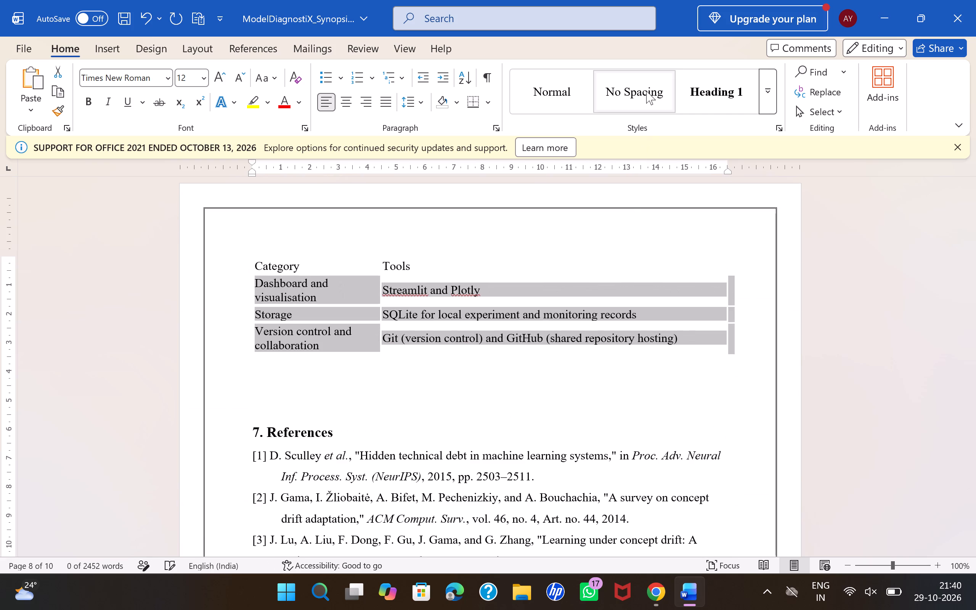
scroll(648, 311, up, 2)
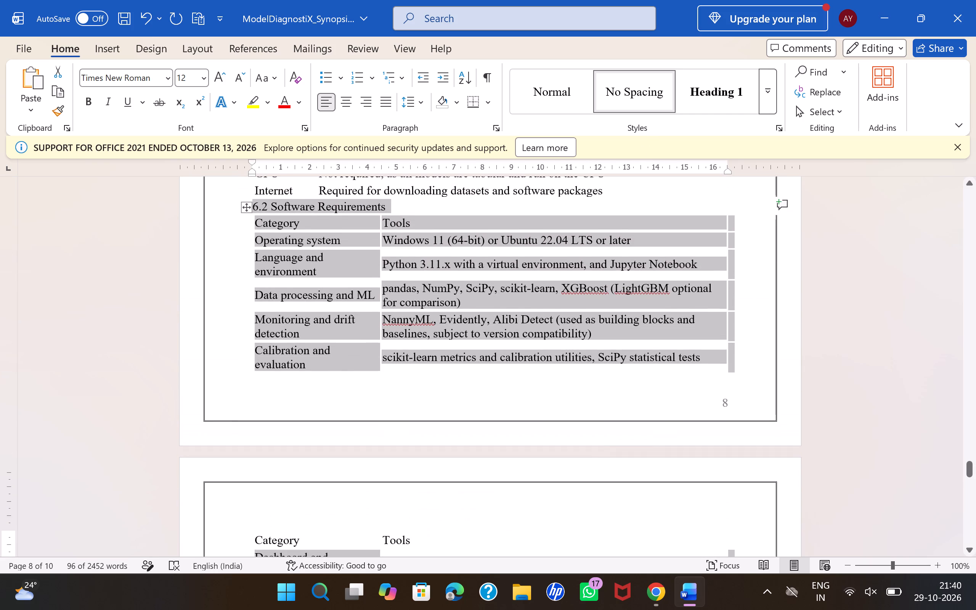
click(611, 377)
Apply the No Spacing style from the 6.1 Hardware Requirements heading through the blank lines below the software table.
scroll(611, 377, up, 3)
scroll(611, 377, down, 1)
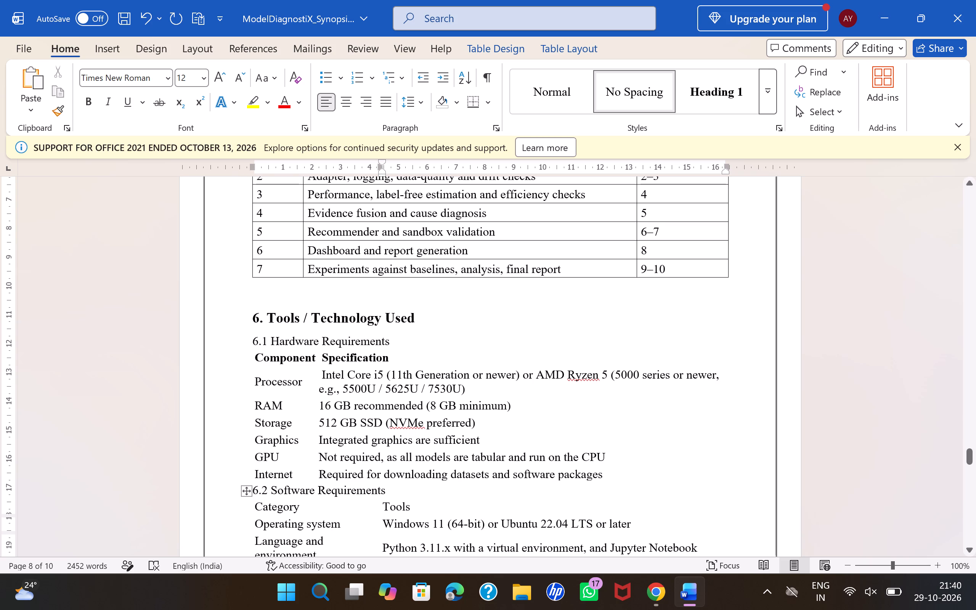
drag(251, 340, 510, 274)
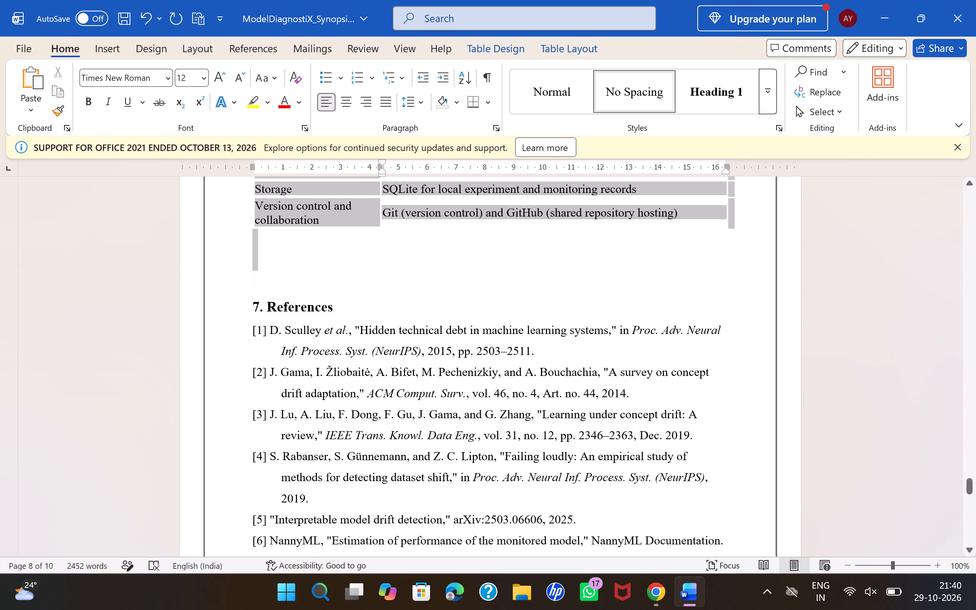
drag(510, 274, 512, 285)
click(628, 93)
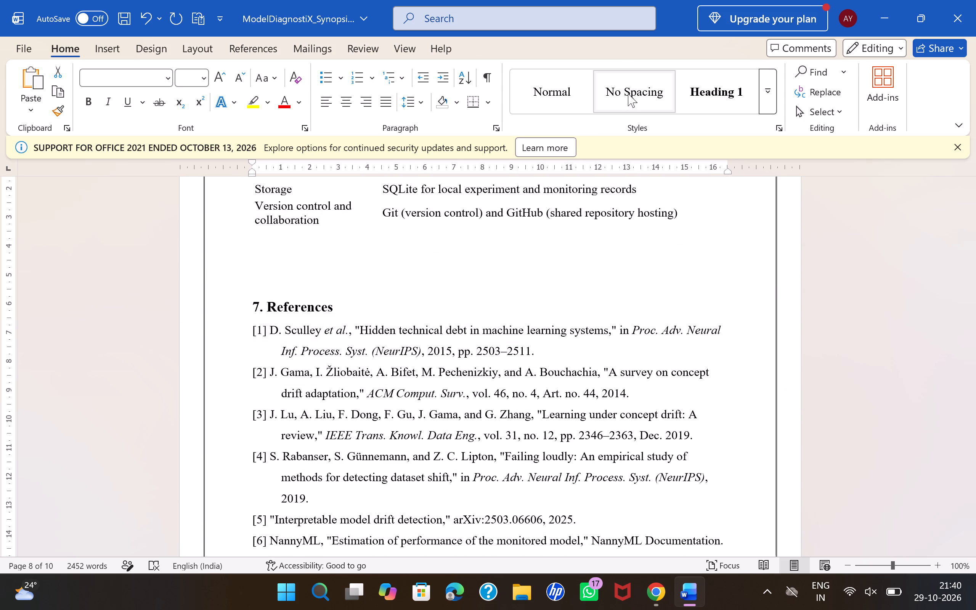
Delete the surplus blank lines between the software table and the "7. References" heading.
click(388, 262)
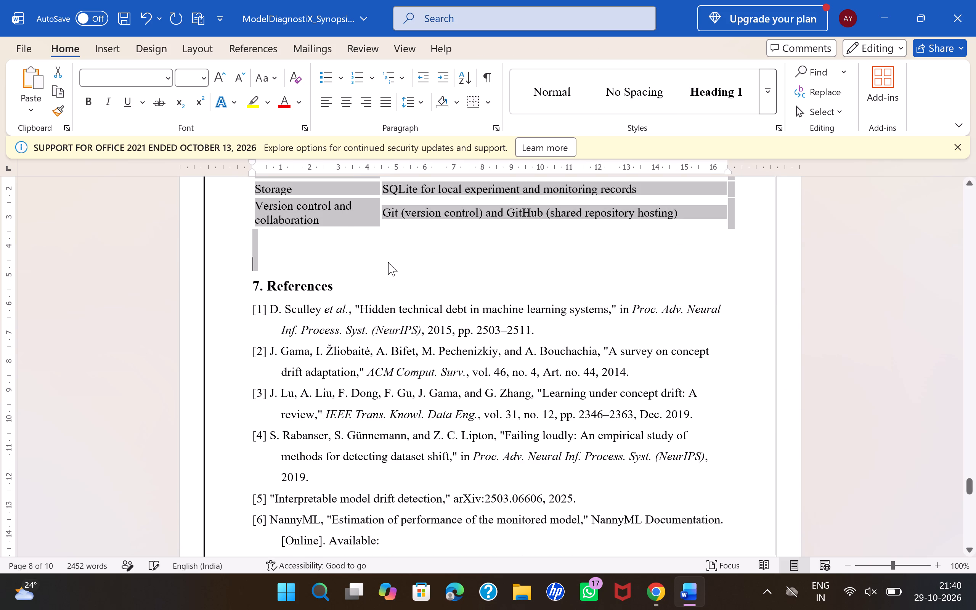
key(BackSpace)
key(BackSpace)
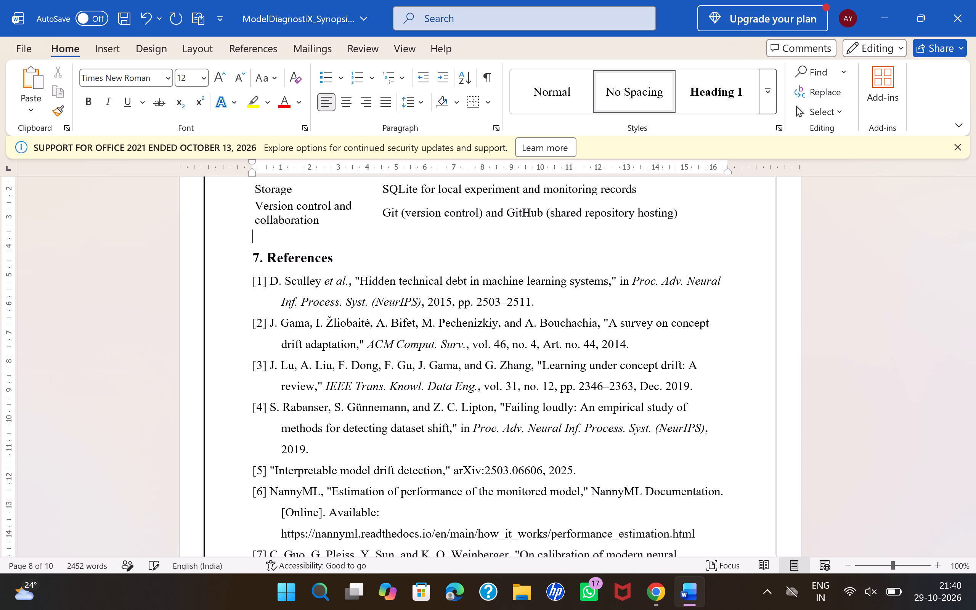
key(BackSpace)
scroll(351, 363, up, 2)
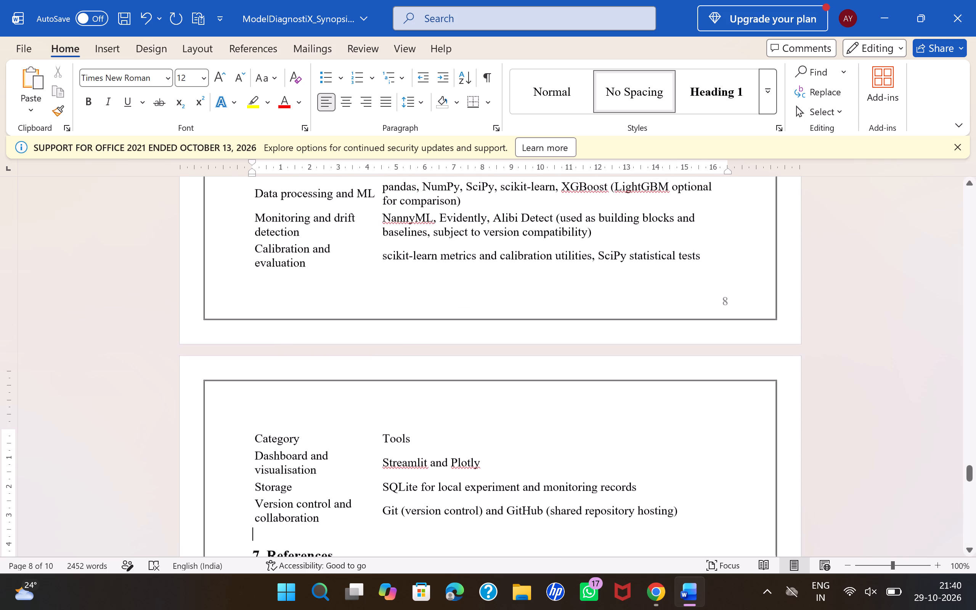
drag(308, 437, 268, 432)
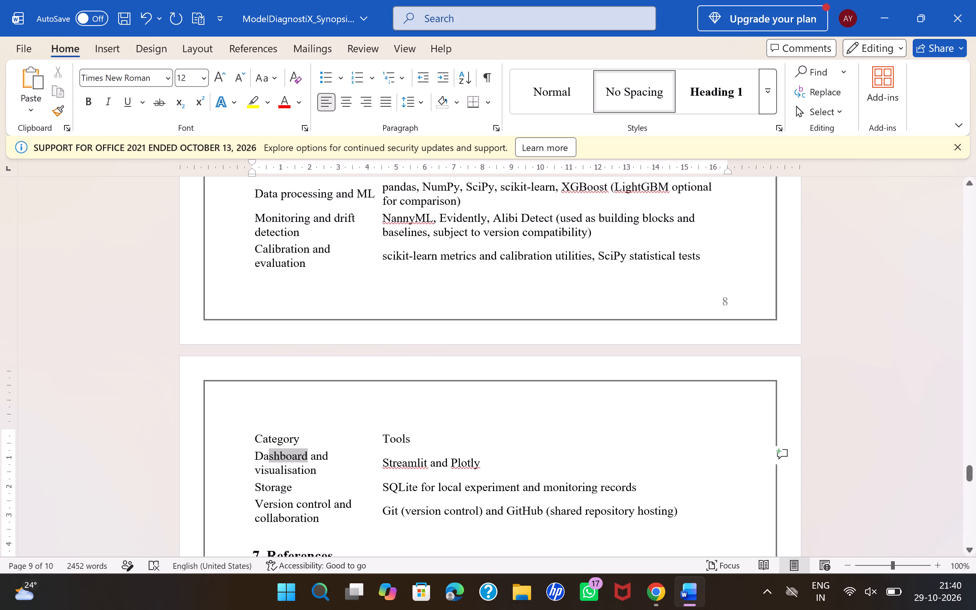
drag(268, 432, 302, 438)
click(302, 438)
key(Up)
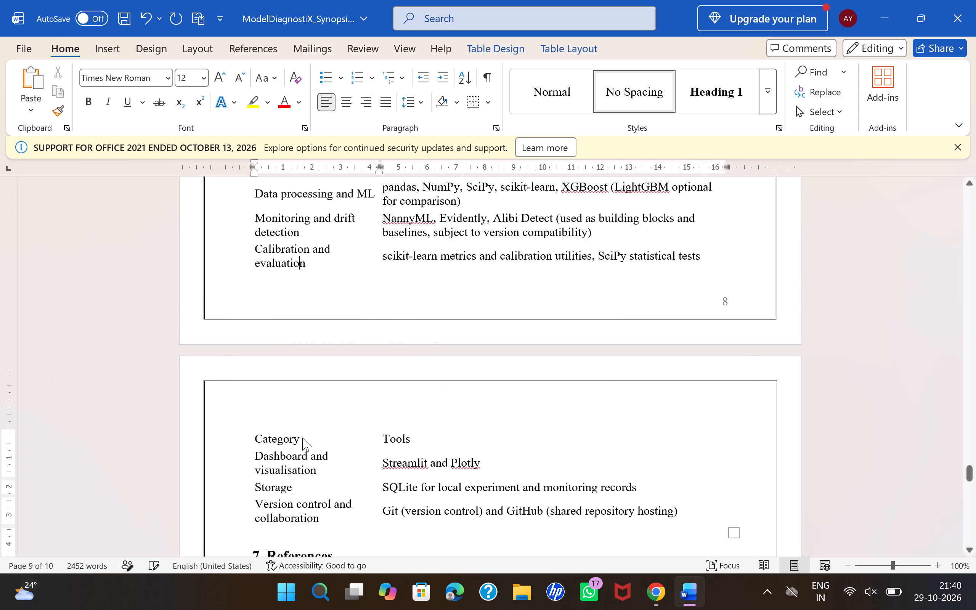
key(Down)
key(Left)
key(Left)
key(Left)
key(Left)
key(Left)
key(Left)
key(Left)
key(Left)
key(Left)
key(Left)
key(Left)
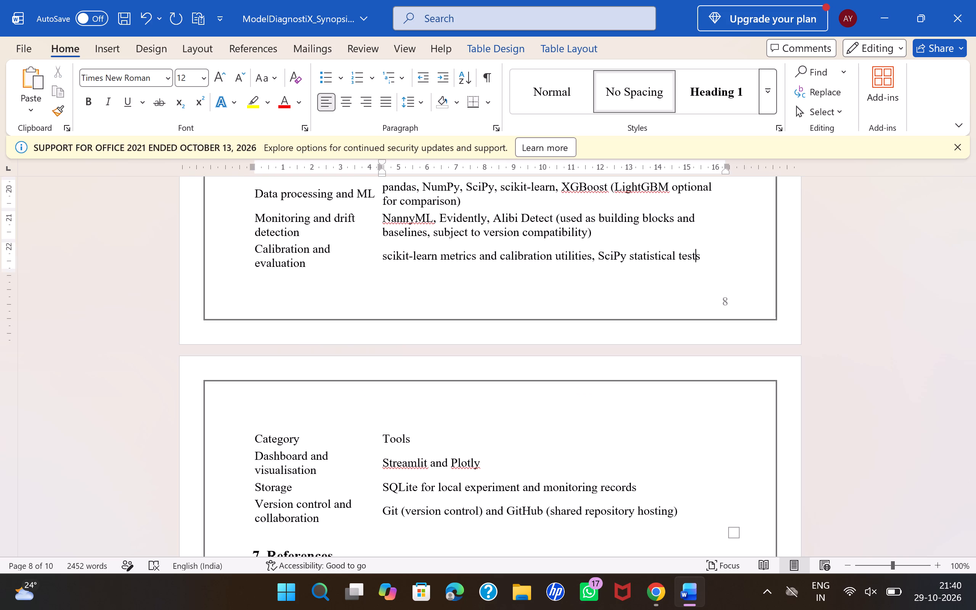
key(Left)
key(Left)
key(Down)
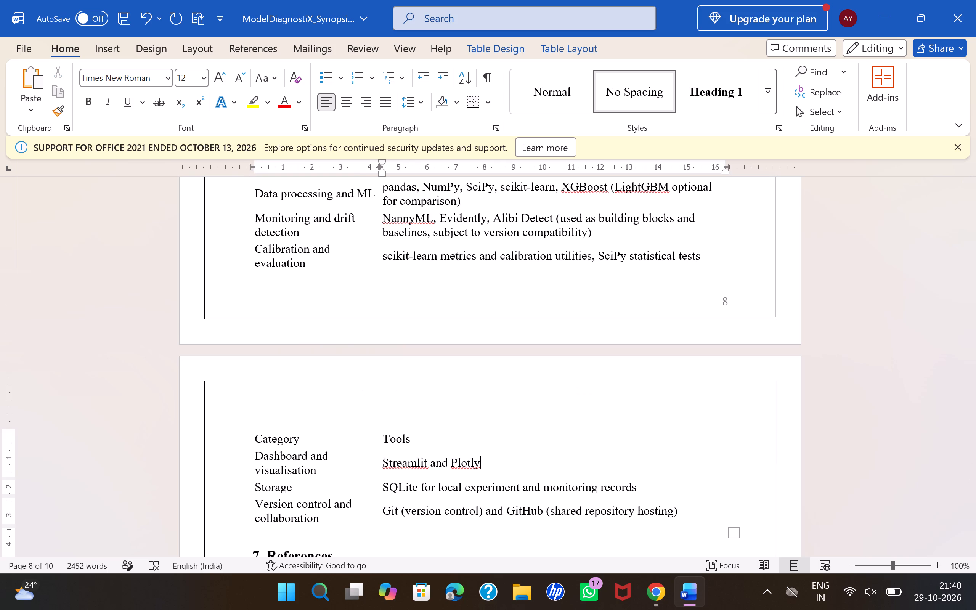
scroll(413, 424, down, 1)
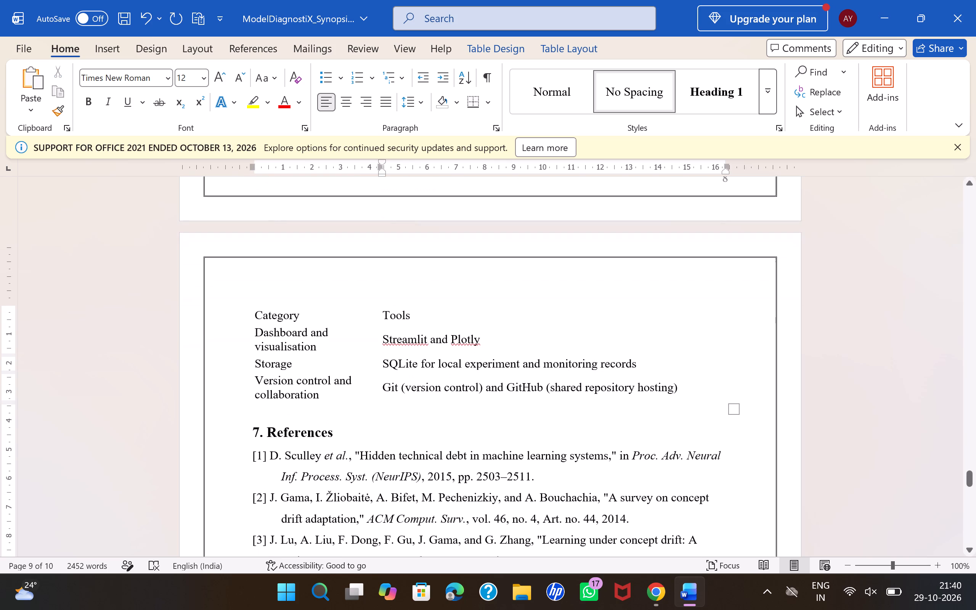
Delete "Streamlit and" from the Dashboard and visualisation row, leaving only "Plotly" as its tool.
click(451, 338)
key(BackSpace)
key(BackSpace)
key(BackSpace)
key(BackSpace)
key(BackSpace)
key(BackSpace)
key(BackSpace)
key(BackSpace)
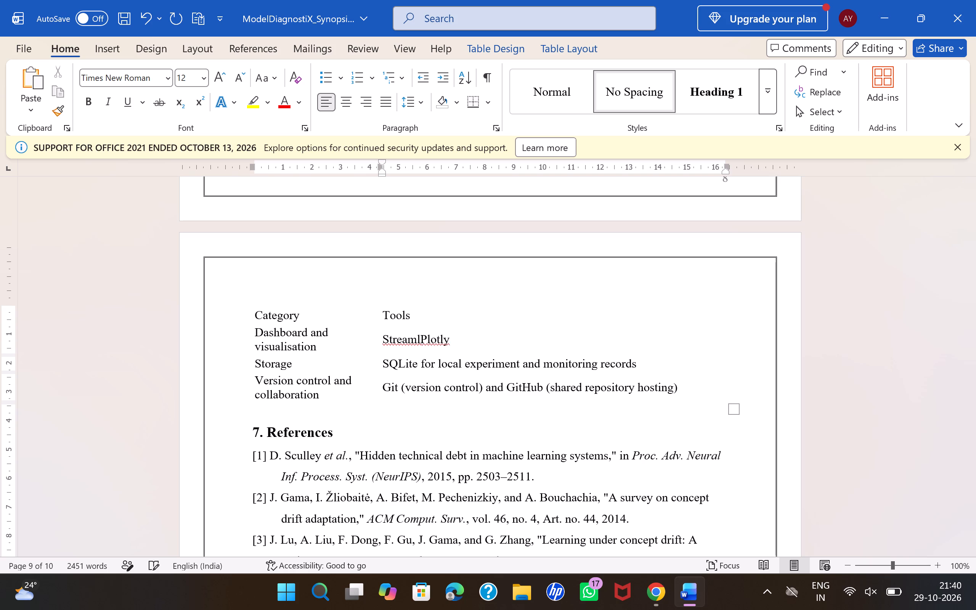
key(BackSpace)
key(BackSpace)
key(BackSpace)
key(BackSpace)
key(BackSpace)
key(BackSpace)
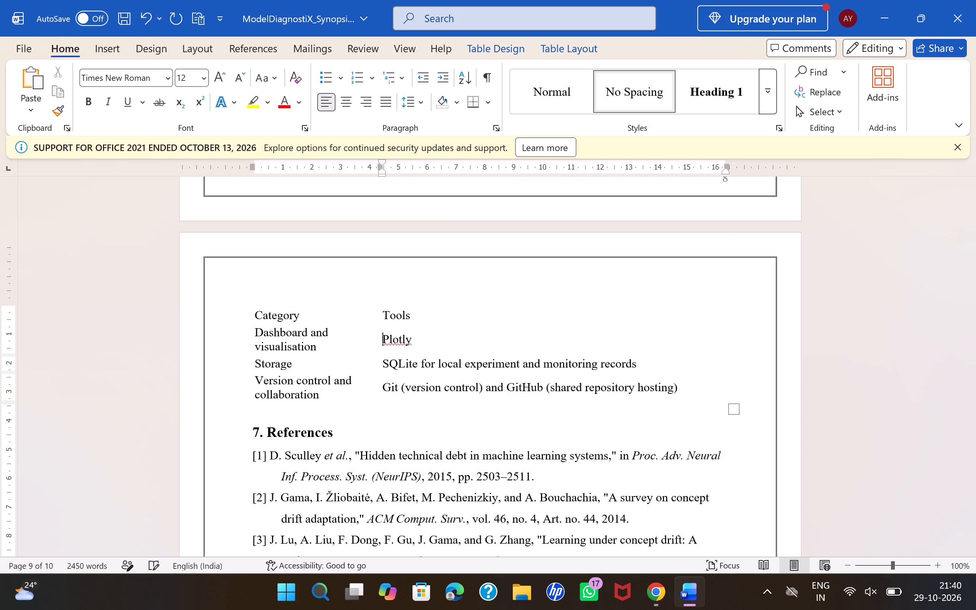
Make the software table's "Category" and "Tools" header row bold.
scroll(483, 332, up, 2)
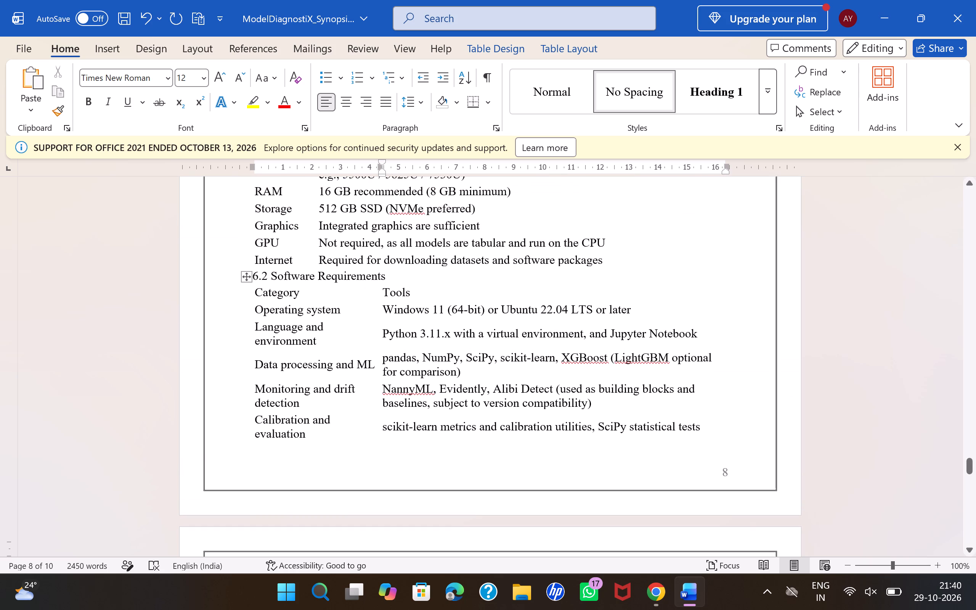
drag(254, 291, 418, 285)
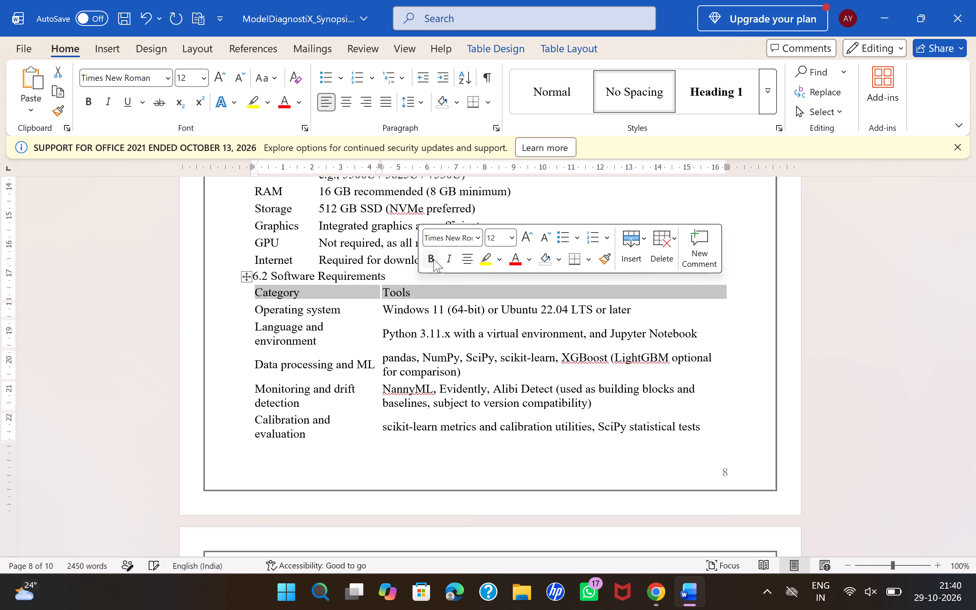
click(433, 259)
click(387, 456)
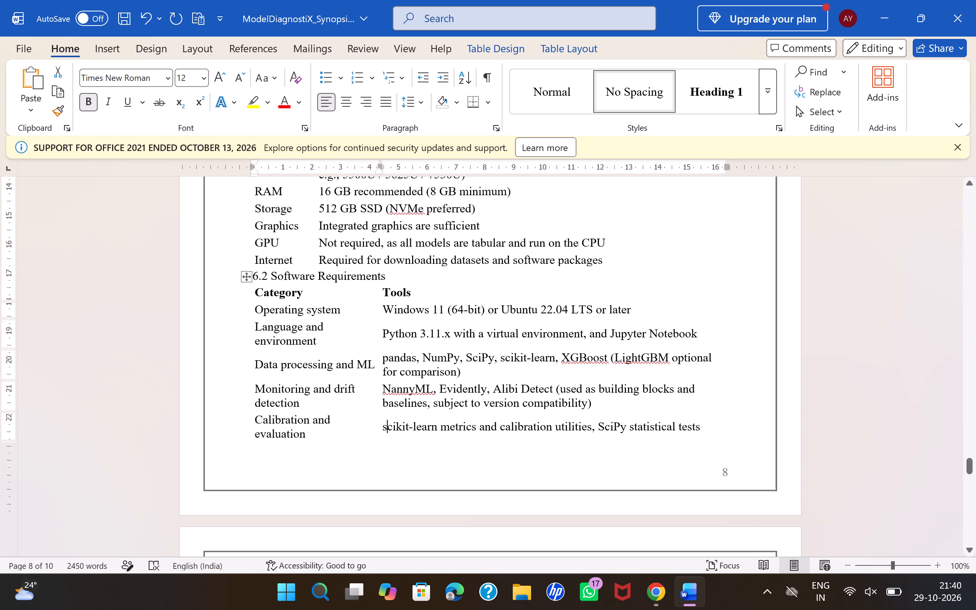
scroll(361, 366, up, 1)
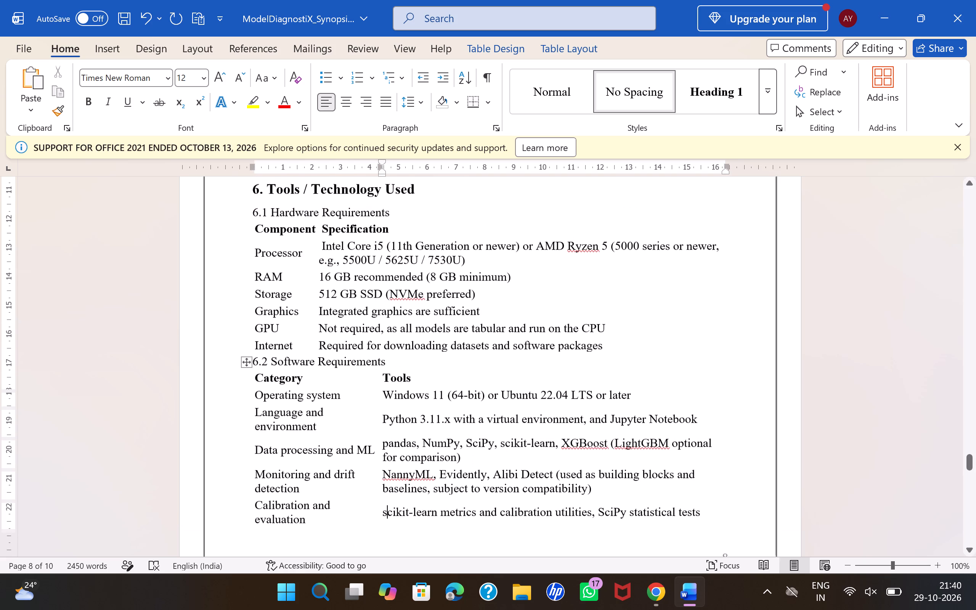
click(28, 44)
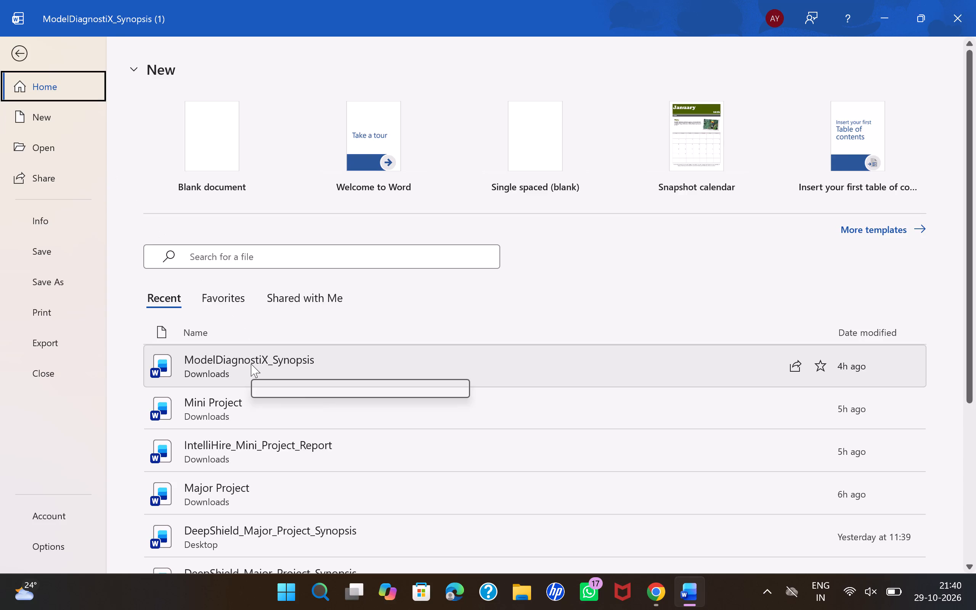
click(63, 273)
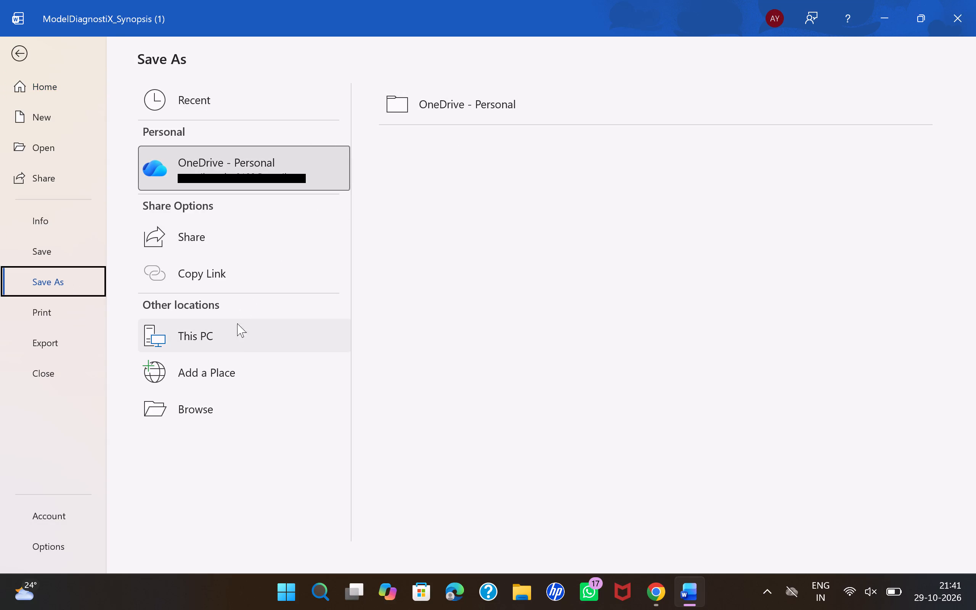
click(232, 338)
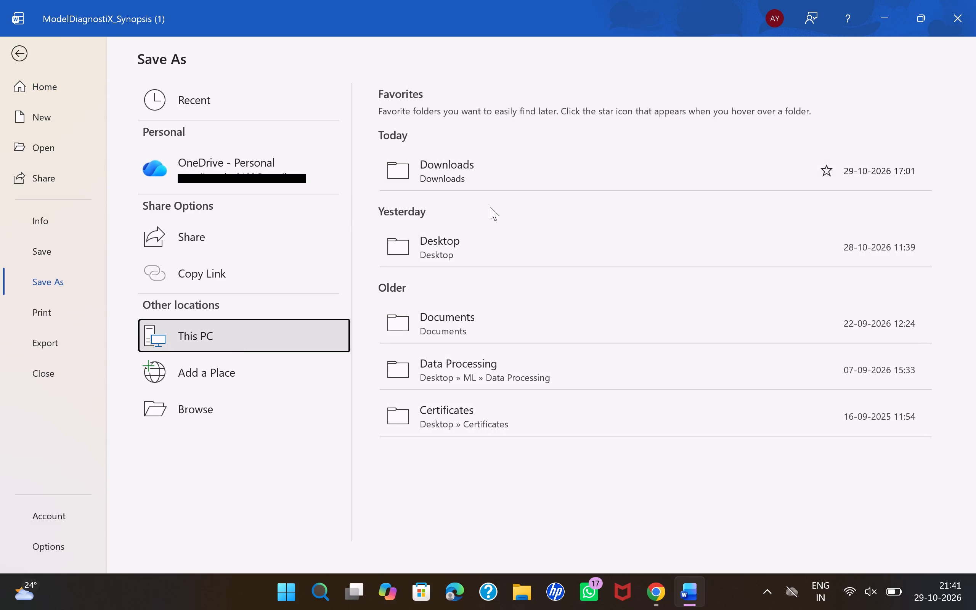
click(458, 249)
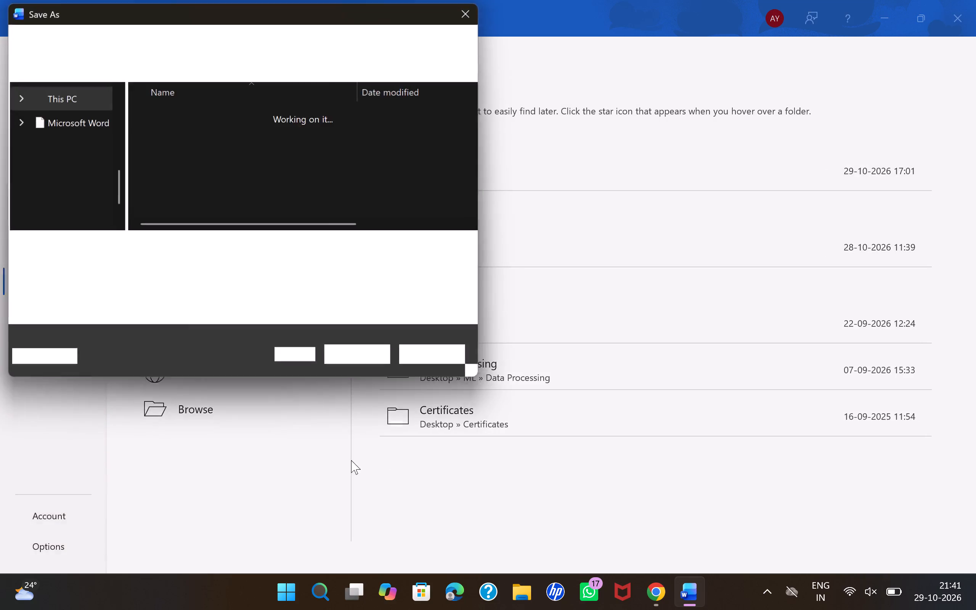
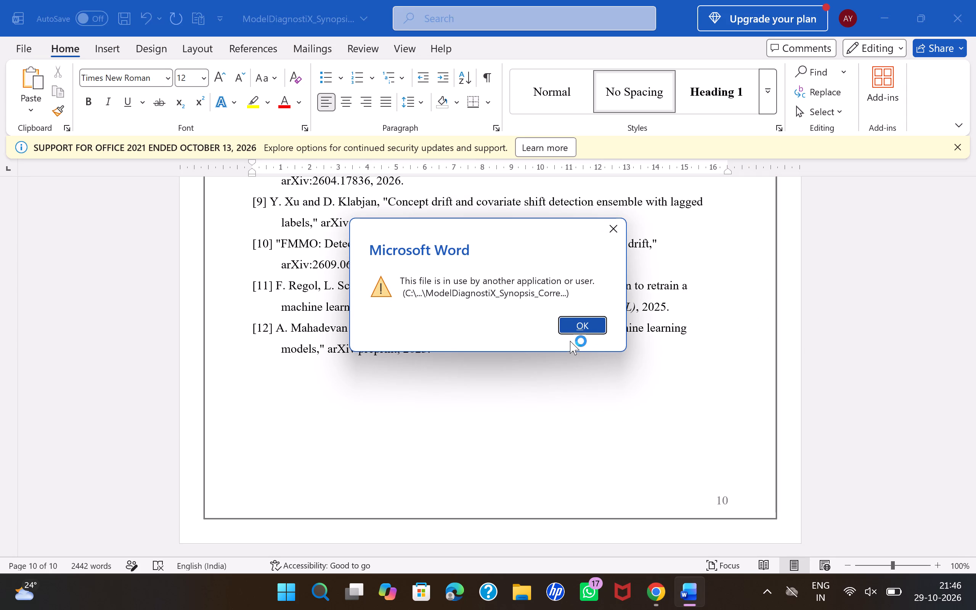
click(585, 326)
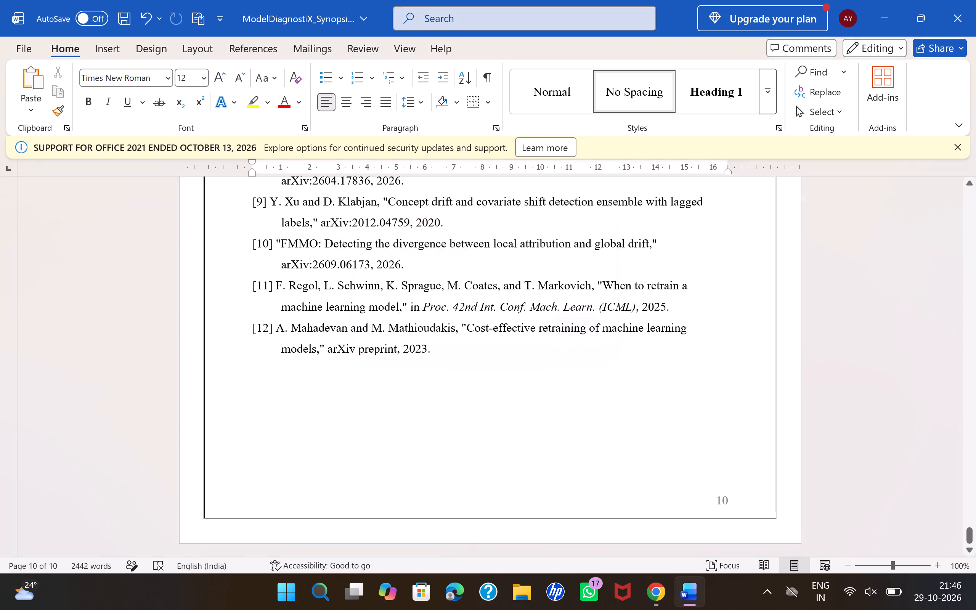
click(656, 597)
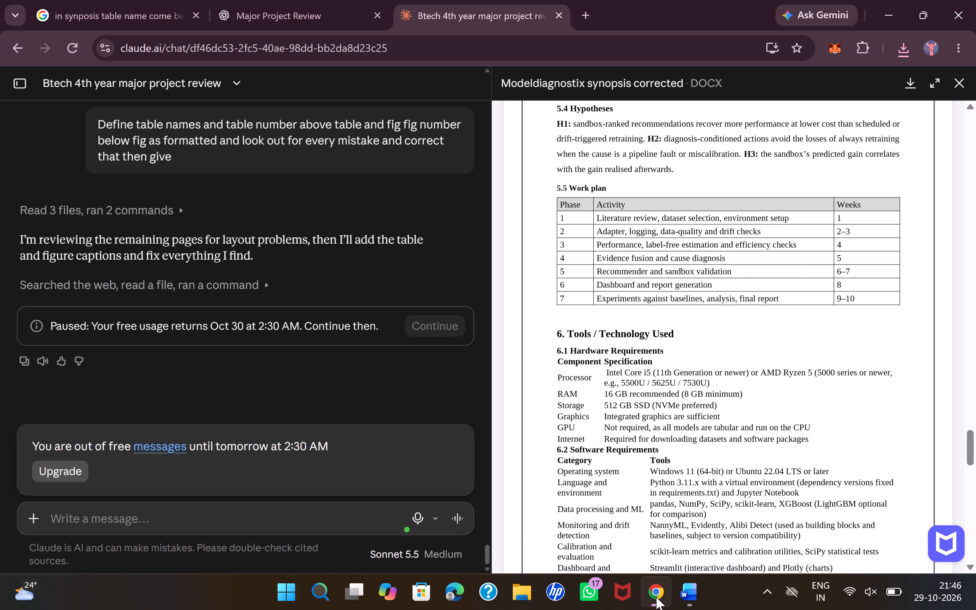
click(905, 55)
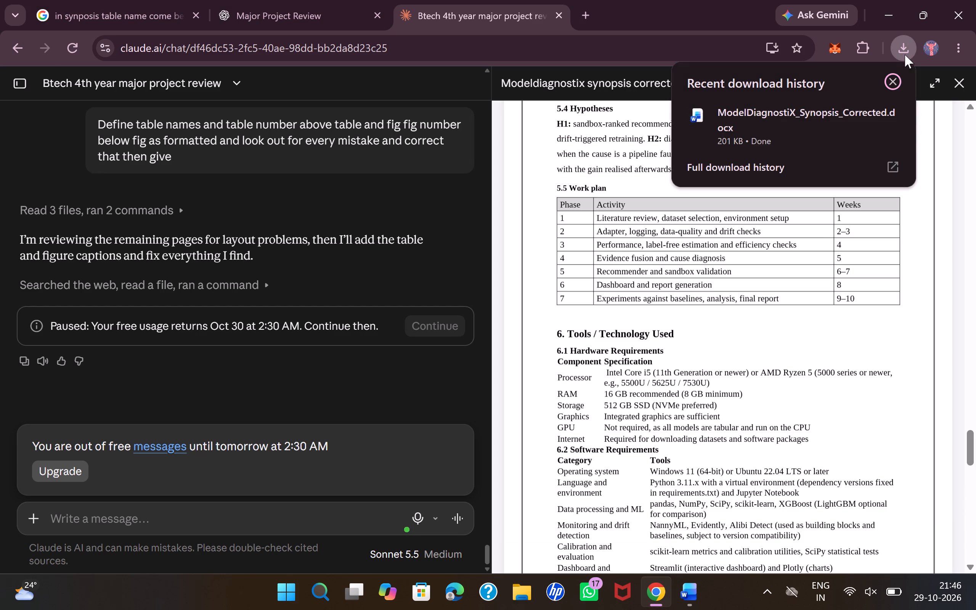
click(790, 130)
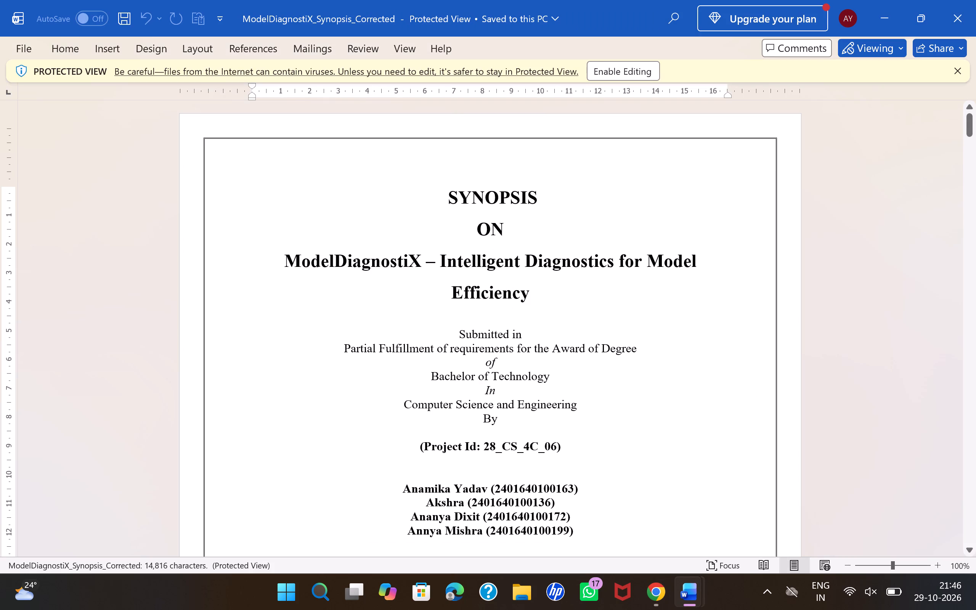
Check the cover page of the downloaded synopsis and enable editing for the document.
scroll(588, 419, down, 4)
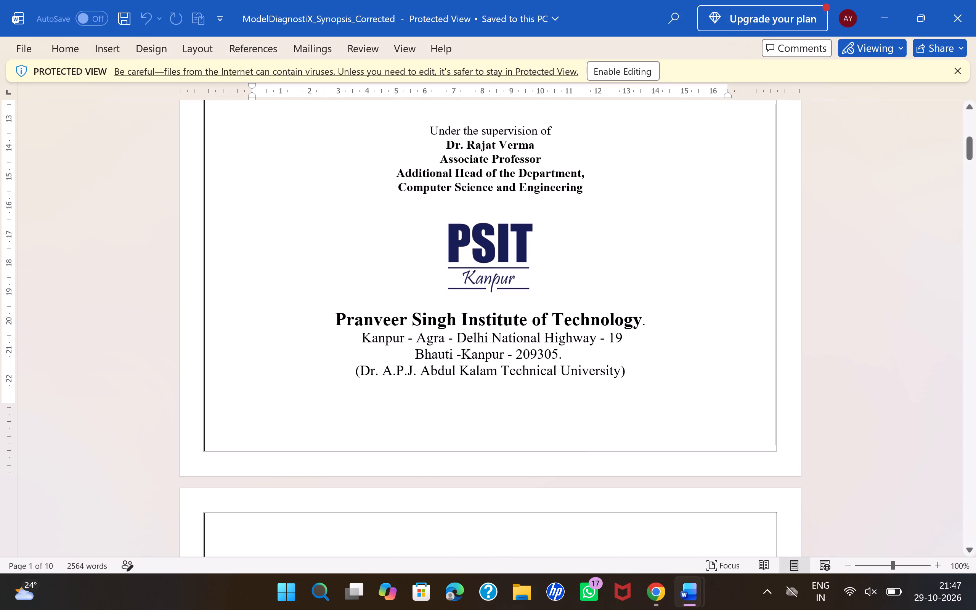
click(618, 71)
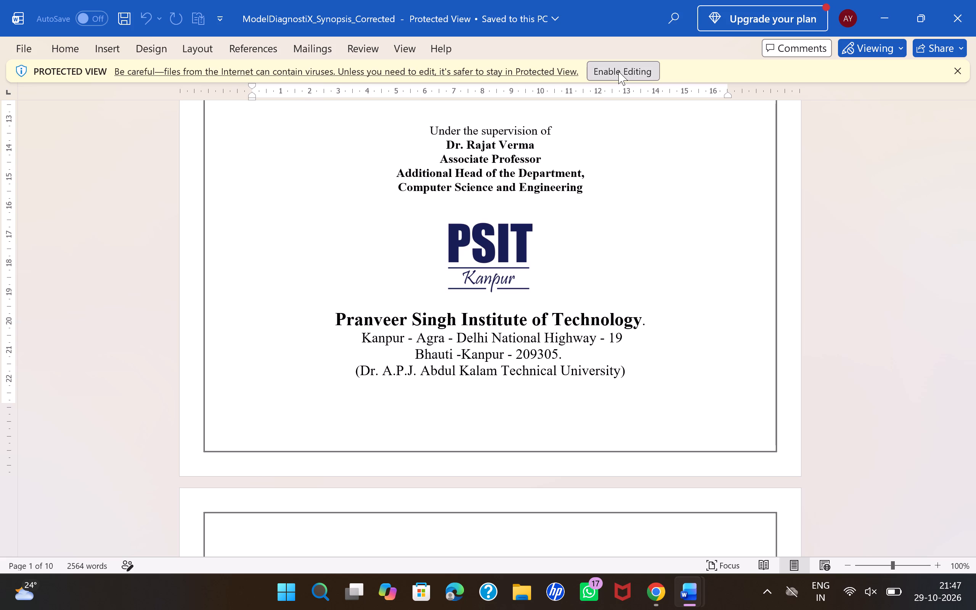
scroll(608, 332, down, 3)
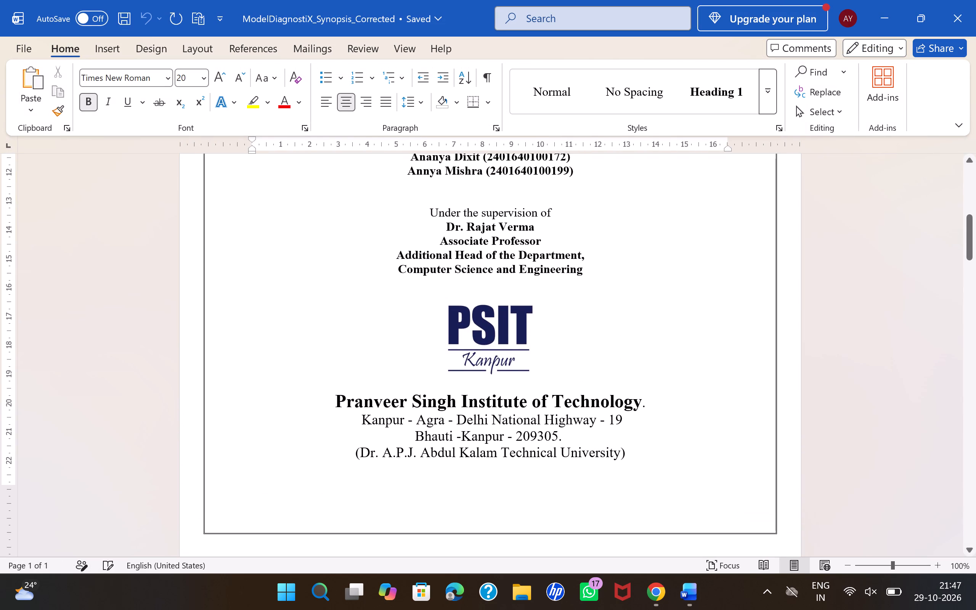
Add "&" after "Associate Professor" in the supervisor's details on the cover page.
scroll(589, 361, down, 4)
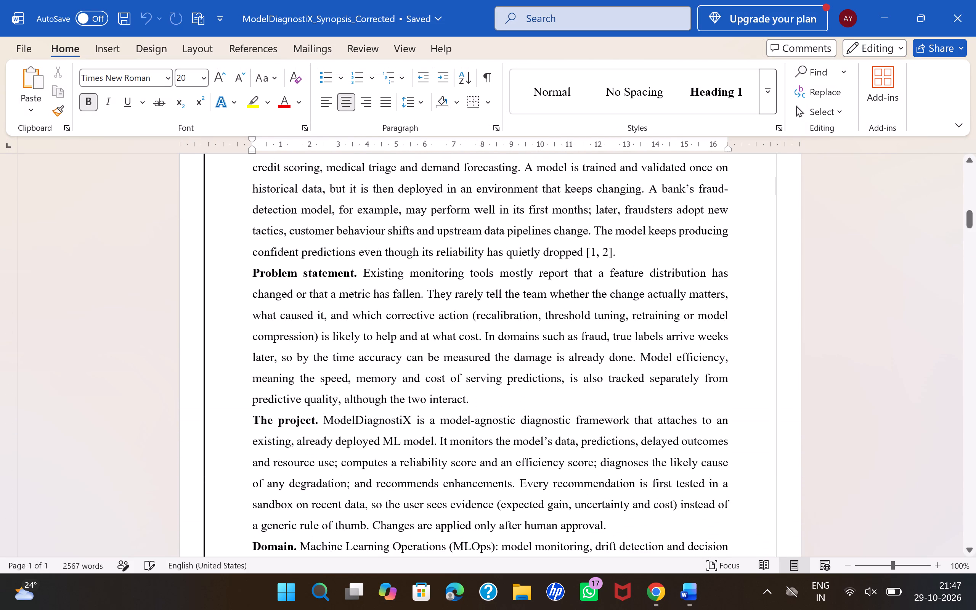
scroll(589, 361, up, 2)
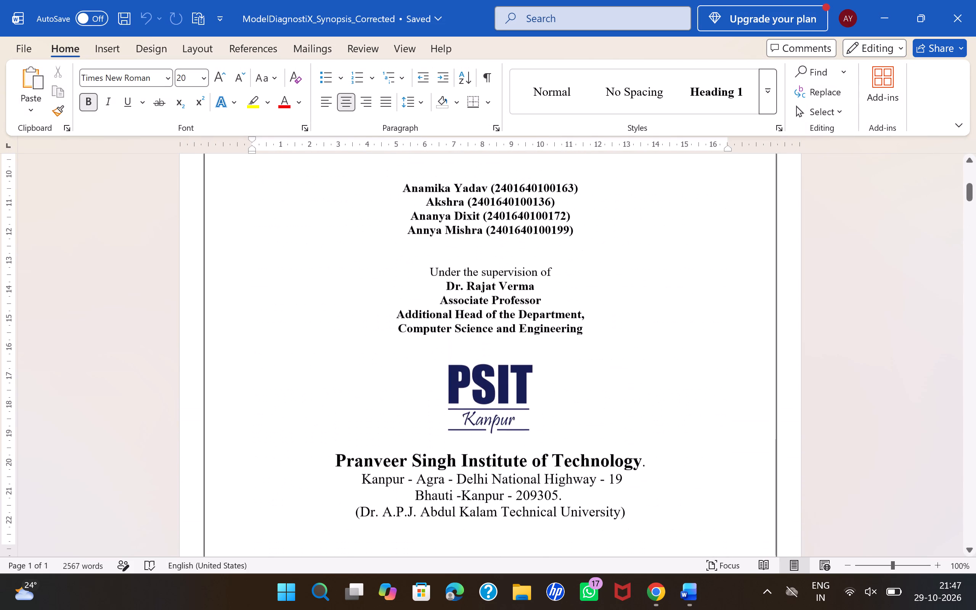
click(546, 297)
key(space)
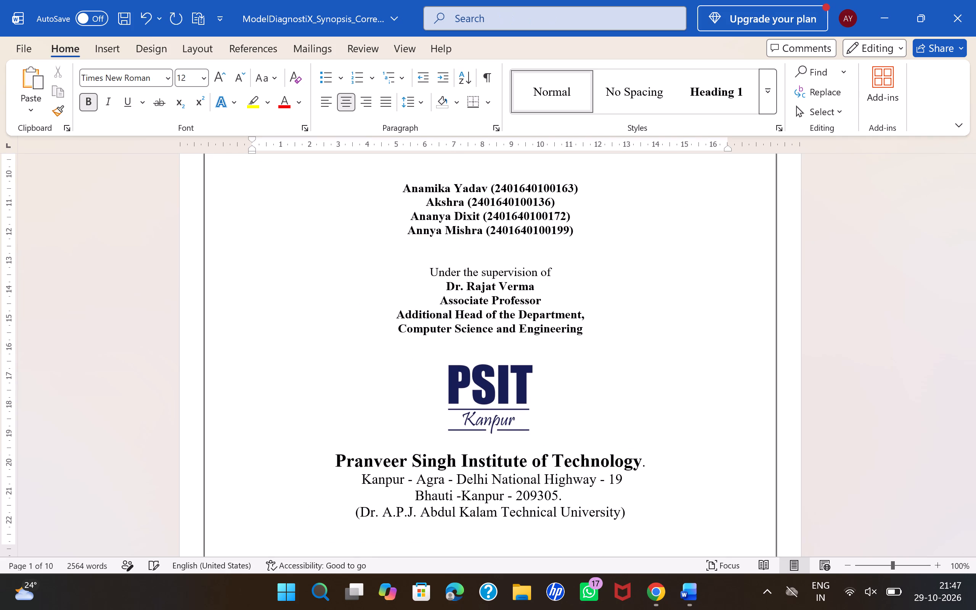
text(and)
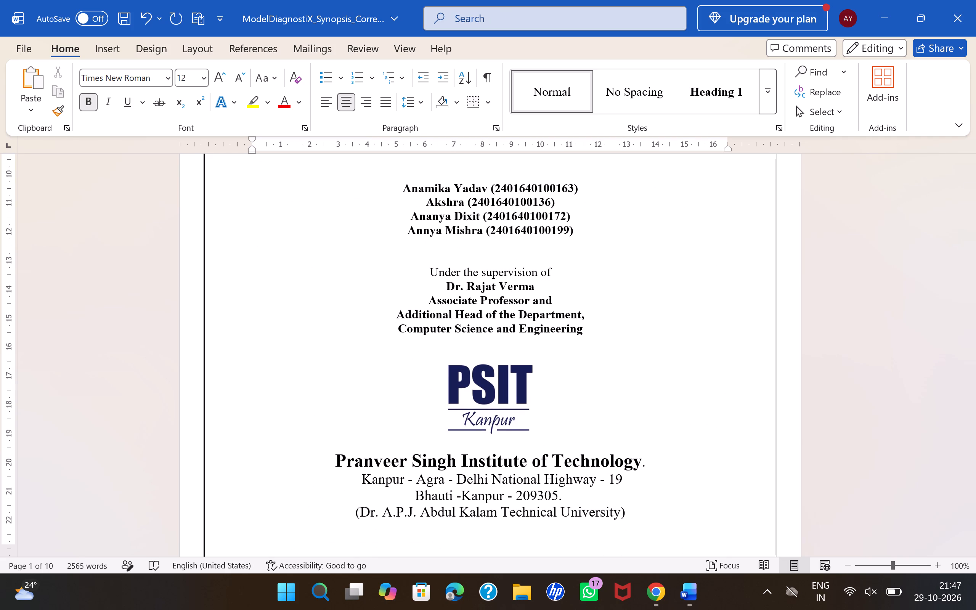
key(BackSpace)
key(BackSpace)
key(BackSpace)
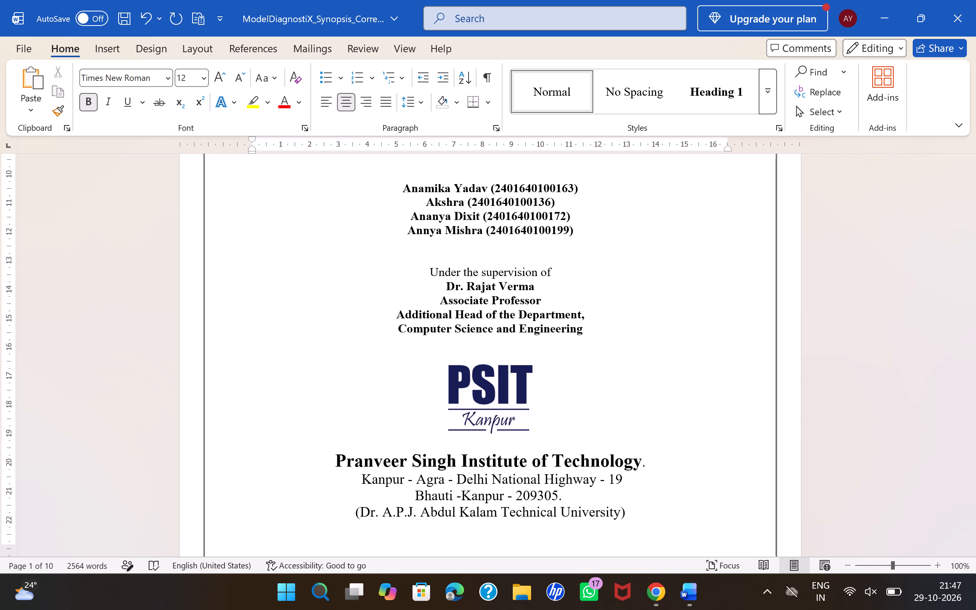
key(shift+ampersand)
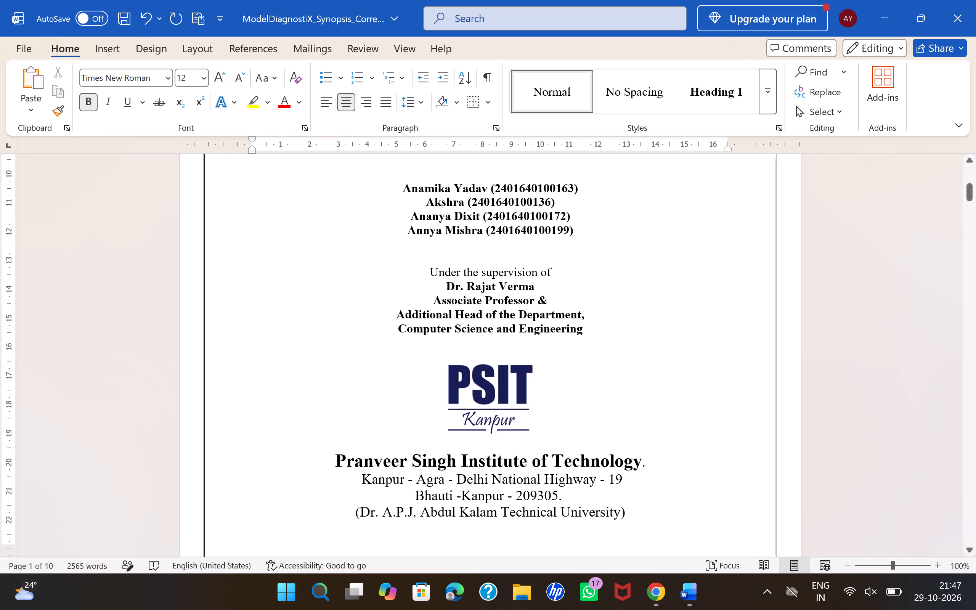
Examine the synopsis text from the Introduction through the Project Objective and Literature Survey sections.
scroll(422, 377, down, 1)
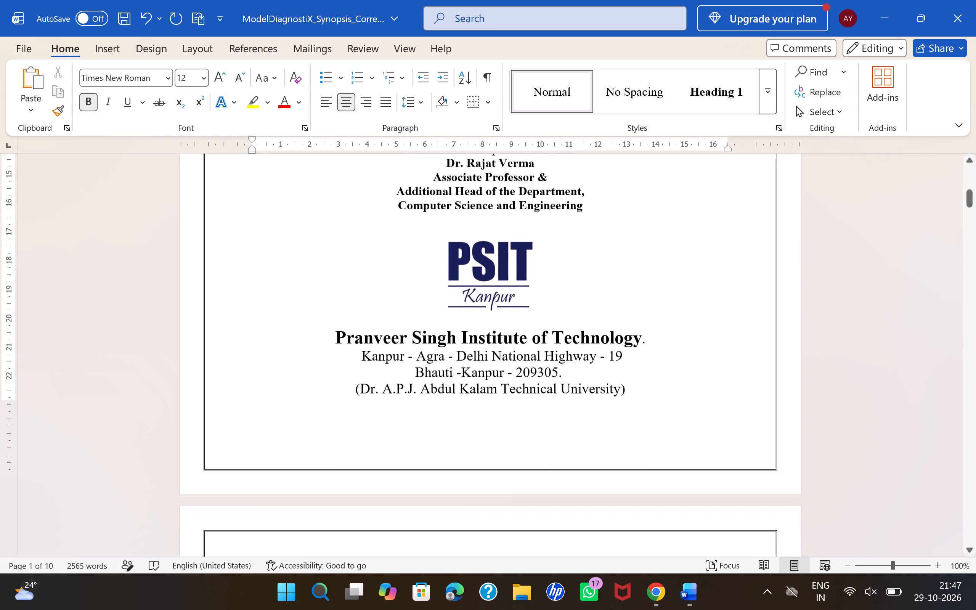
scroll(422, 377, down, 5)
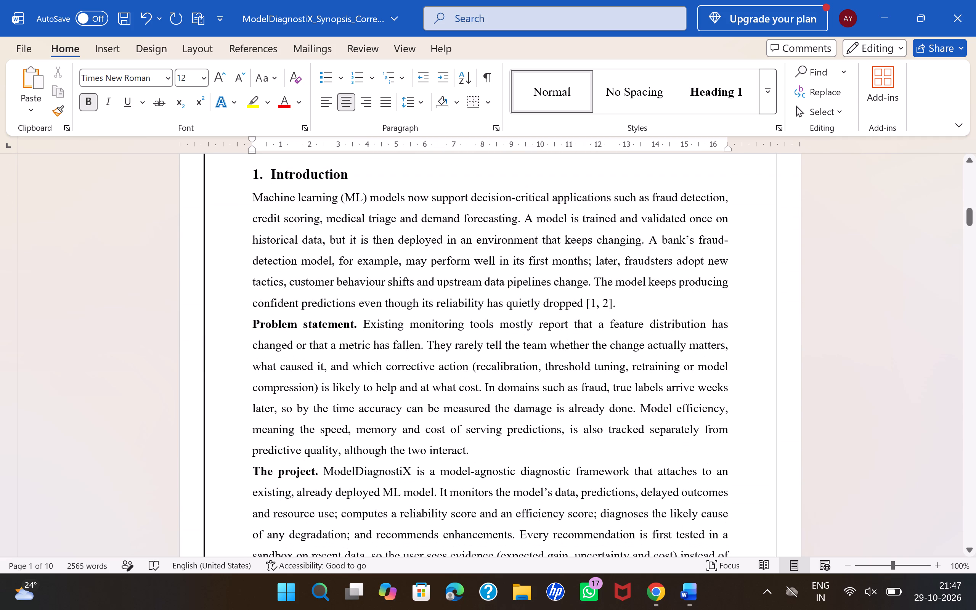
scroll(422, 377, down, 2)
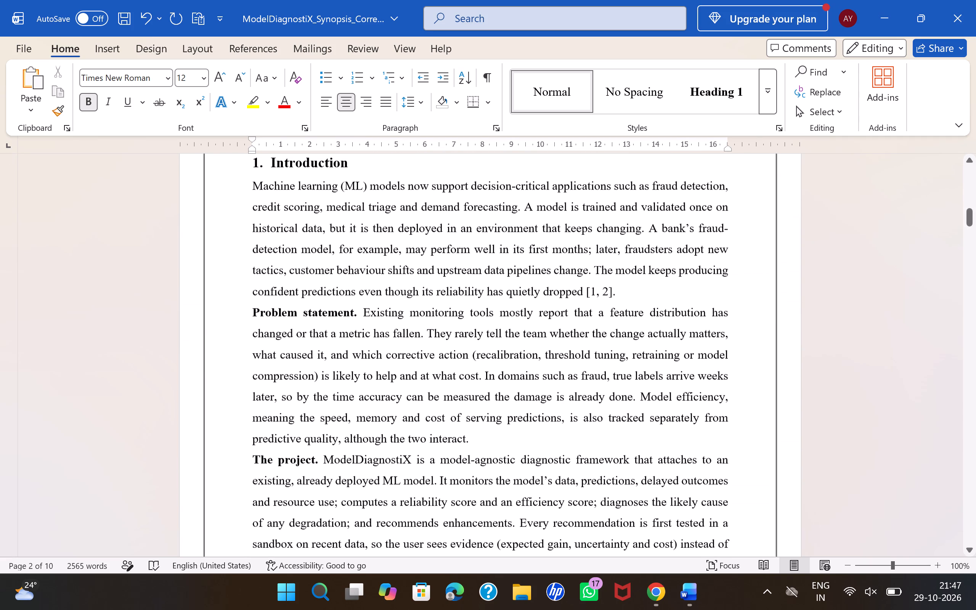
scroll(422, 377, down, 1)
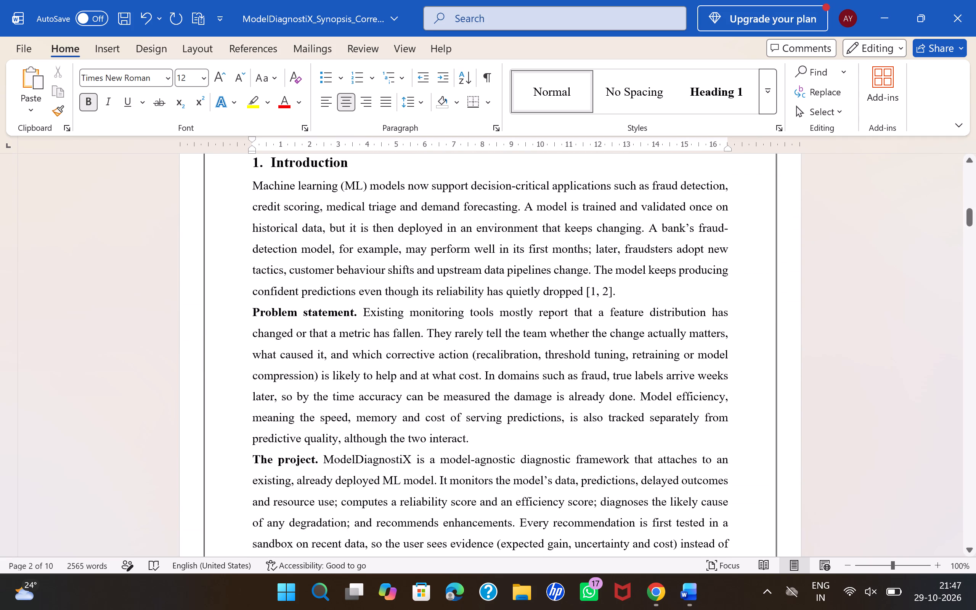
scroll(430, 394, down, 1)
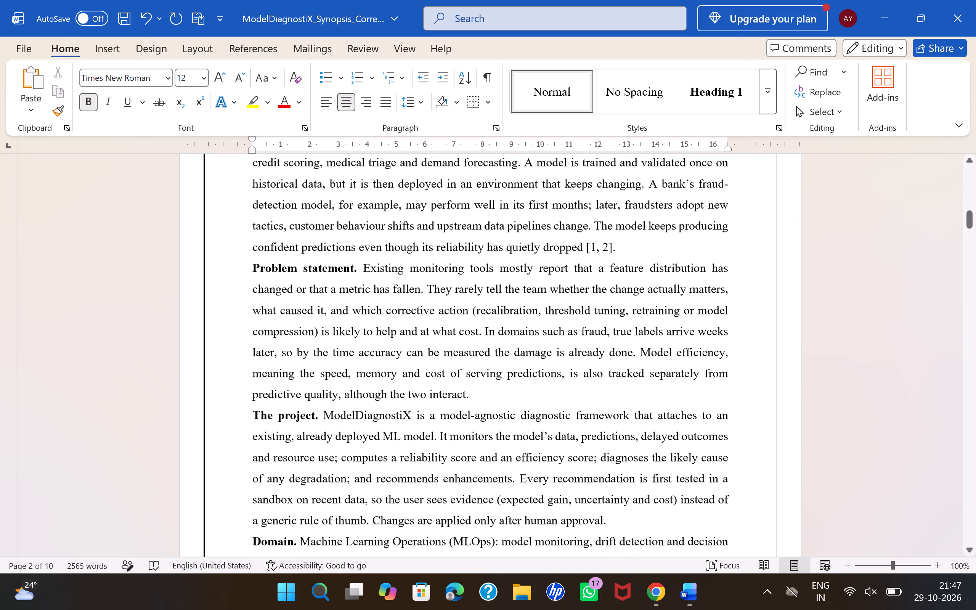
scroll(430, 394, down, 3)
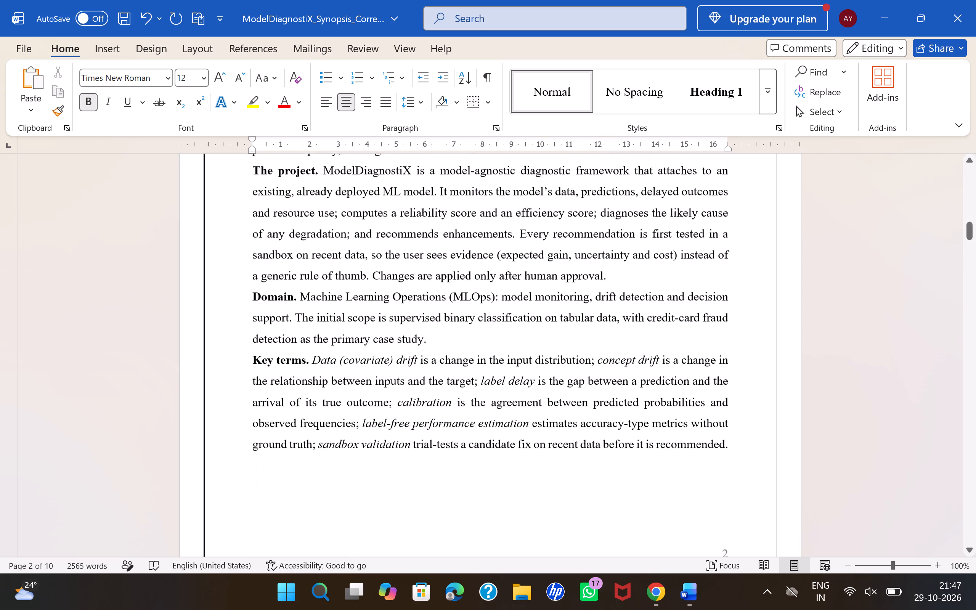
scroll(430, 394, down, 3)
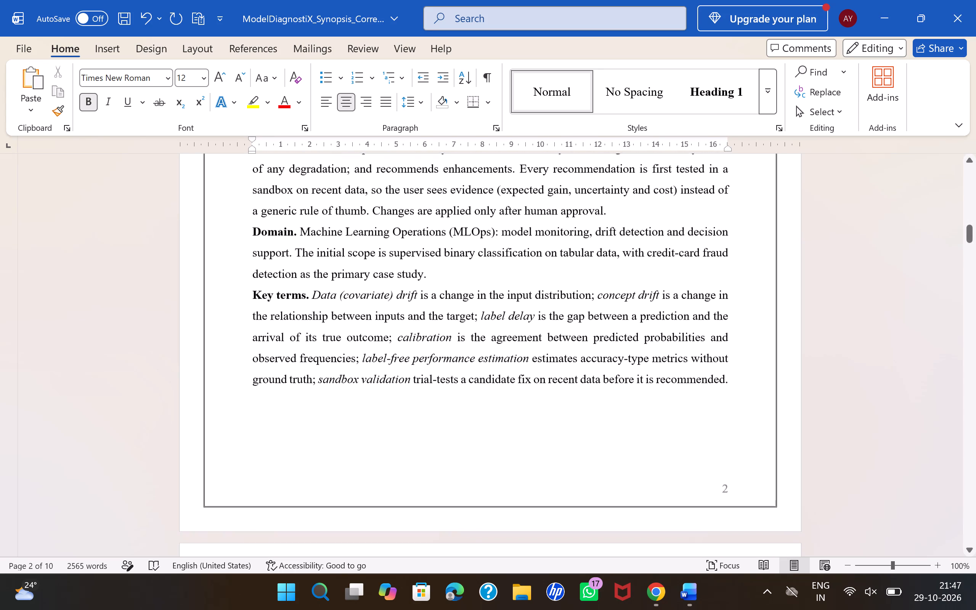
scroll(430, 394, down, 3)
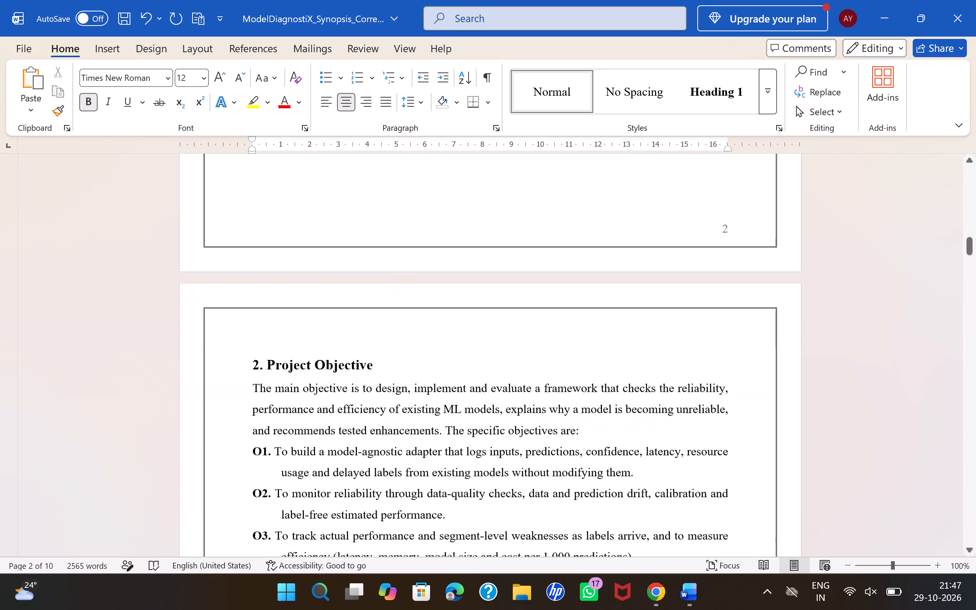
scroll(430, 394, down, 2)
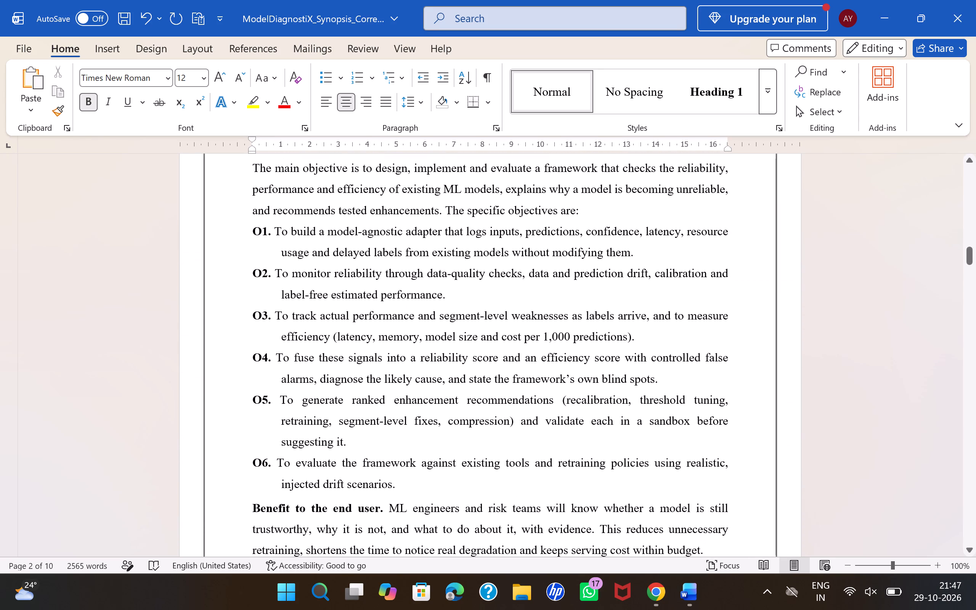
scroll(430, 394, up, 1)
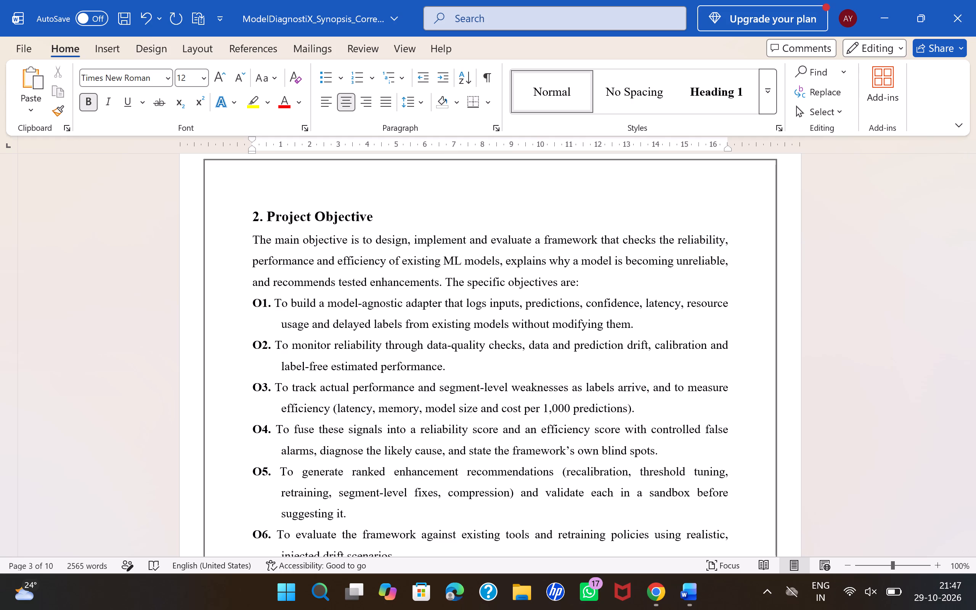
scroll(319, 445, down, 4)
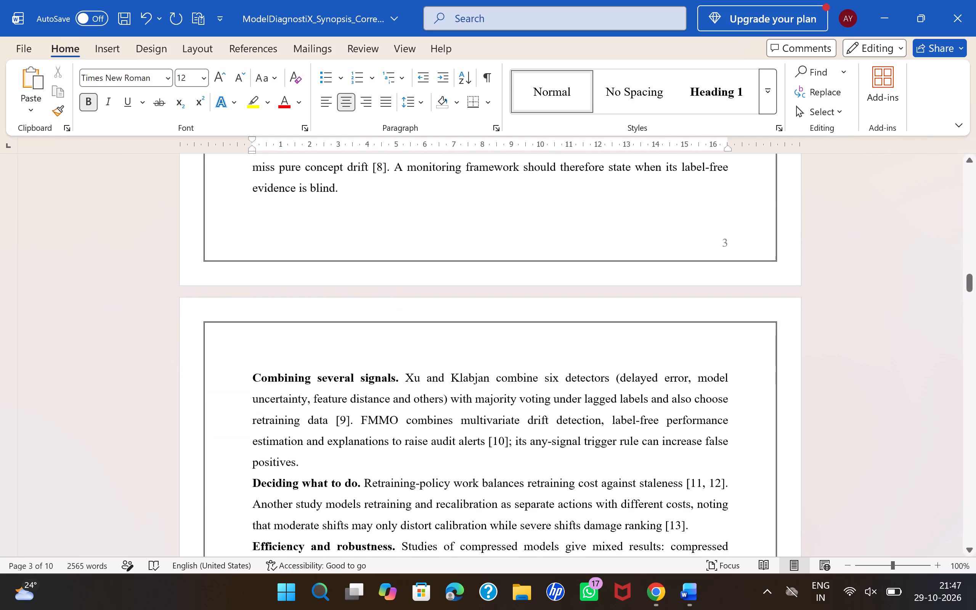
scroll(319, 445, up, 3)
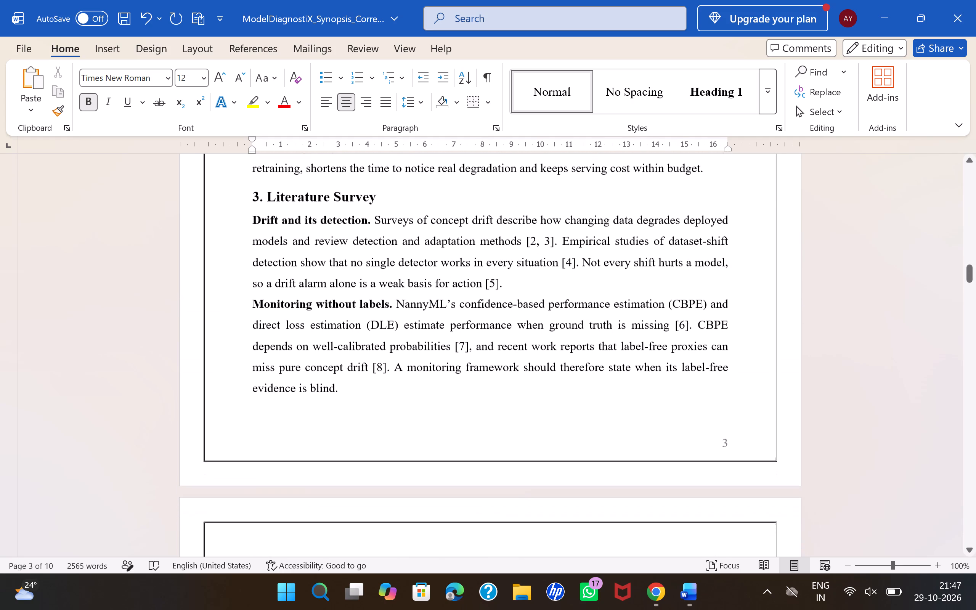
Remove the "O" prefix from all six specific objectives in the Project Objective section, leaving plain numbers 1 to 6.
scroll(319, 445, up, 3)
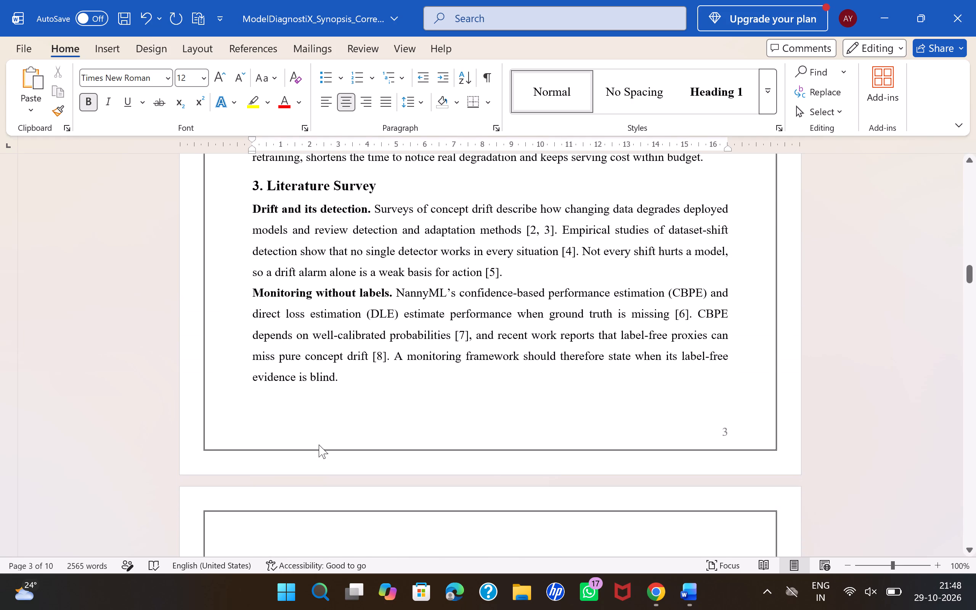
scroll(319, 445, up, 3)
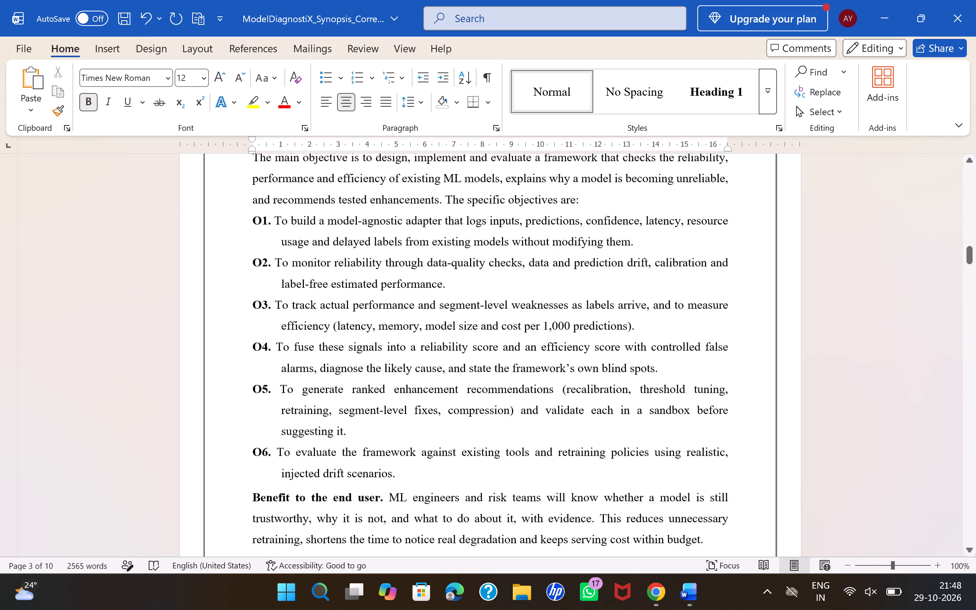
click(259, 252)
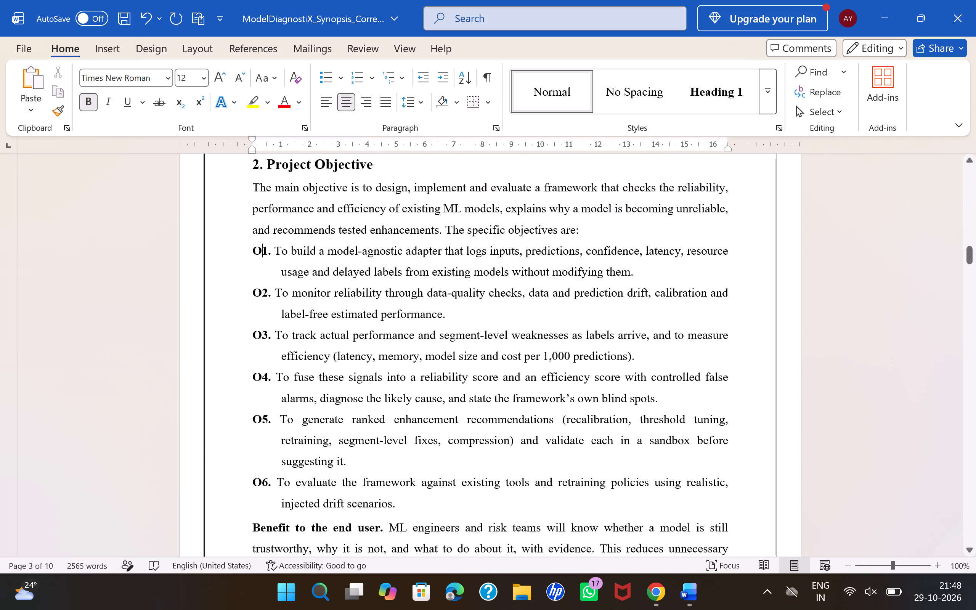
key(BackSpace)
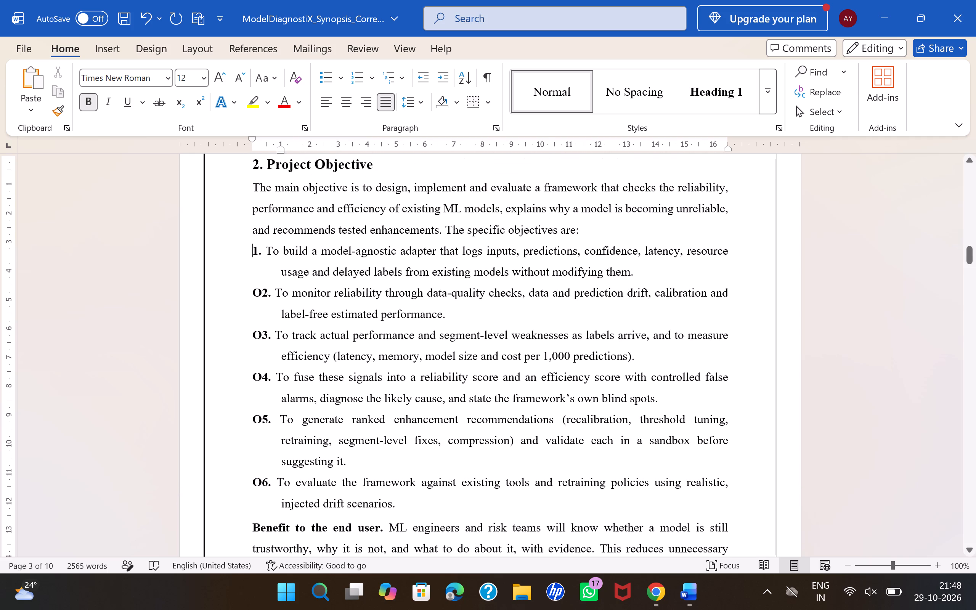
click(260, 295)
key(BackSpace)
click(260, 332)
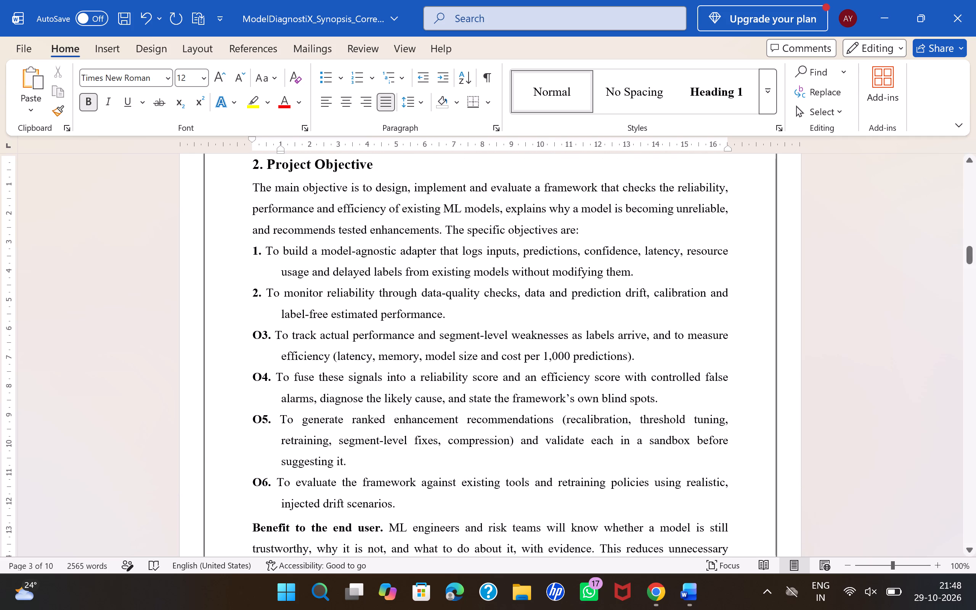
key(BackSpace)
click(261, 377)
key(BackSpace)
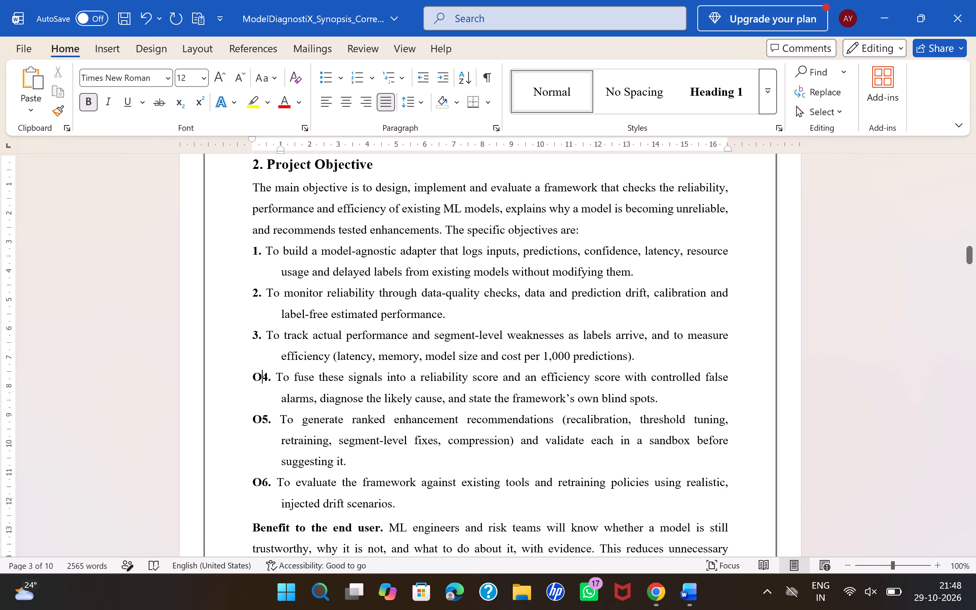
click(263, 423)
key(BackSpace)
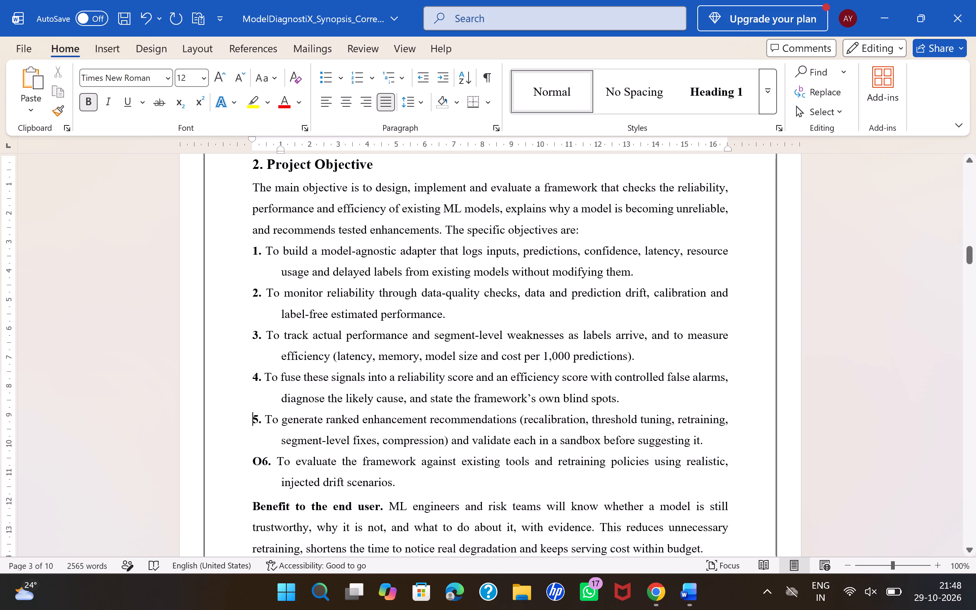
click(259, 464)
key(BackSpace)
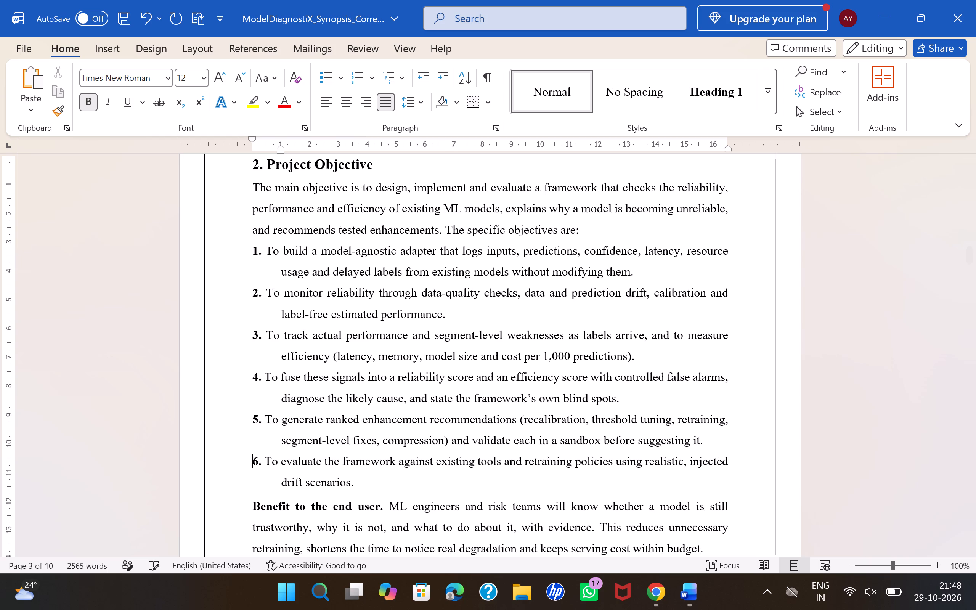
scroll(370, 382, down, 4)
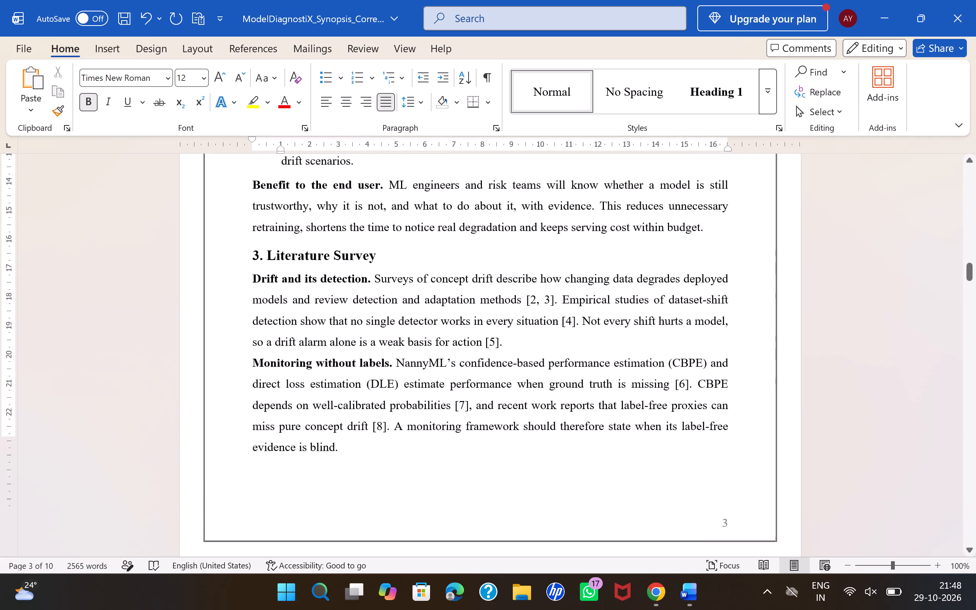
scroll(370, 382, down, 3)
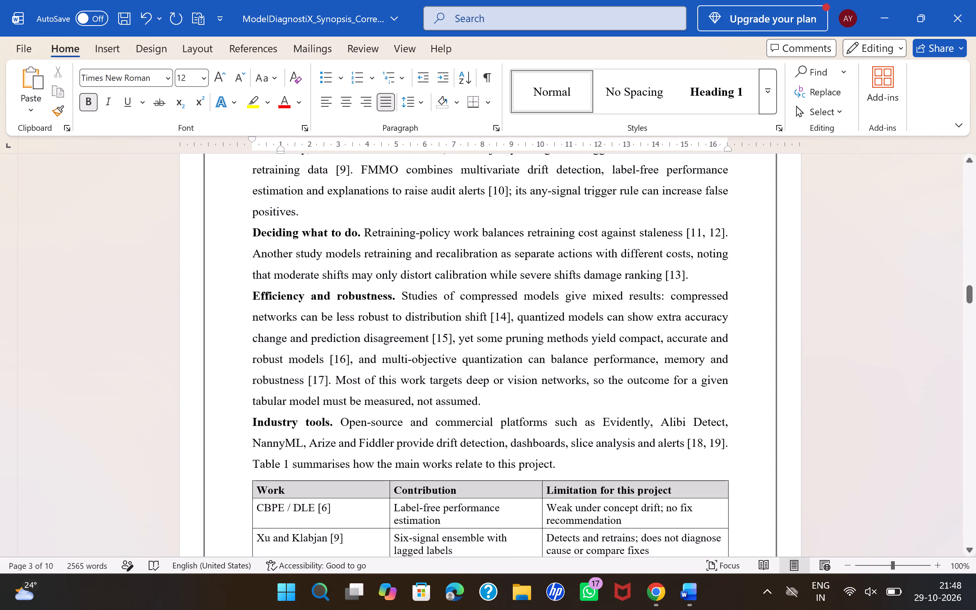
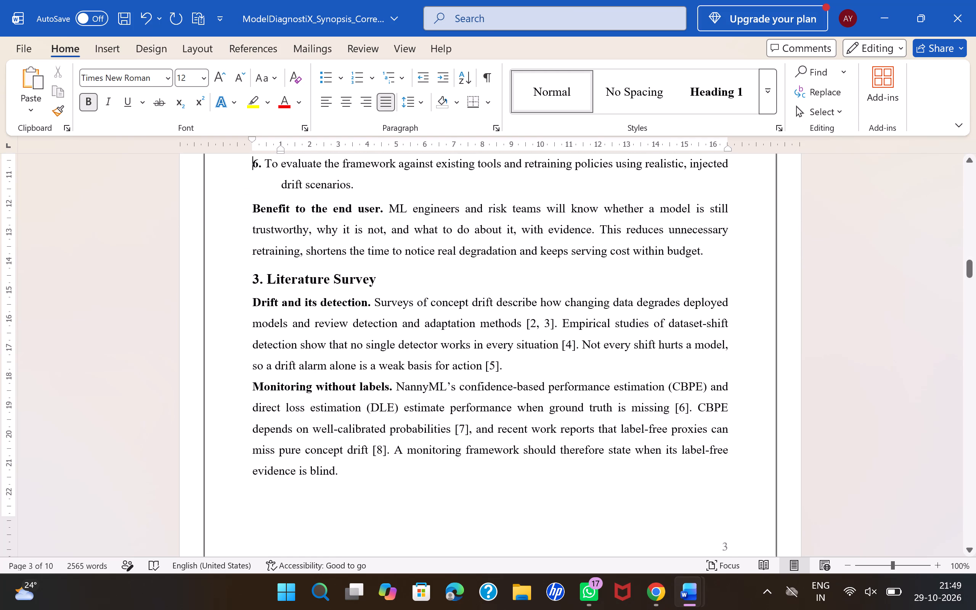
drag(247, 208, 713, 262)
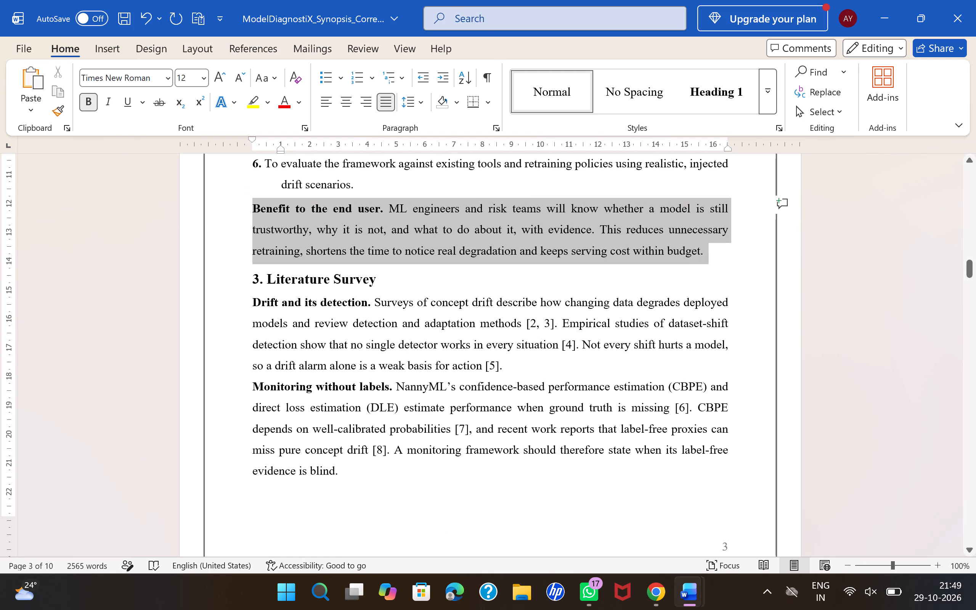
drag(713, 262, 724, 258)
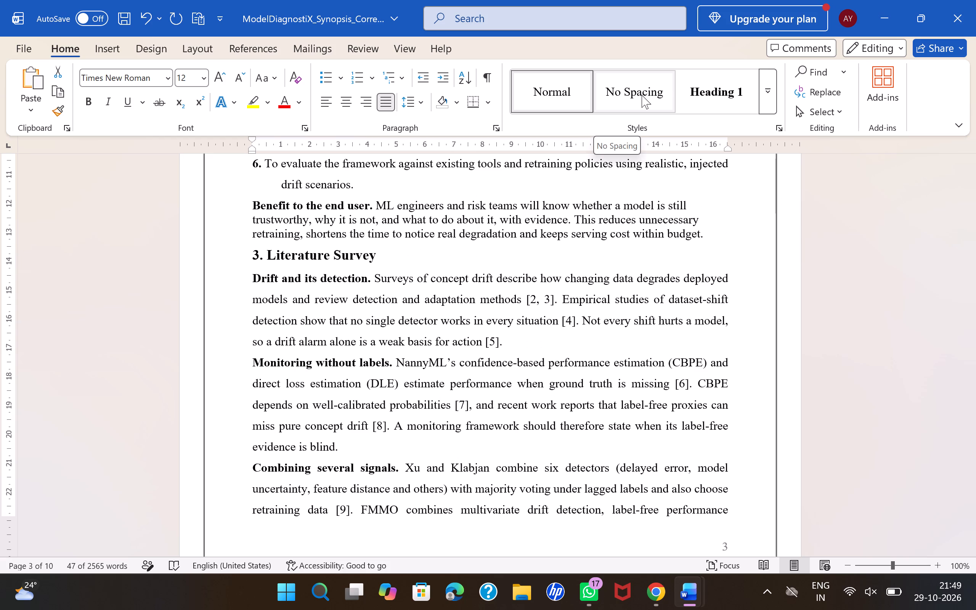
click(836, 285)
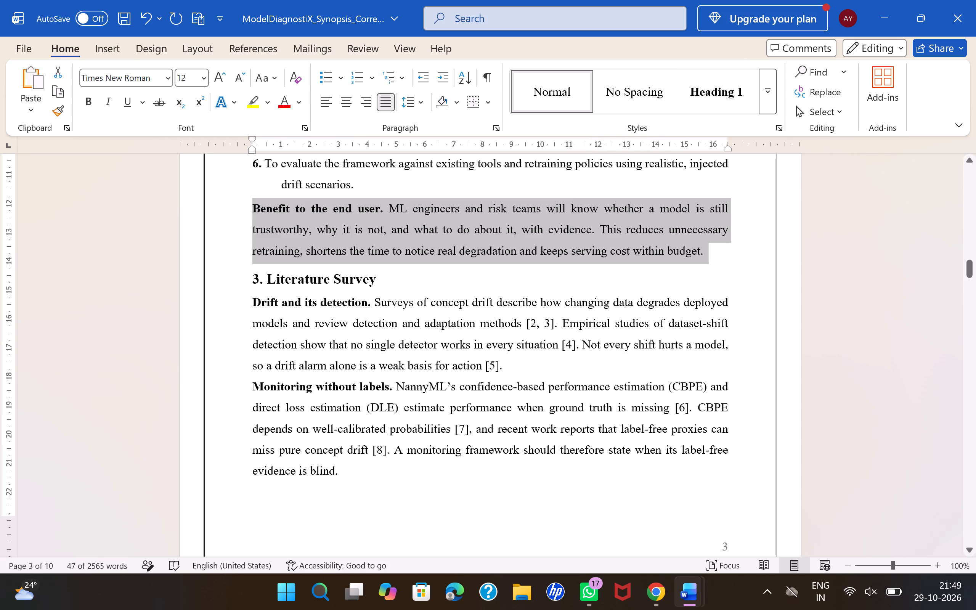
Preview the No Spacing style on the Introduction's body paragraphs, from the opening paragraph through Key terms.
scroll(507, 328, up, 2)
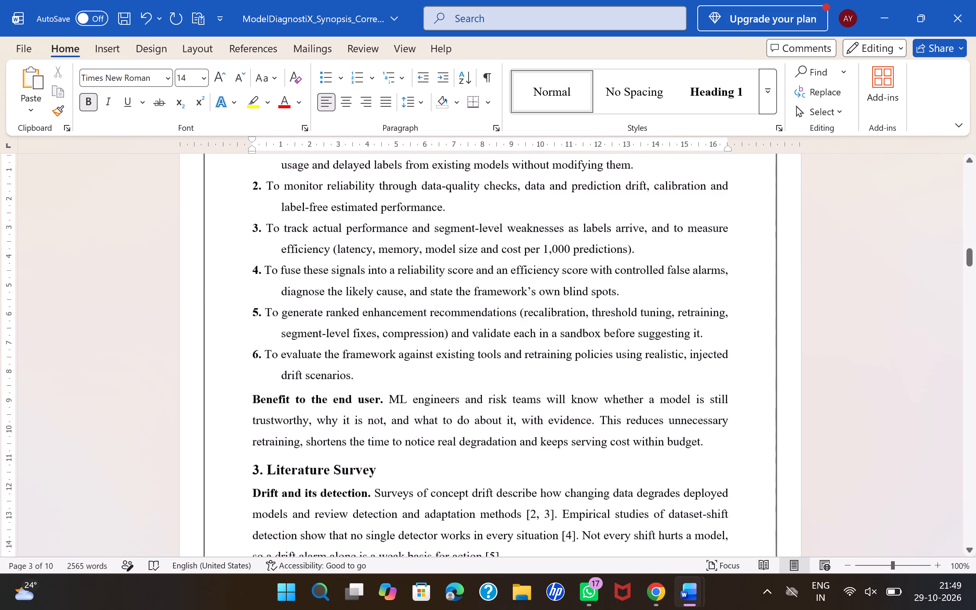
scroll(507, 328, up, 5)
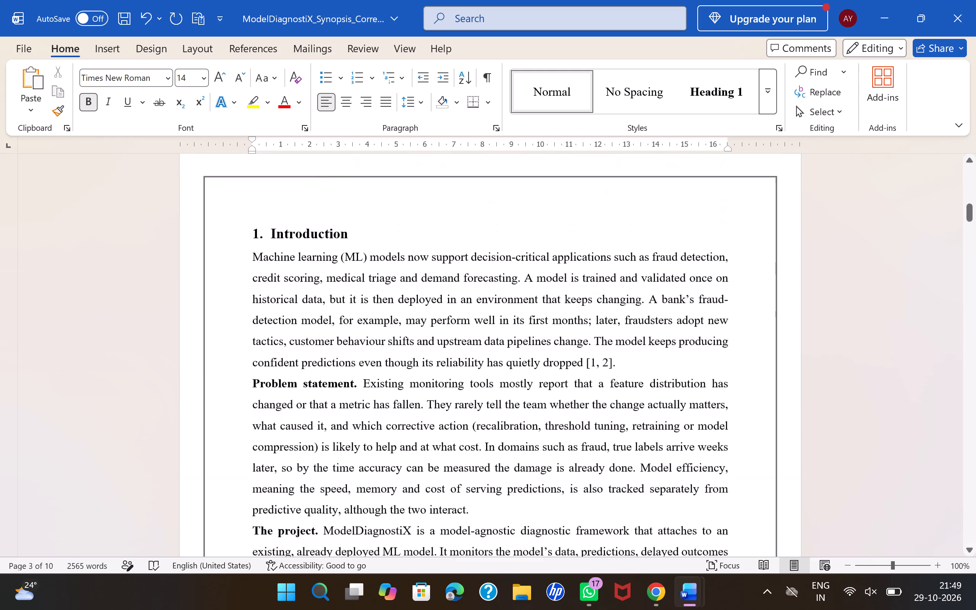
scroll(507, 328, up, 1)
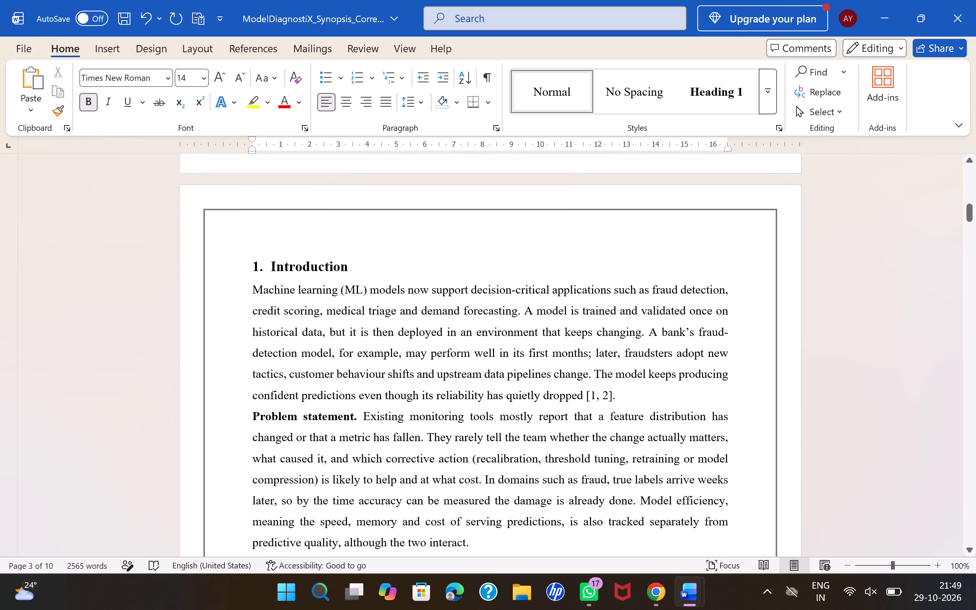
drag(252, 292, 650, 452)
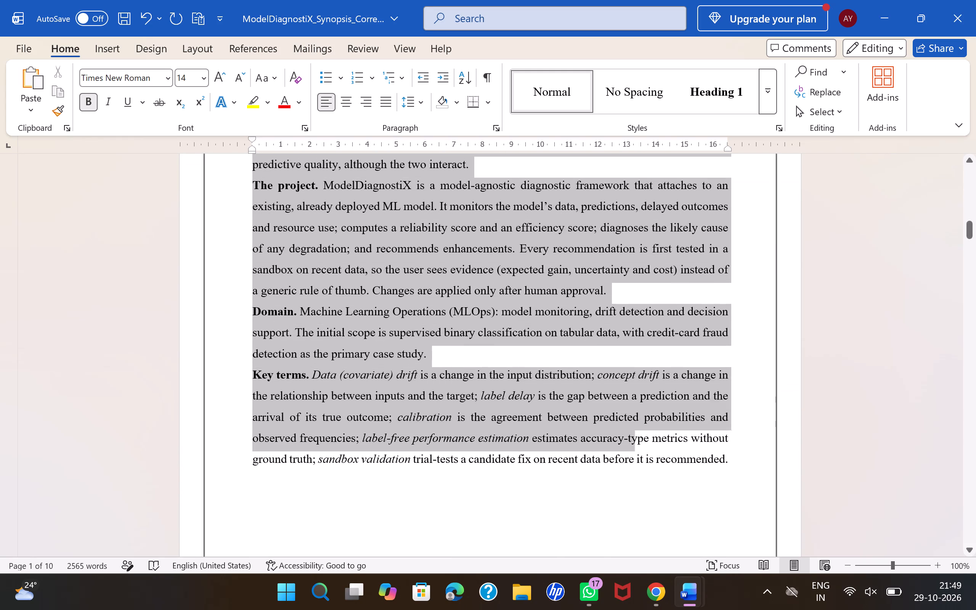
drag(650, 452, 731, 463)
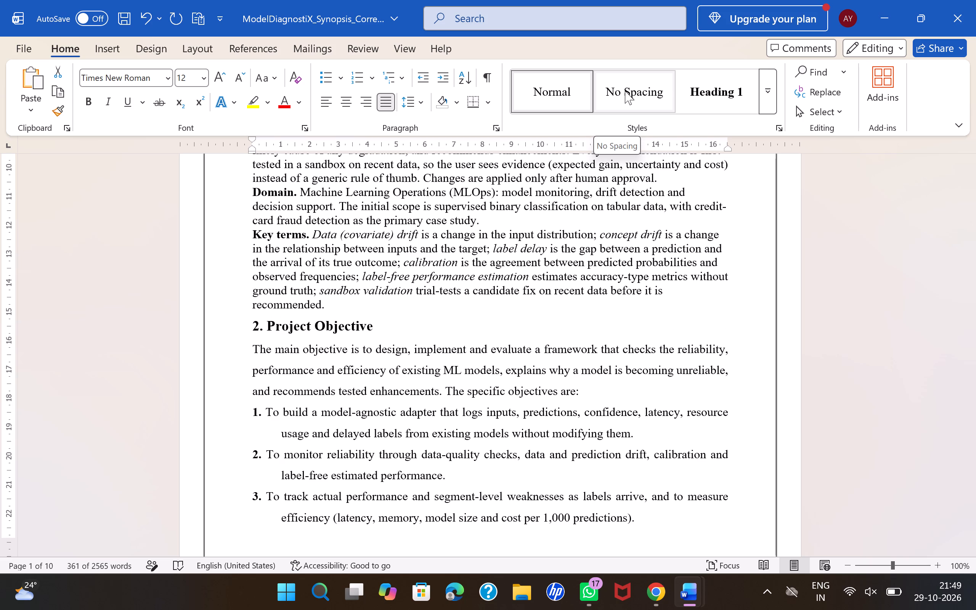
click(890, 323)
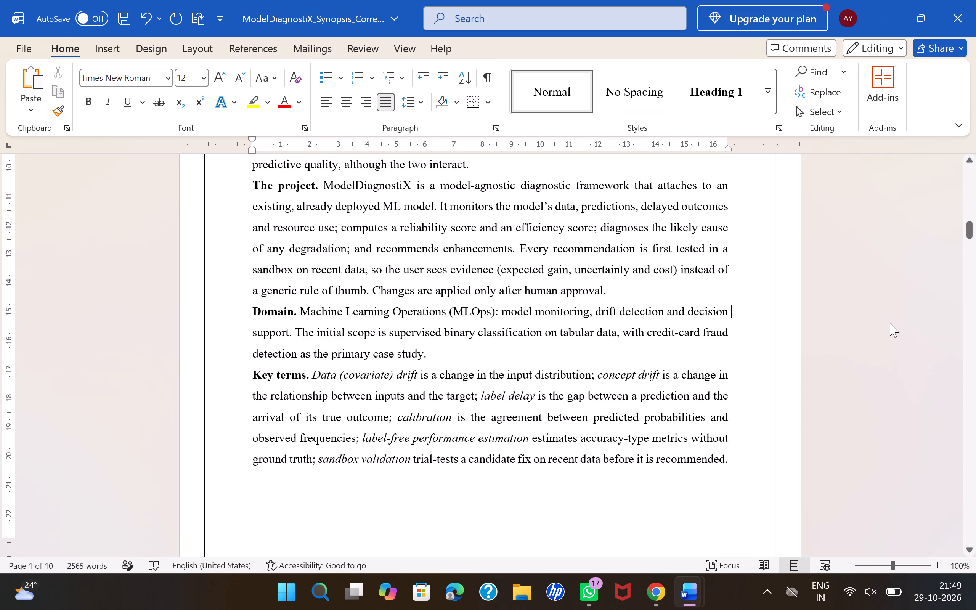
Switch to the other ModelDiagnostiX synopsis document and view its references and the Literature Survey table for comparison.
scroll(890, 323, down, 4)
key(alt+Tab)
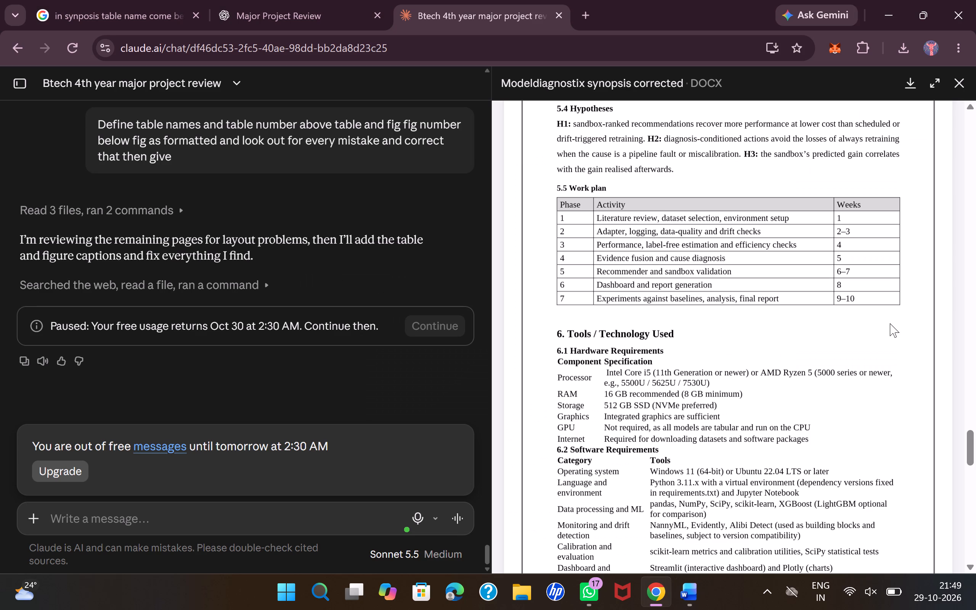
key(alt+Tab)
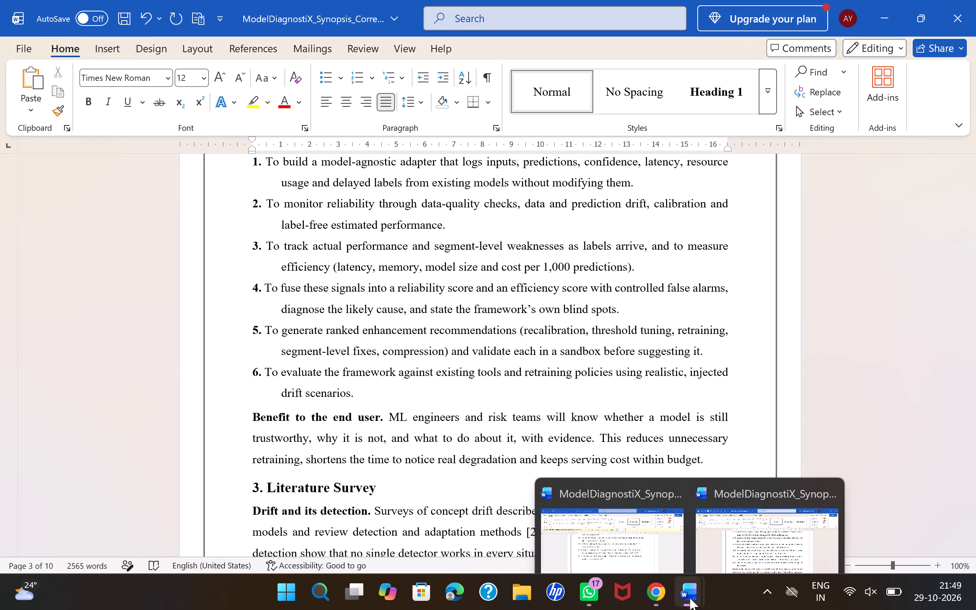
click(626, 512)
scroll(544, 415, up, 11)
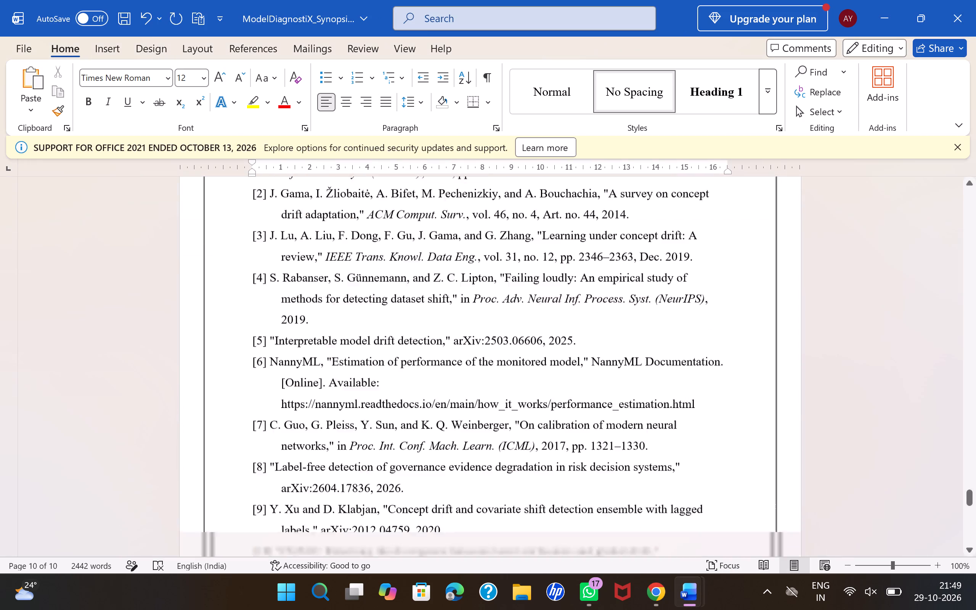
scroll(544, 415, up, 6)
Return to the corrected synopsis and insert two extra spaces before the "Table 1 summarises" sentence above the related-works table.
key(alt+Tab)
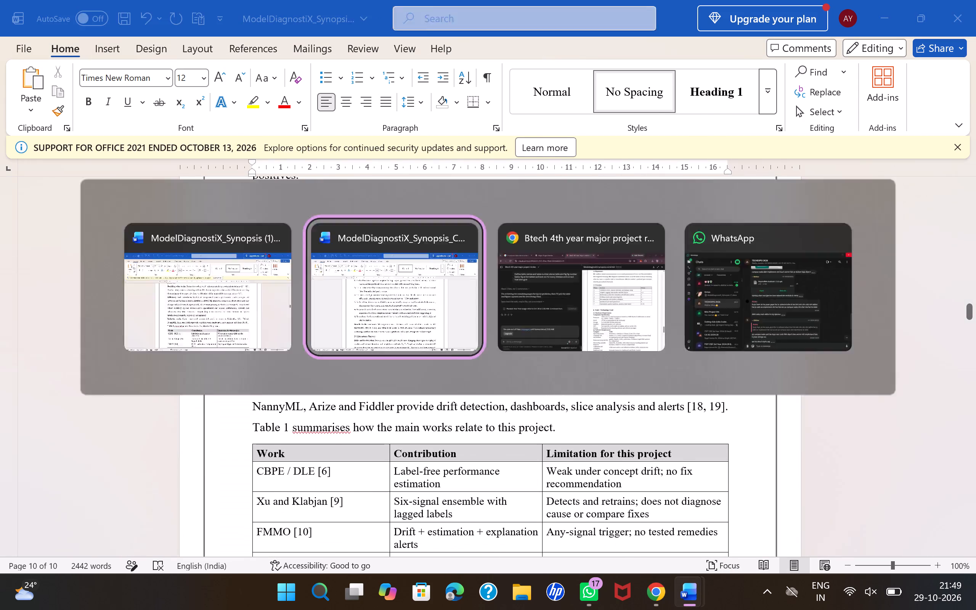
scroll(544, 415, up, 1)
scroll(544, 415, down, 3)
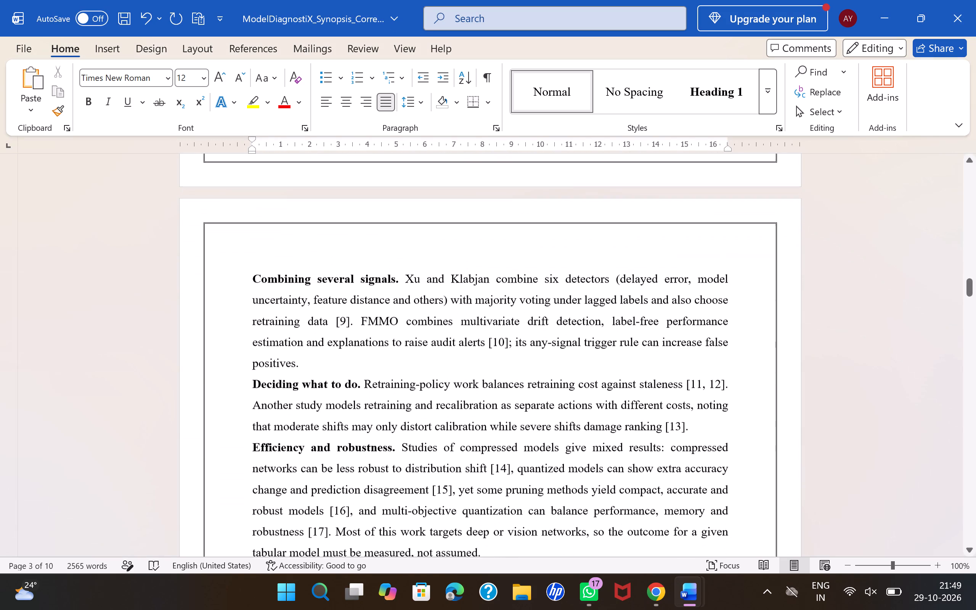
scroll(544, 415, down, 3)
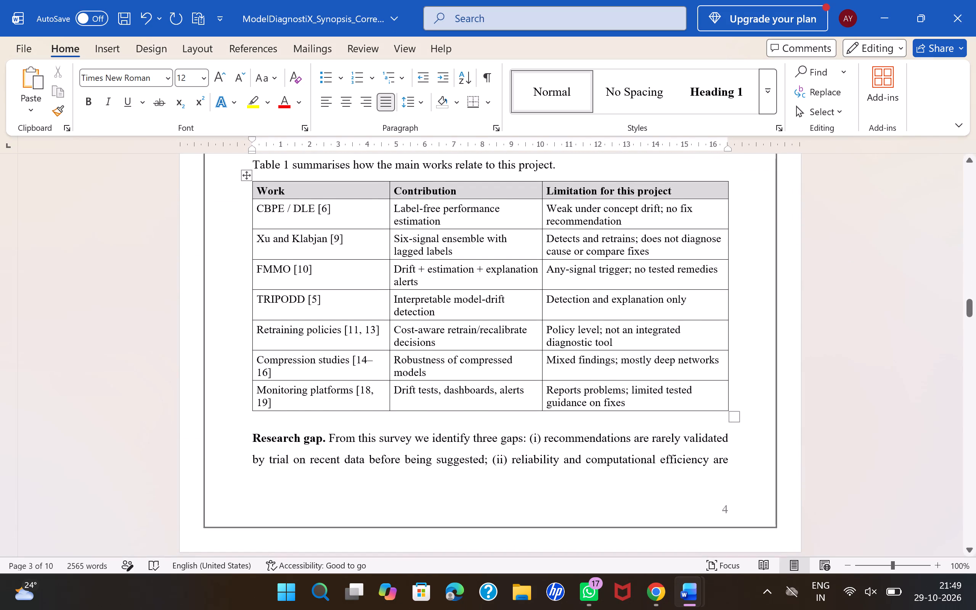
scroll(544, 415, up, 1)
click(251, 239)
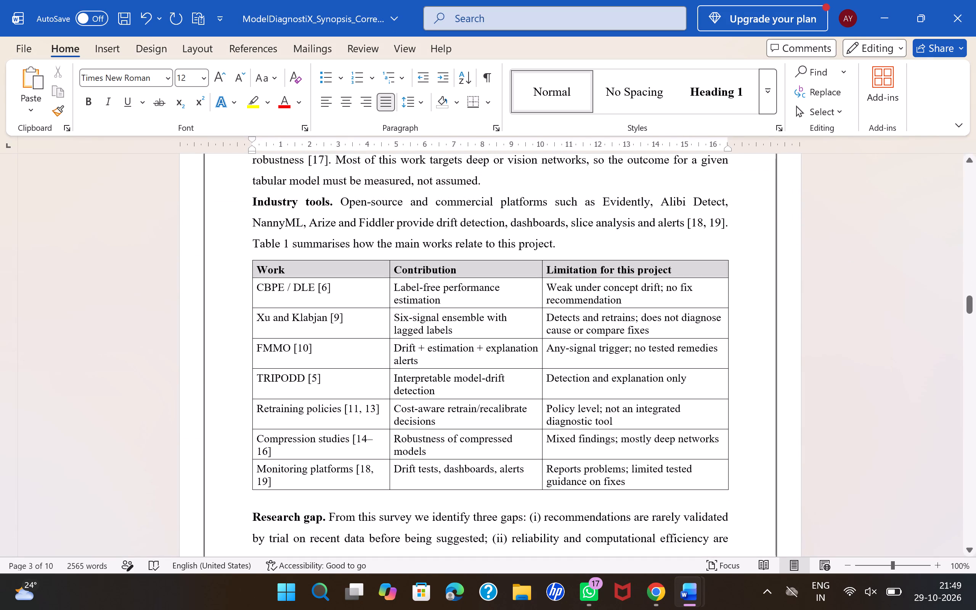
key(space)
key(space)
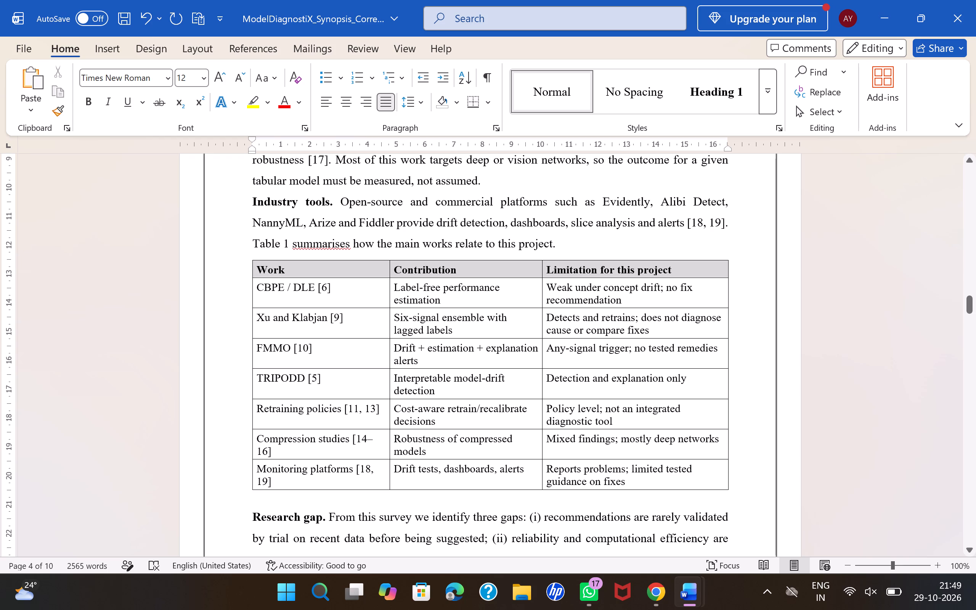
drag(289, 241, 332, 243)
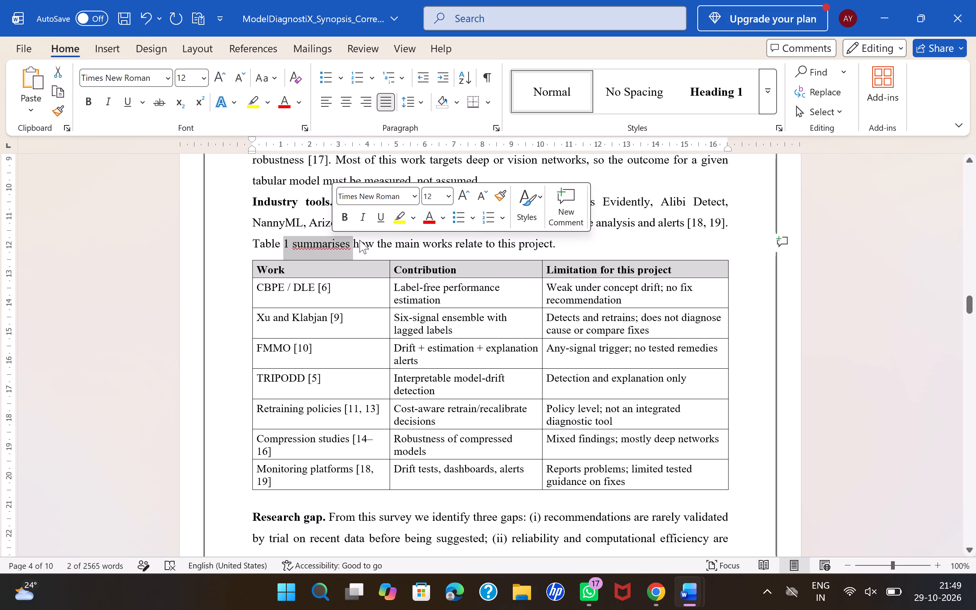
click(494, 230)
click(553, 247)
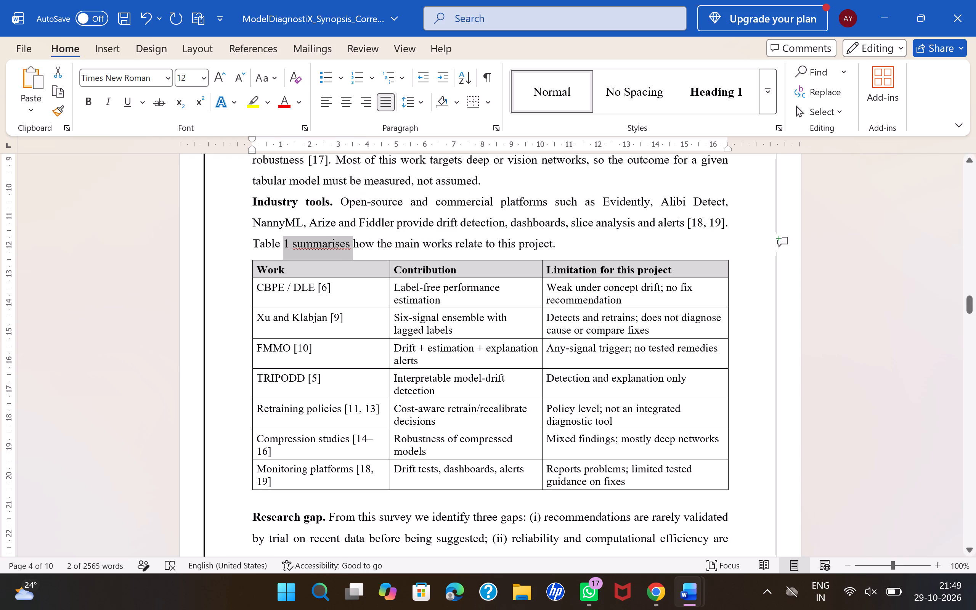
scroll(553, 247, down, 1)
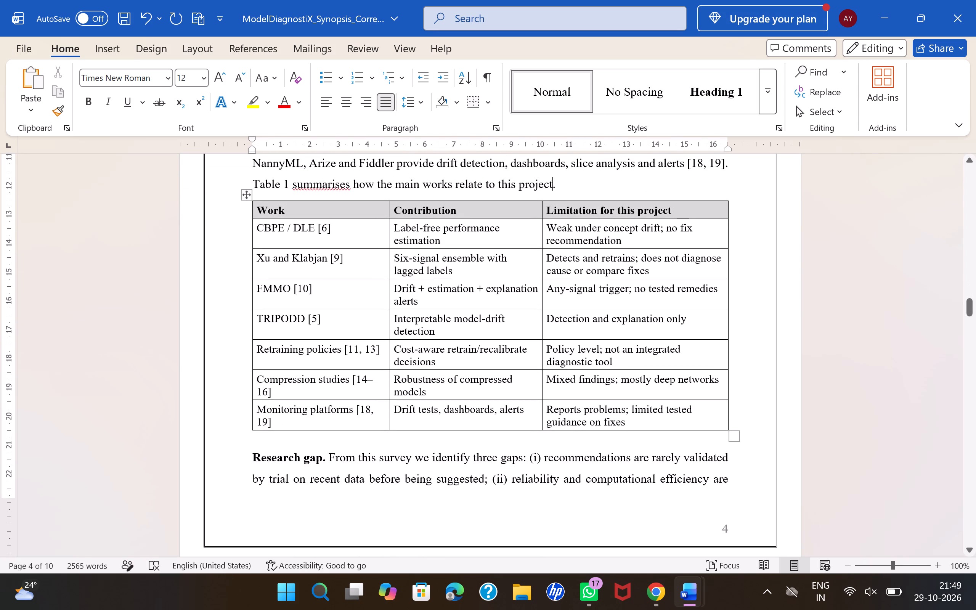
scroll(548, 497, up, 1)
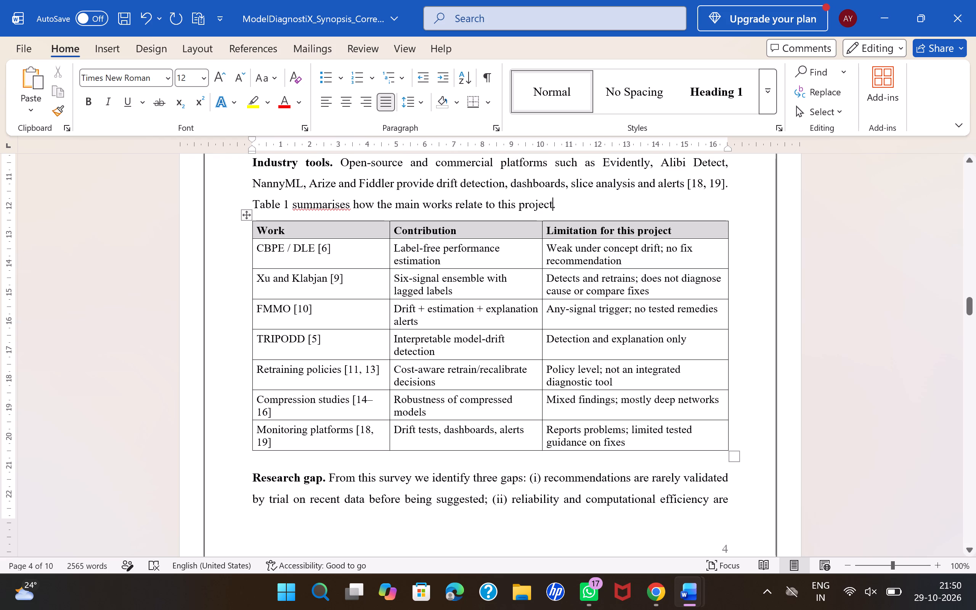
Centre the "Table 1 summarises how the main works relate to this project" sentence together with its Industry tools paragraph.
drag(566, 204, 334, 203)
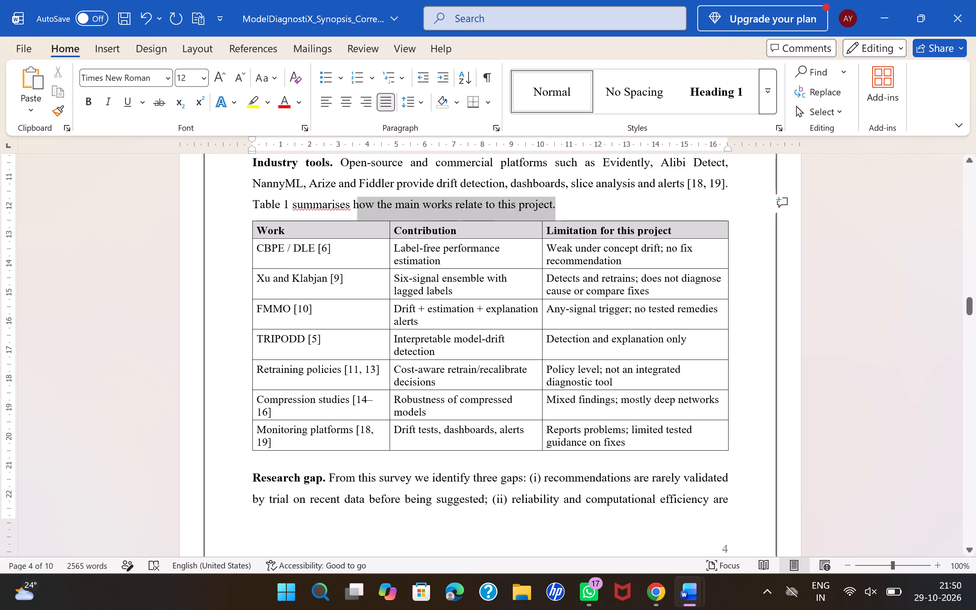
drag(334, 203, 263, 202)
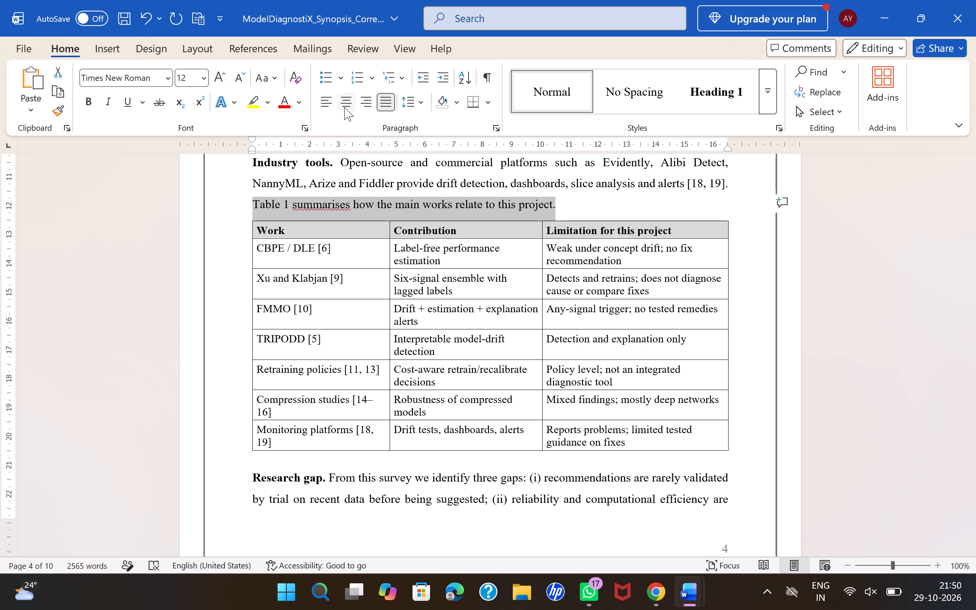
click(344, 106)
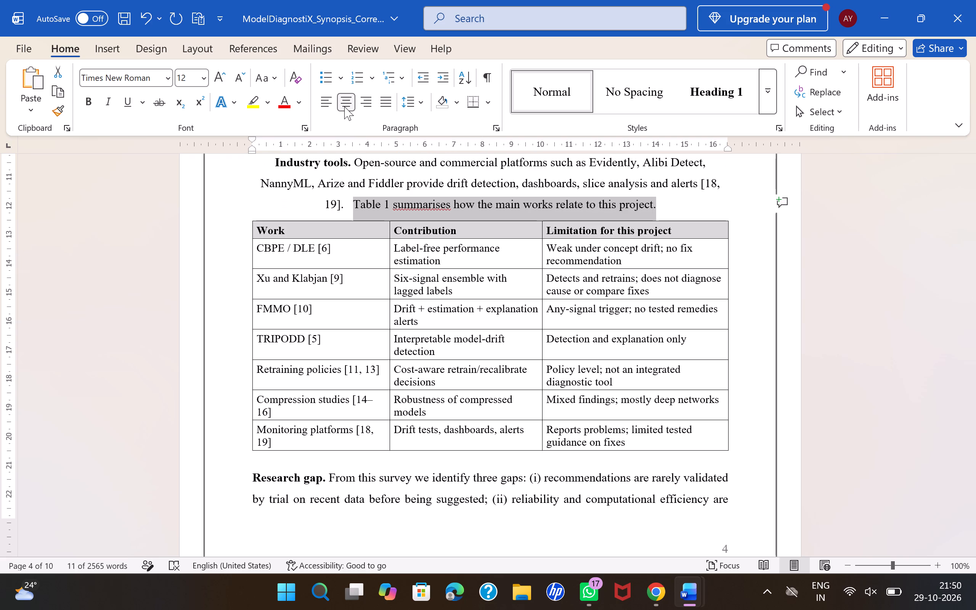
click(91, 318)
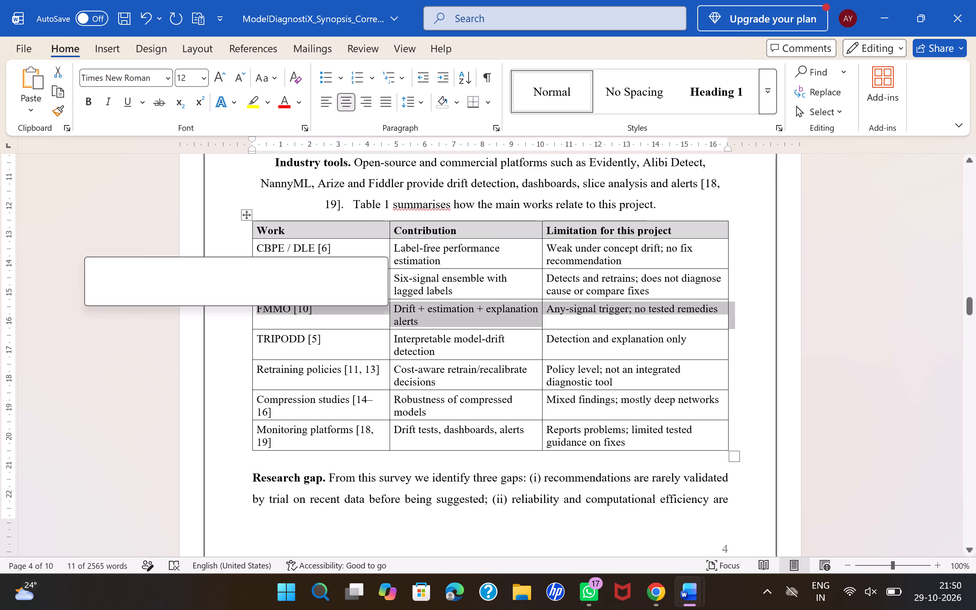
Delete the comma and space between 18 and 19 in the citation of the Industry tools paragraph.
scroll(416, 318, up, 1)
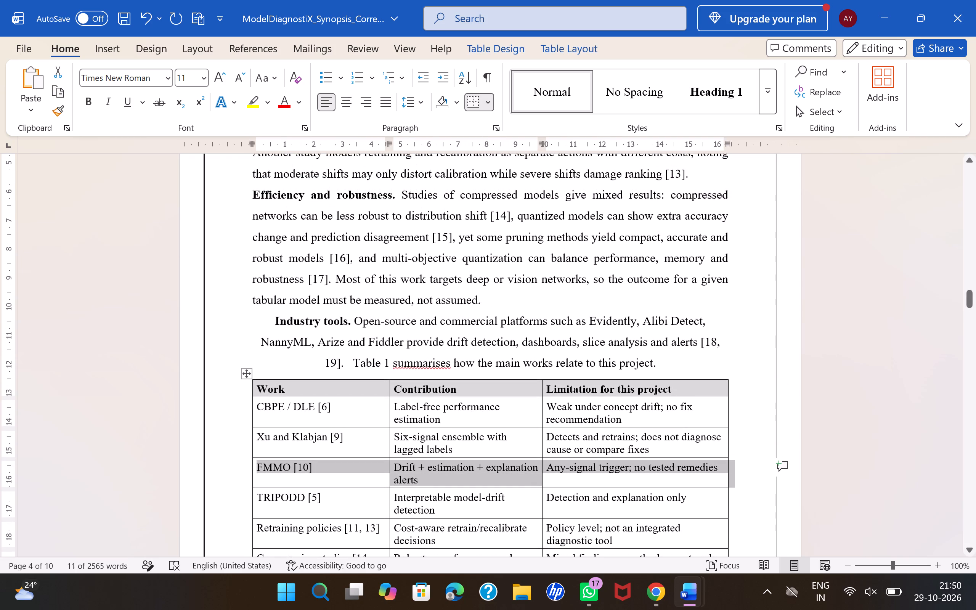
click(349, 362)
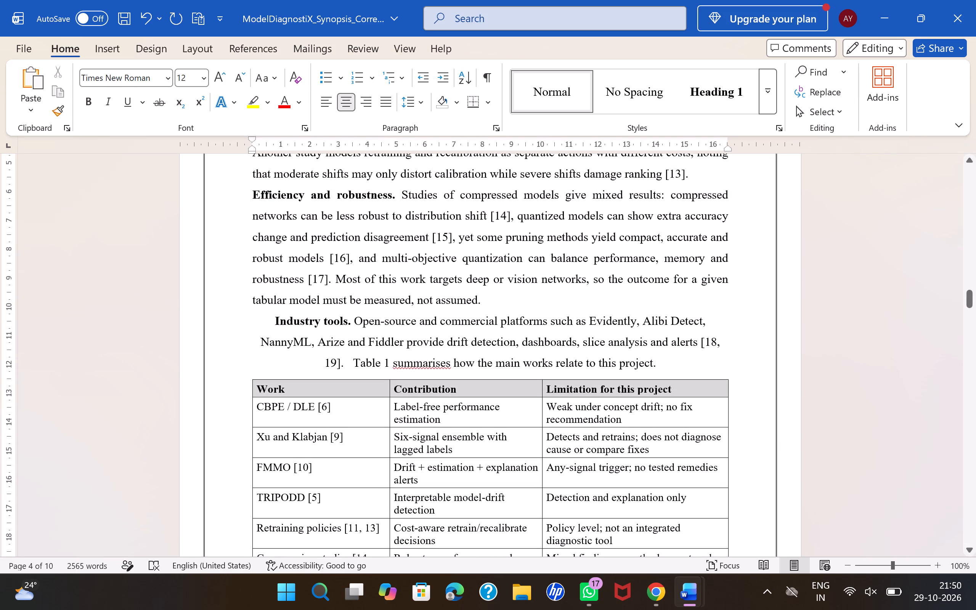
click(326, 362)
key(BackSpace)
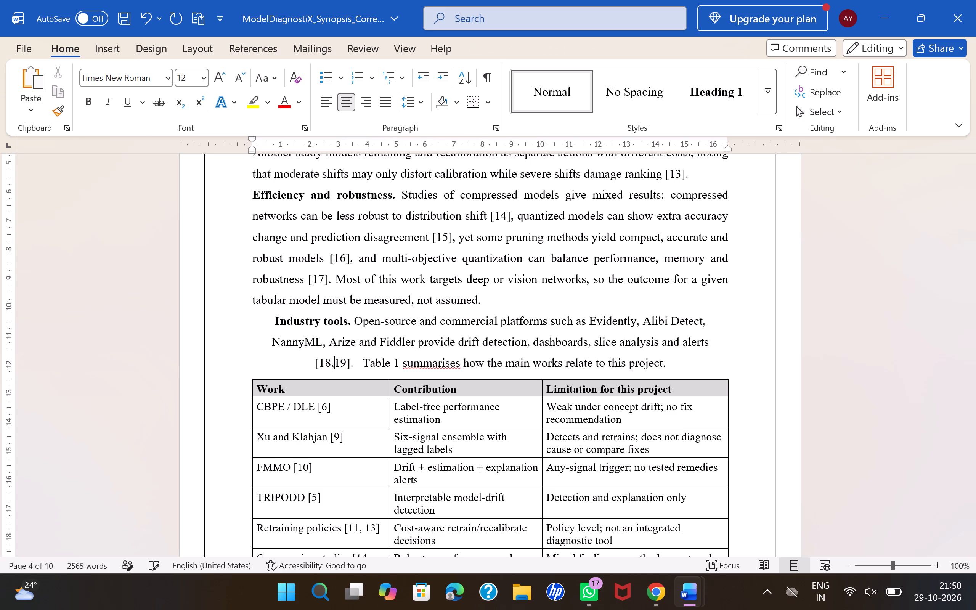
key(BackSpace)
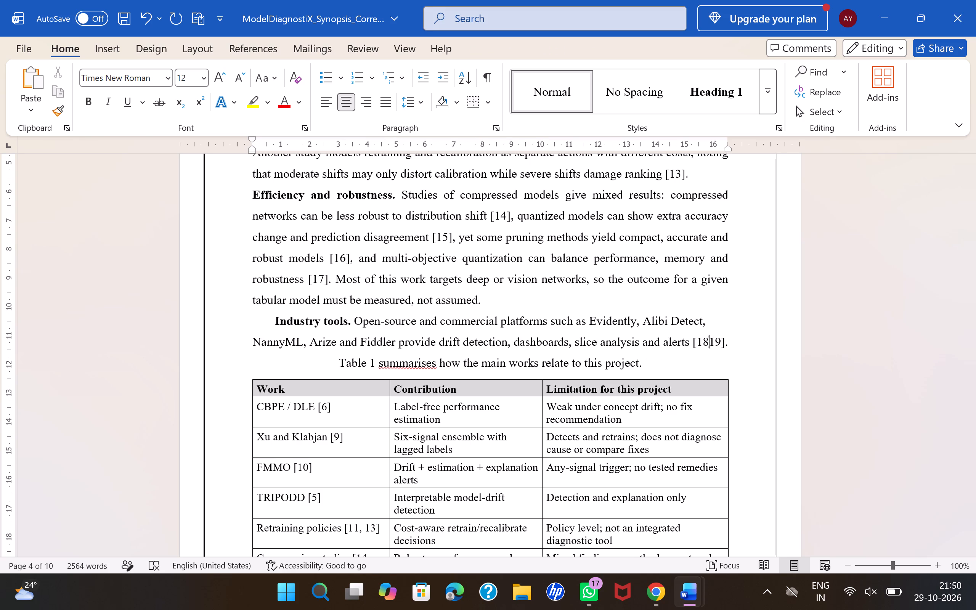
Reset the Industry tools paragraph above the related-works table to left alignment.
click(274, 319)
key(BackSpace)
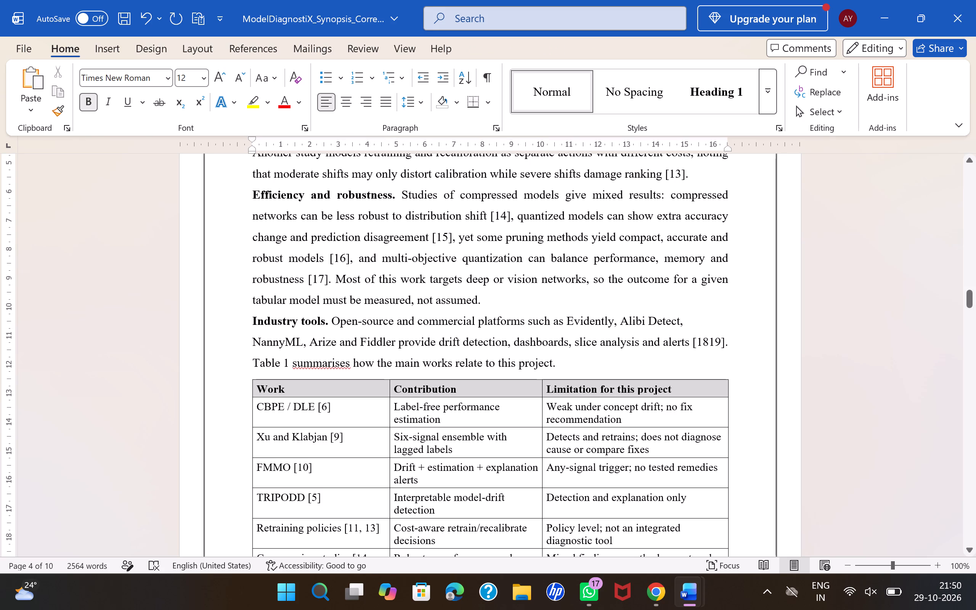
Insert a comma between 18 and 19 in the citation of the Industry tools paragraph.
scroll(475, 439, down, 1)
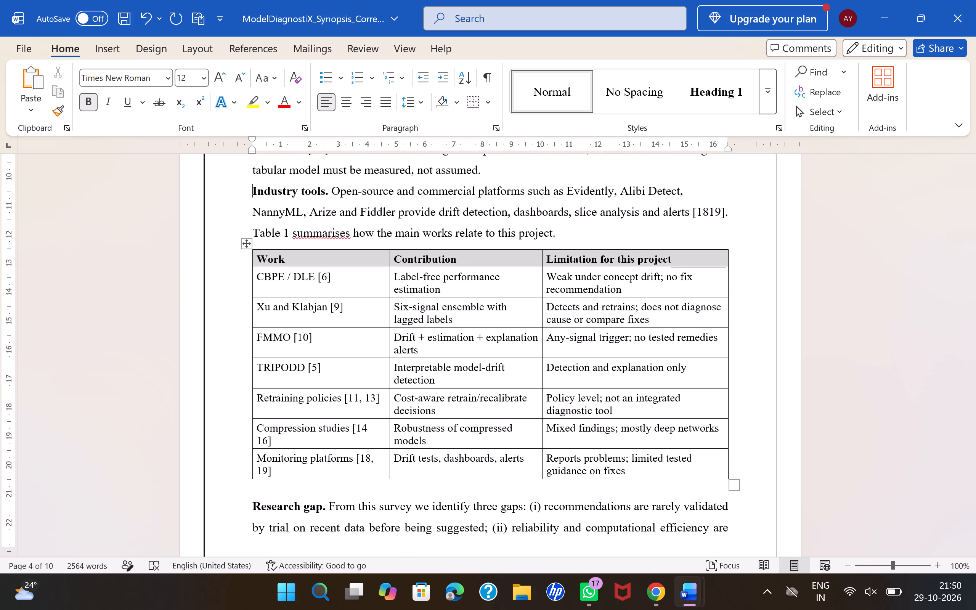
click(707, 210)
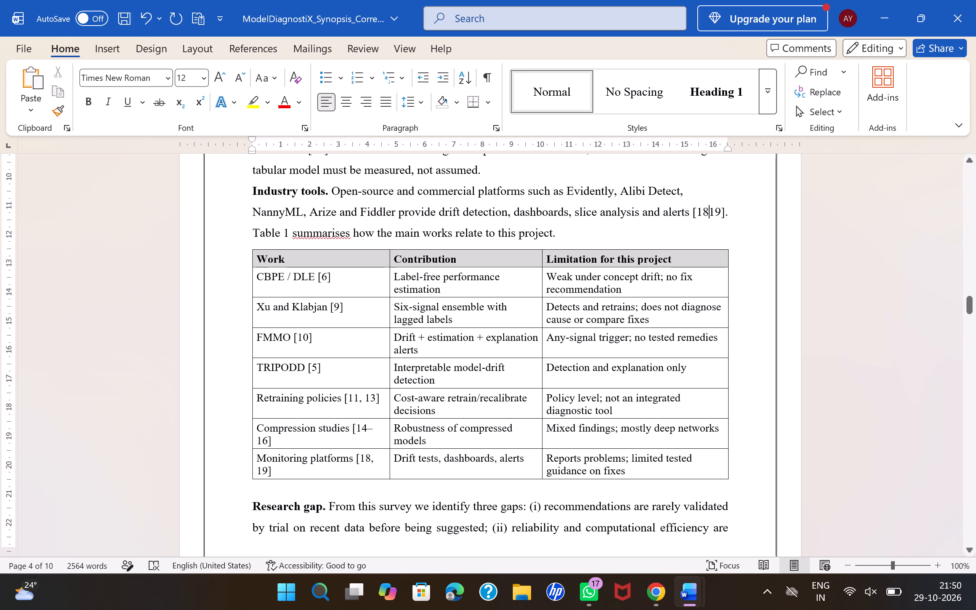
key(comma)
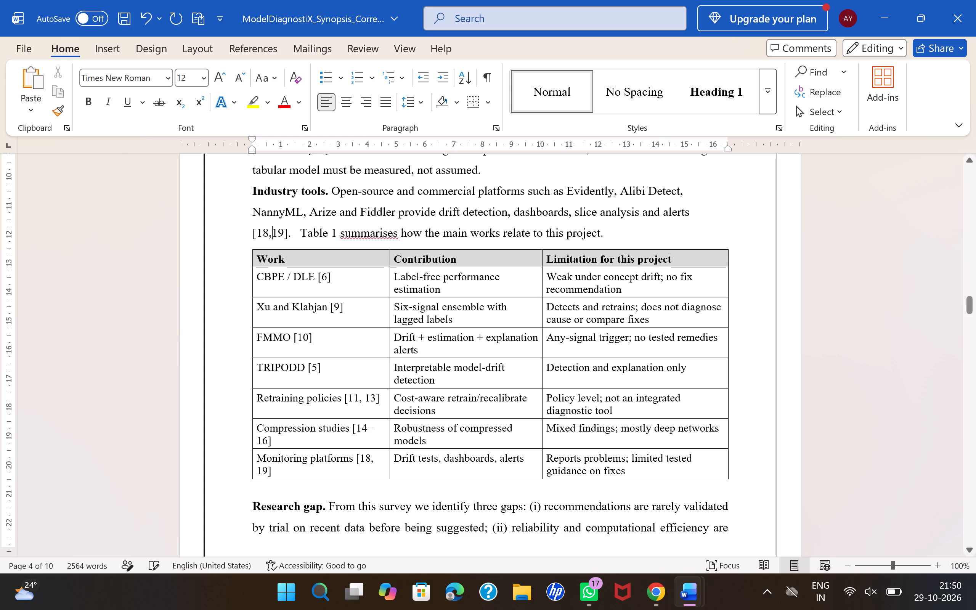
Move the "Table 1 summarises" sentence onto its own line above the related-works table and indent it with 20 spaces towards the centre.
click(305, 230)
key(Left)
key(Return)
key(space)
key(space)
key(space)
key(space)
key(space)
key(space)
key(space)
key(space)
key(space)
key(space)
key(space)
key(space)
key(space)
key(space)
key(space)
key(space)
key(space)
key(space)
key(space)
key(space)
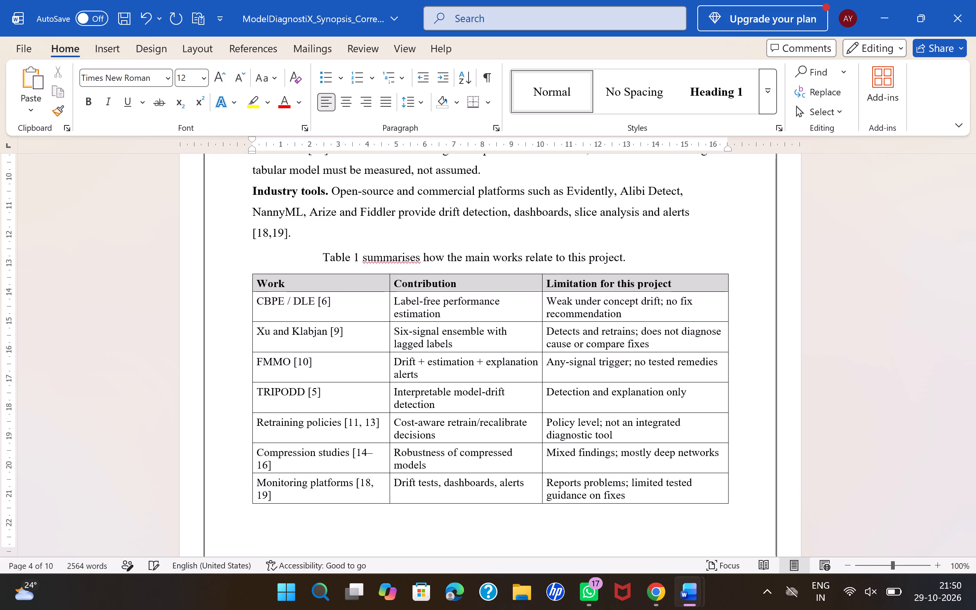
Look through the synopsis from the Literature Survey through the methodology and tools sections to the references, examining page layout and table captions.
scroll(377, 257, up, 3)
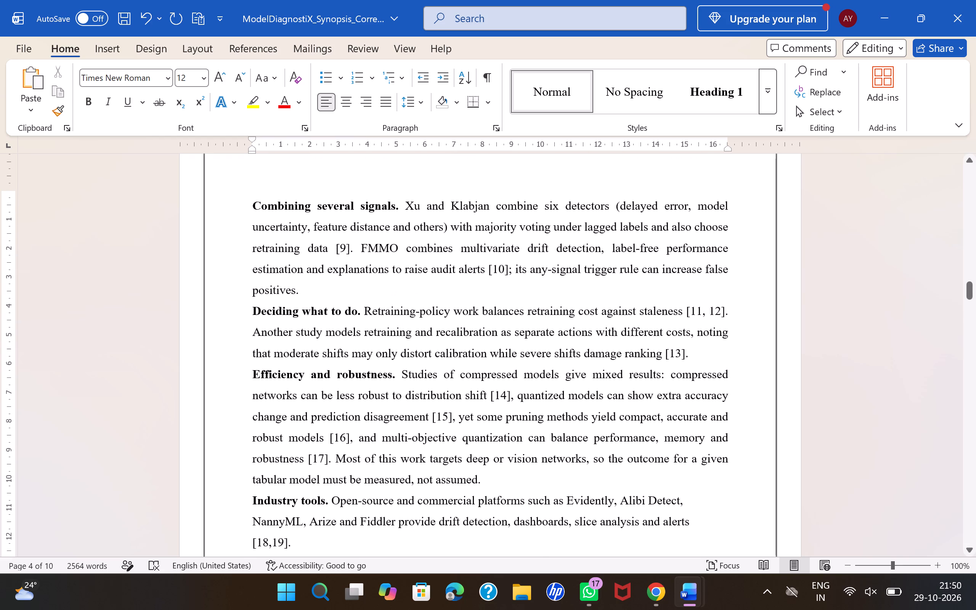
scroll(377, 257, up, 3)
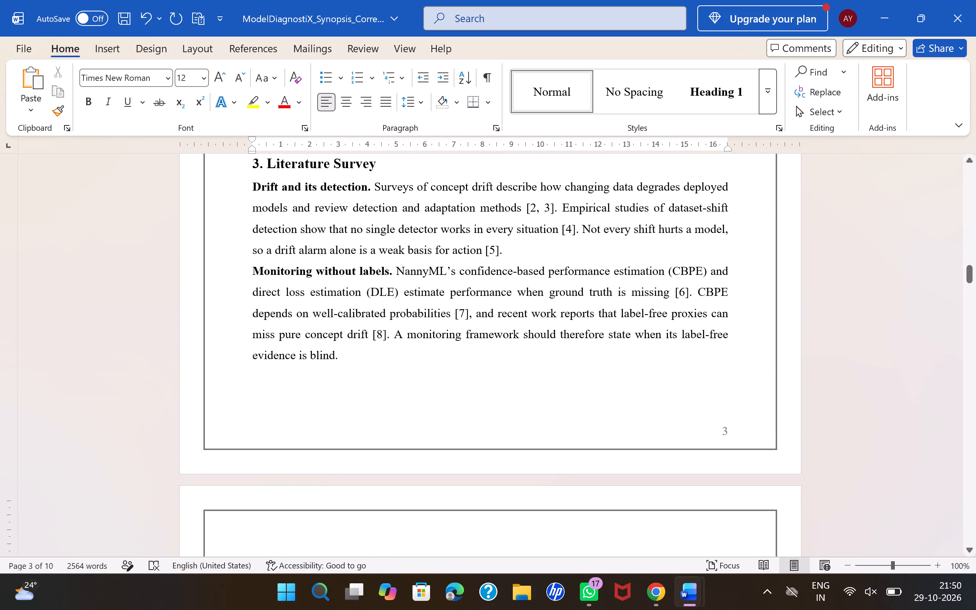
scroll(377, 257, down, 4)
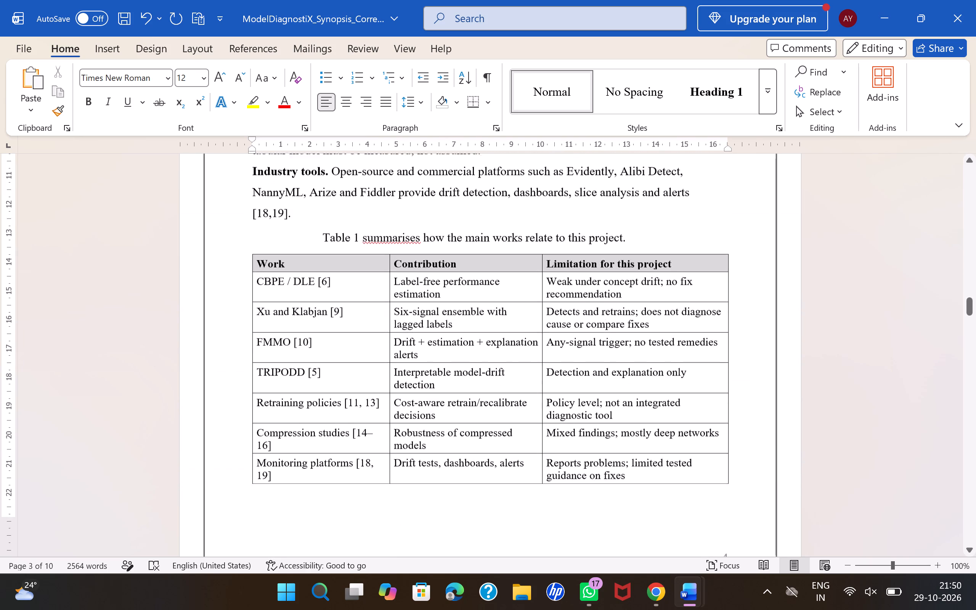
scroll(377, 257, up, 1)
scroll(377, 257, down, 11)
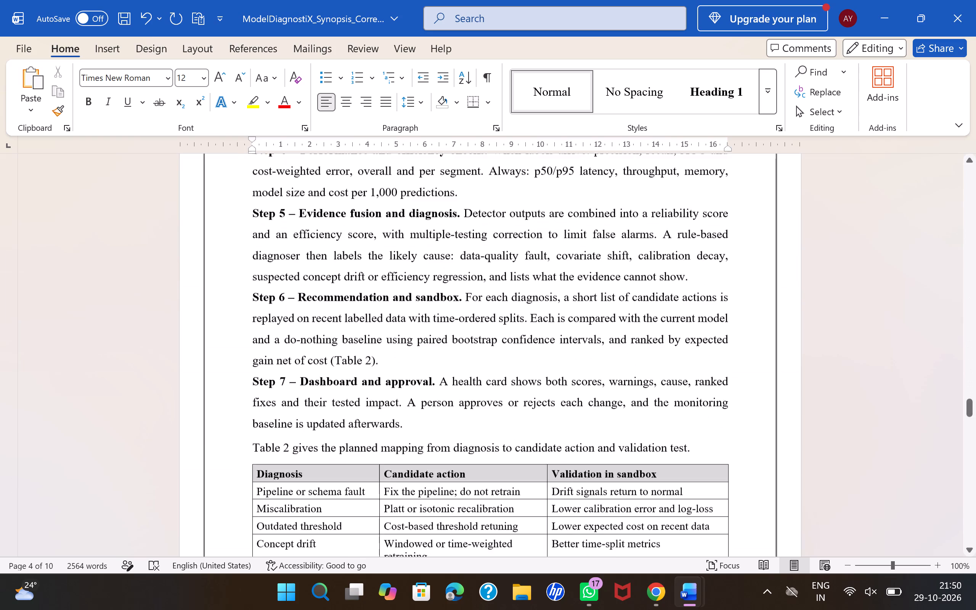
scroll(377, 257, down, 6)
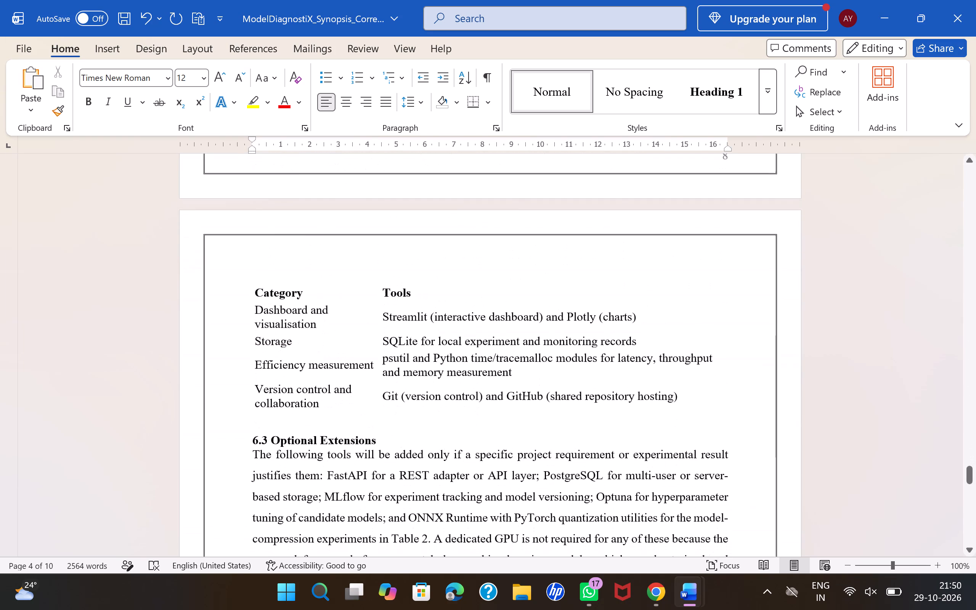
scroll(377, 257, down, 7)
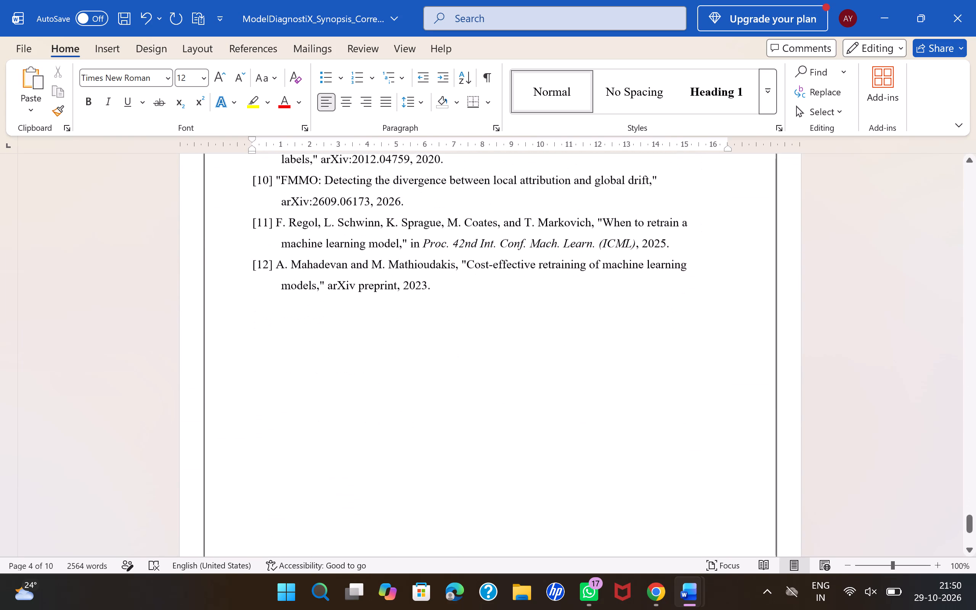
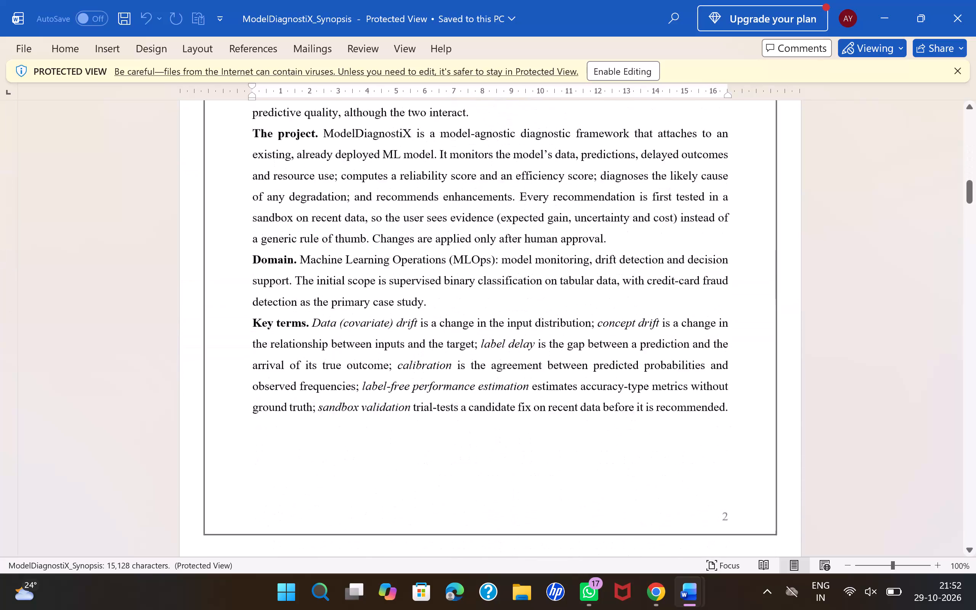
Copy references [13] through [20] from the reference list of the original ModelDiagnostiX_Synopsis document.
scroll(418, 463, down, 14)
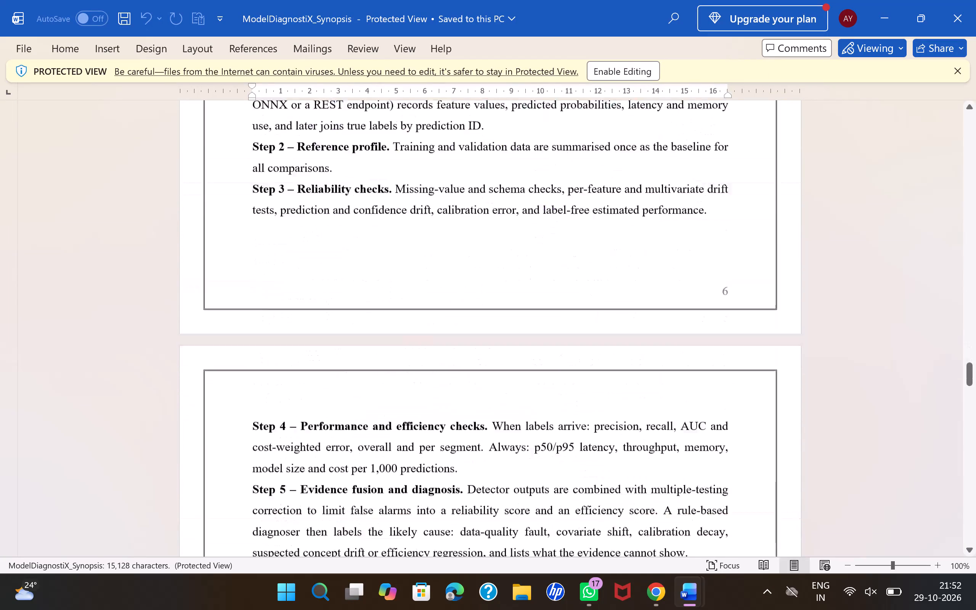
scroll(418, 463, down, 15)
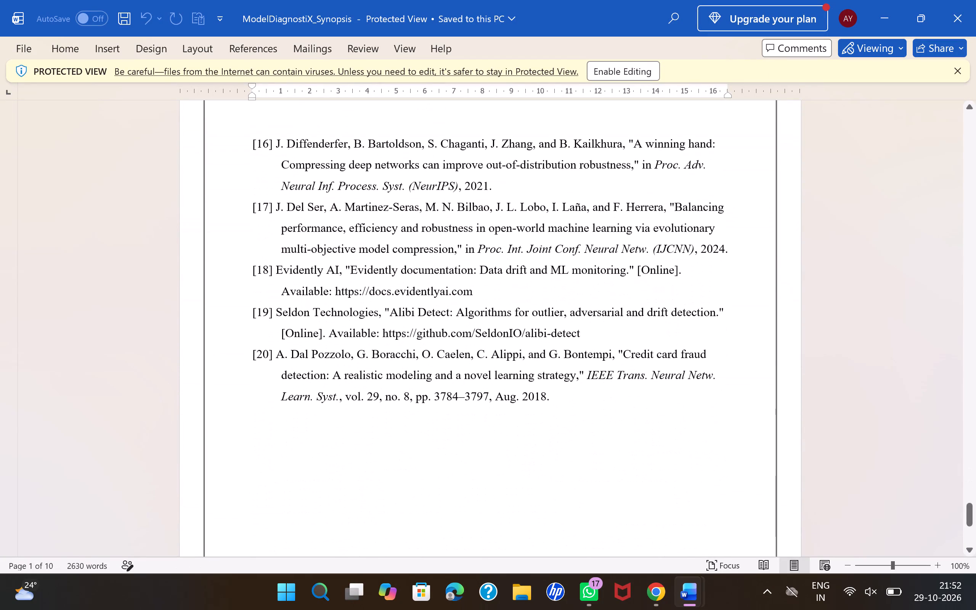
scroll(418, 463, up, 3)
scroll(295, 363, up, 1)
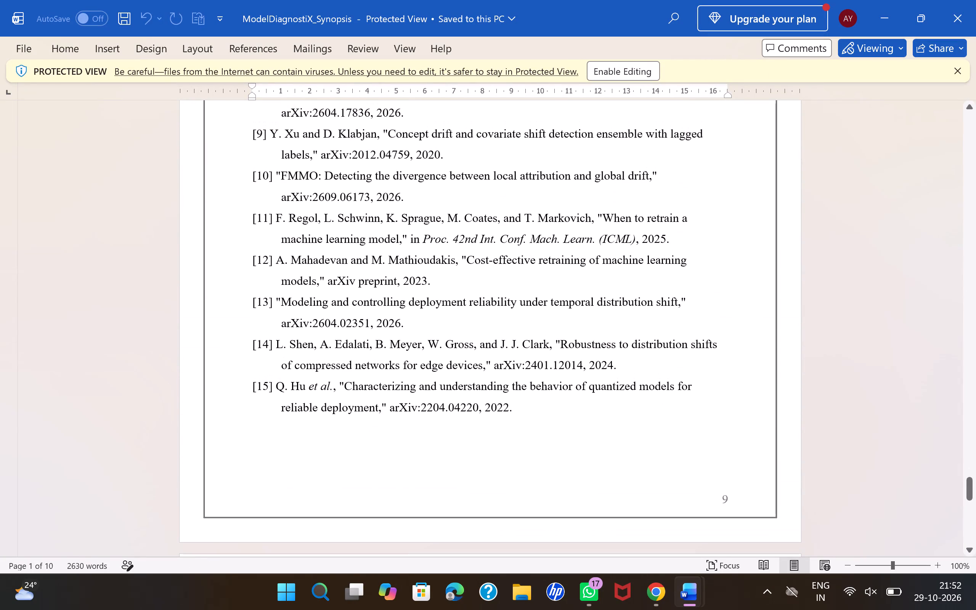
drag(250, 305, 374, 609)
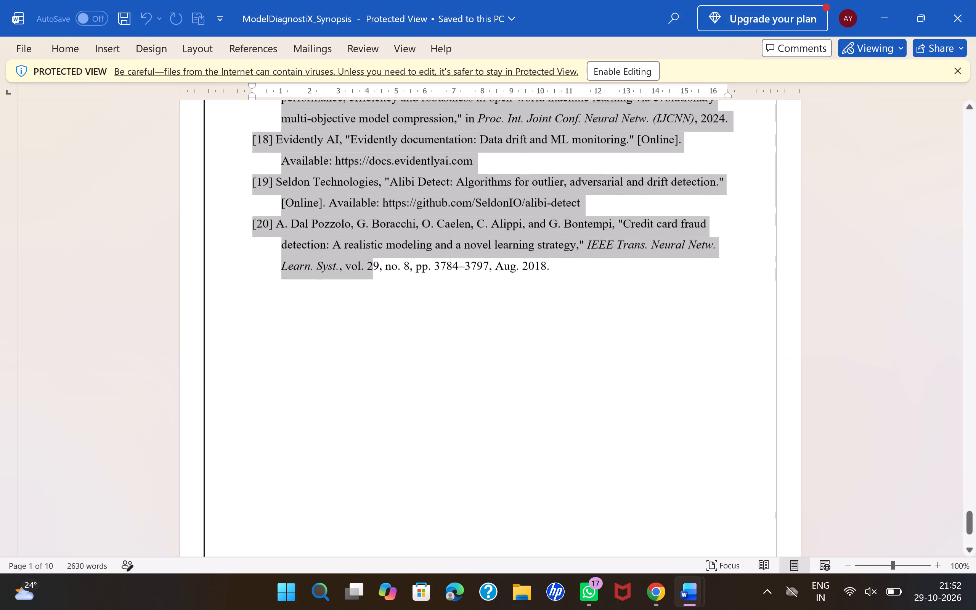
drag(374, 609, 552, 217)
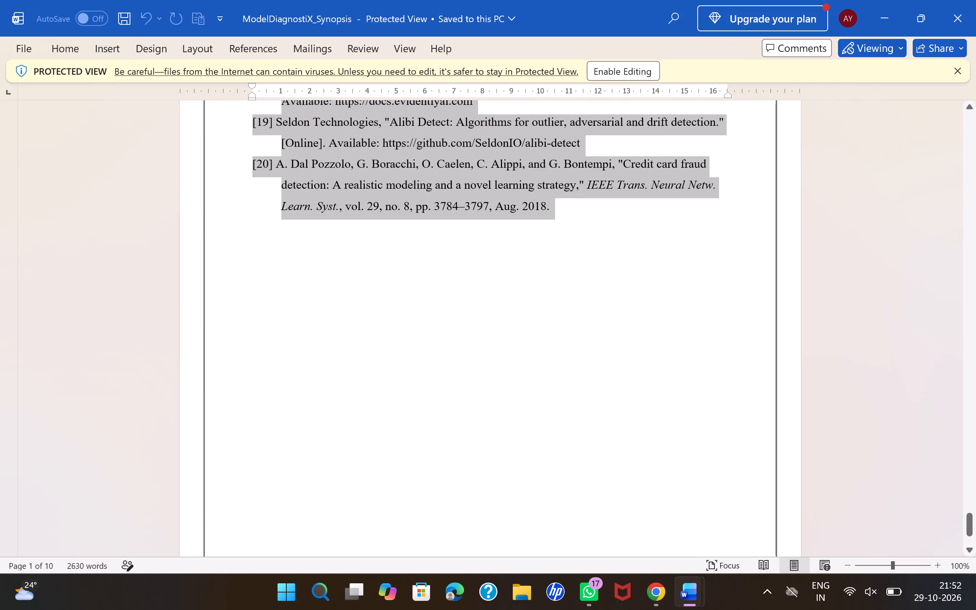
drag(552, 217, 552, 217)
key(ctrl+c)
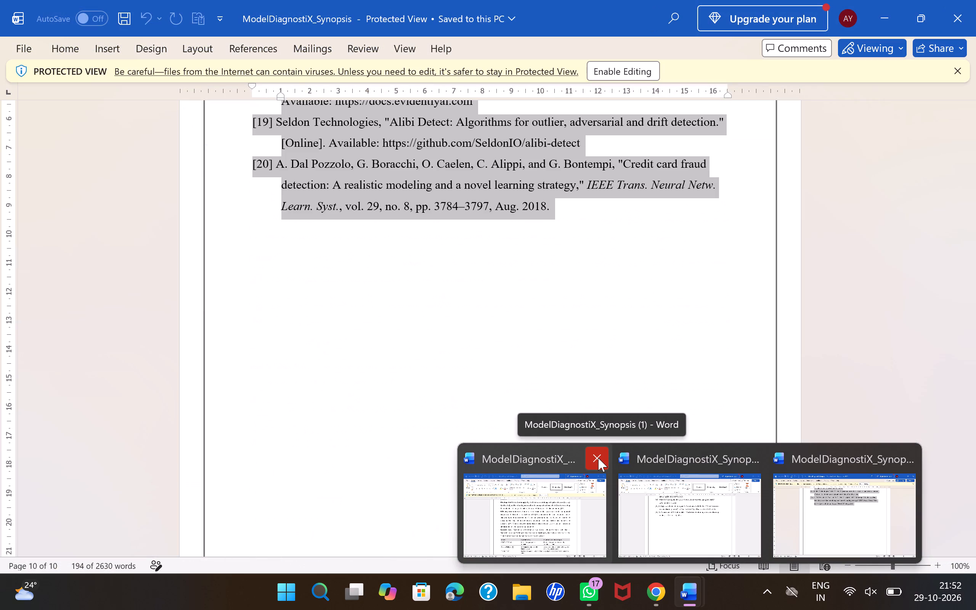
Close the ModelDiagnostiX_Synopsis (1) document without saving it and go to the corrected synopsis.
click(598, 458)
click(677, 500)
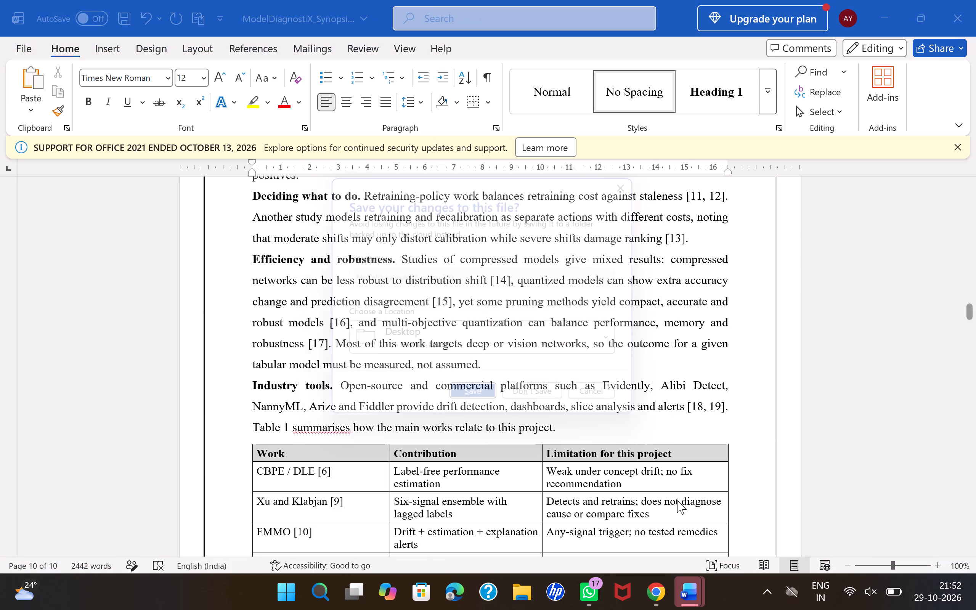
click(544, 411)
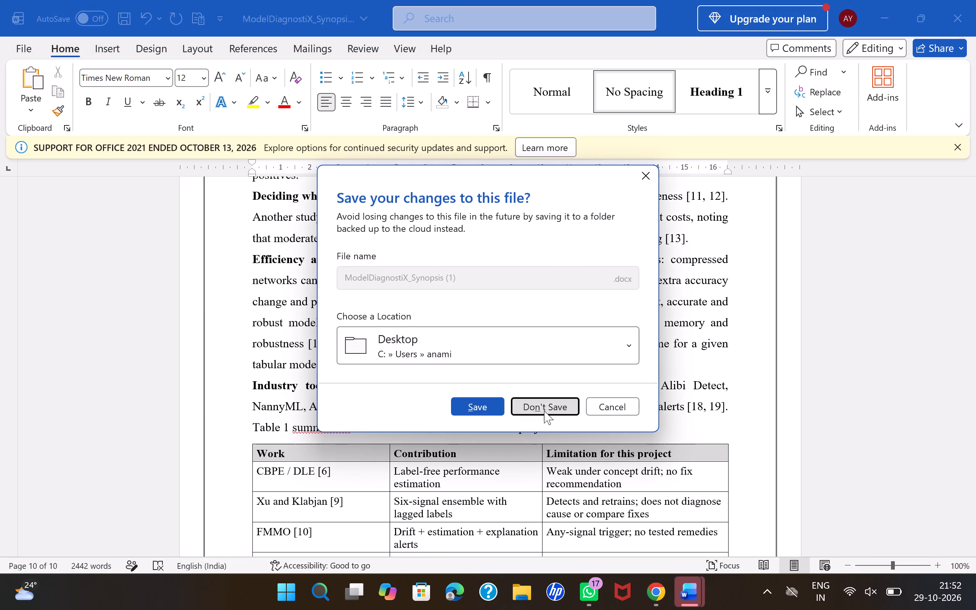
Paste the copied references [13] to [20] on a new line after reference [12] in the corrected synopsis.
scroll(496, 390, up, 1)
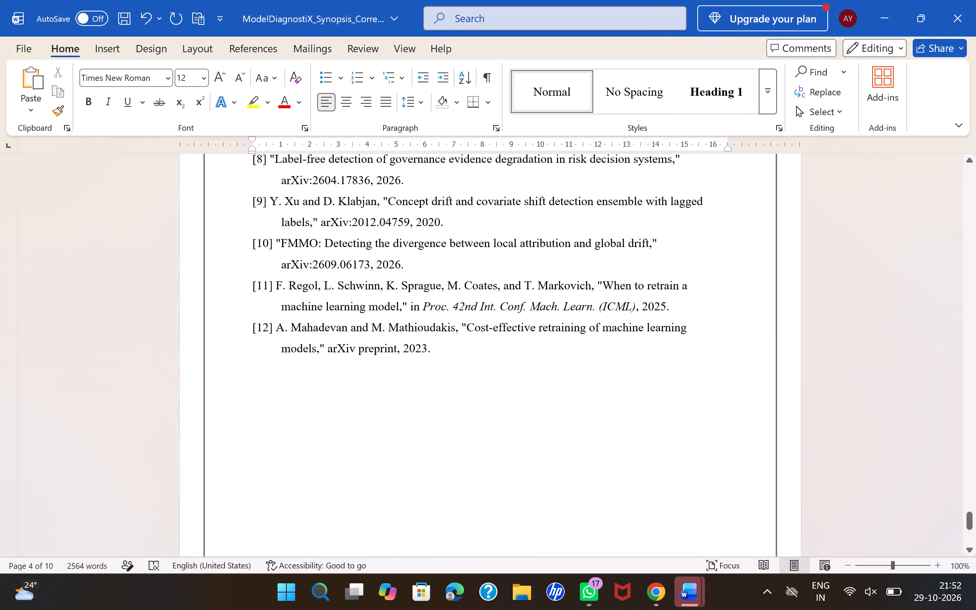
click(429, 349)
key(Return)
key(ctrl+v)
ctrl+click(429, 349)
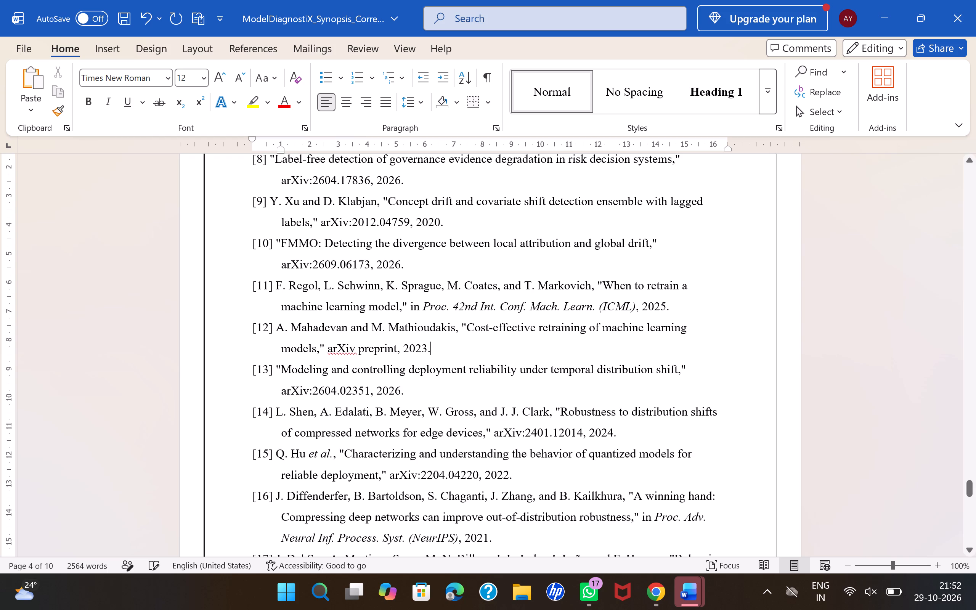
Insert blank lines before the "7. References" heading to push it onto the next page.
scroll(403, 374, down, 5)
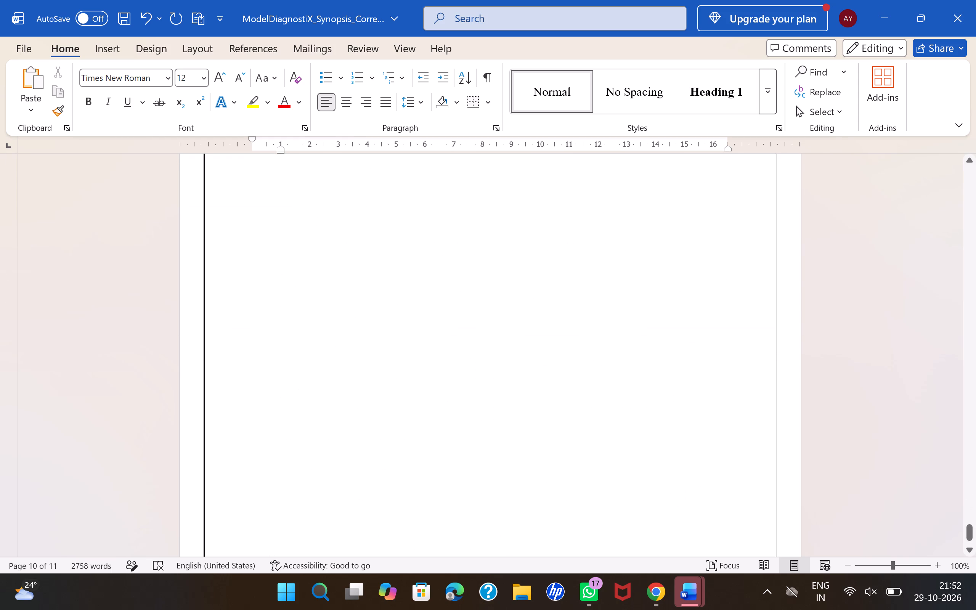
scroll(403, 374, down, 1)
scroll(403, 374, up, 3)
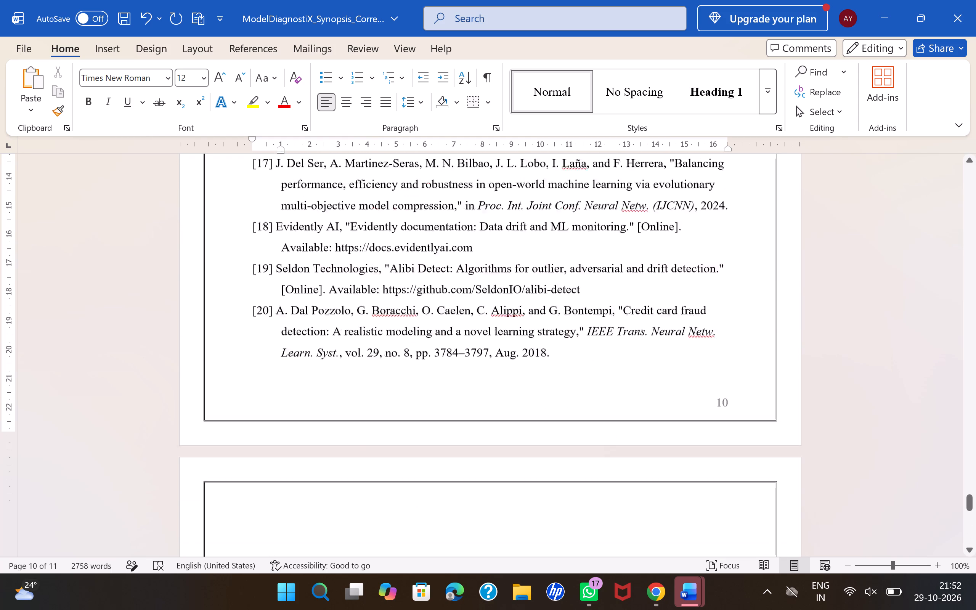
scroll(403, 374, up, 2)
scroll(546, 343, up, 2)
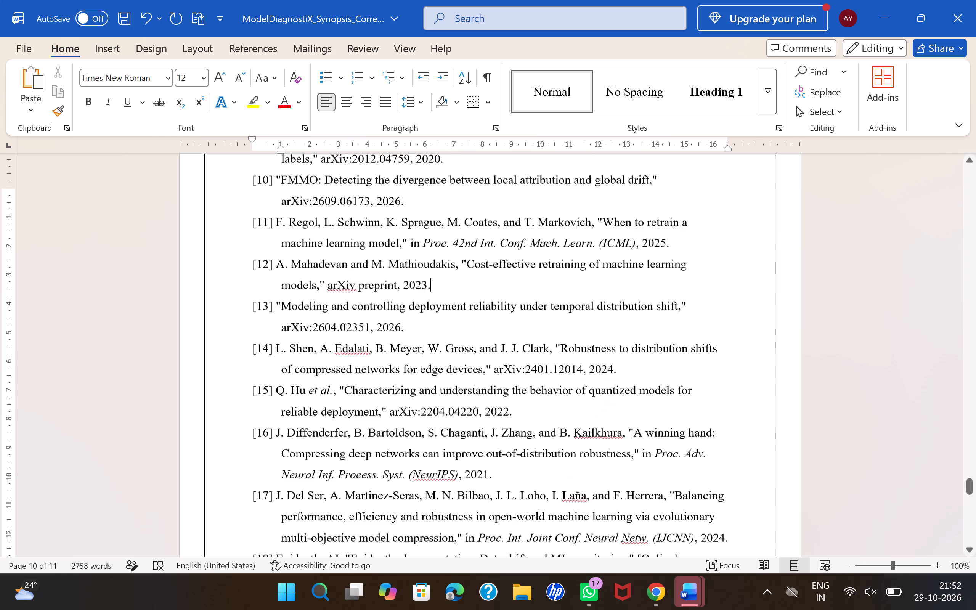
scroll(546, 343, up, 2)
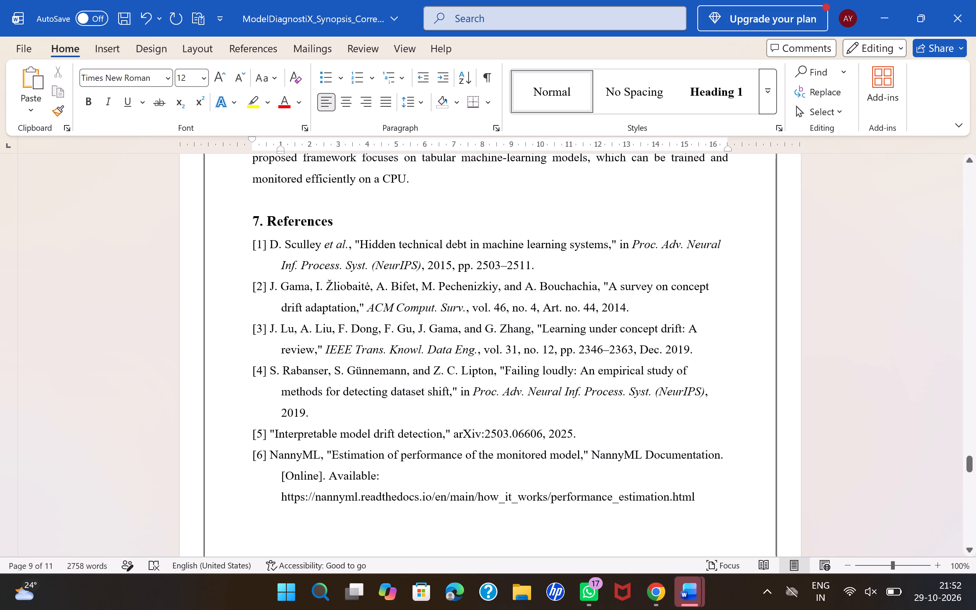
click(252, 216)
key(Return)
key(Return)
key(Return)
key(Return)
key(Return)
key(Return)
key(Return)
key(Return)
key(Return)
key(Return)
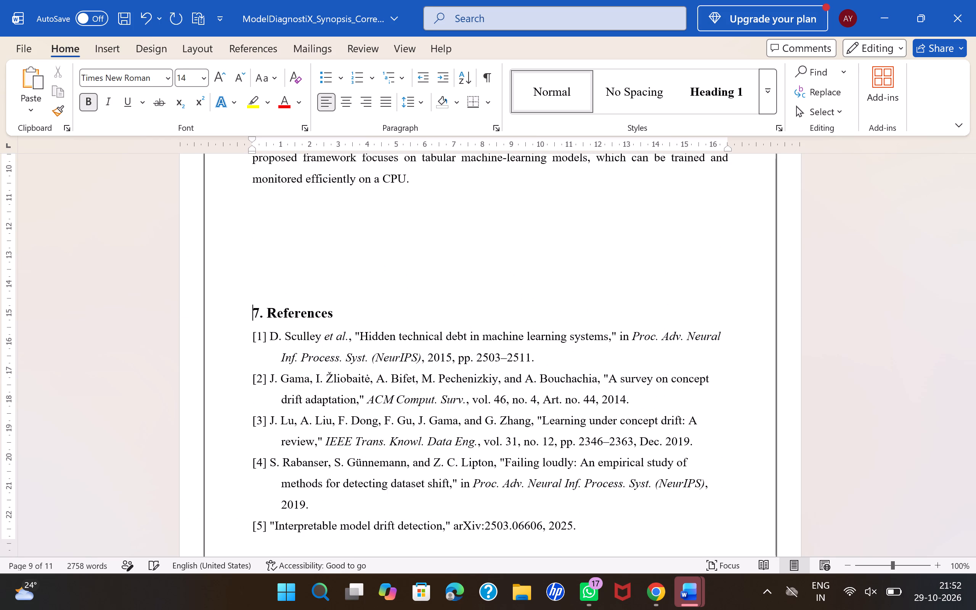
key(Return)
key(BackSpace)
key(BackSpace)
key(BackSpace)
key(BackSpace)
key(BackSpace)
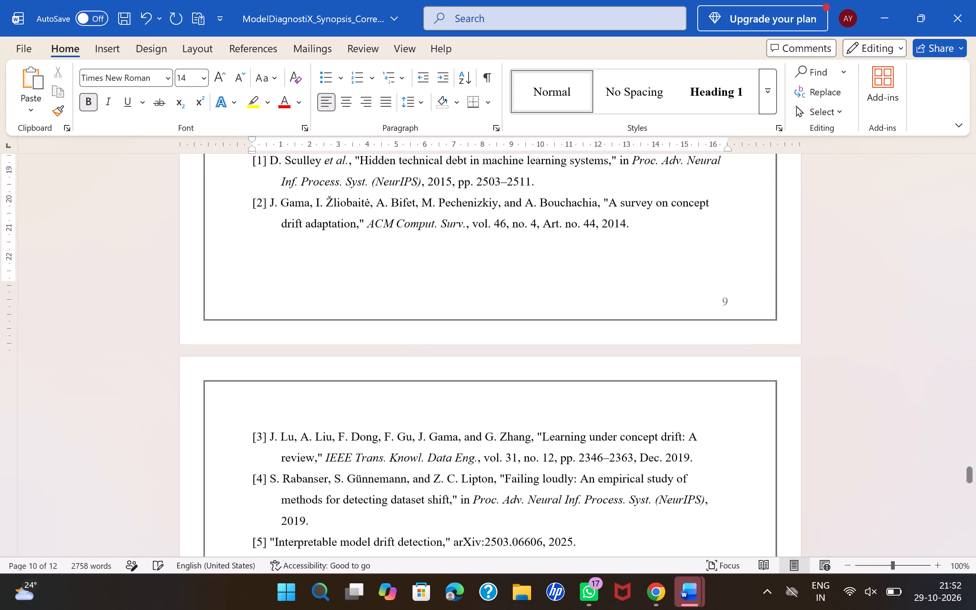
key(Return)
key(Return)
key(Return)
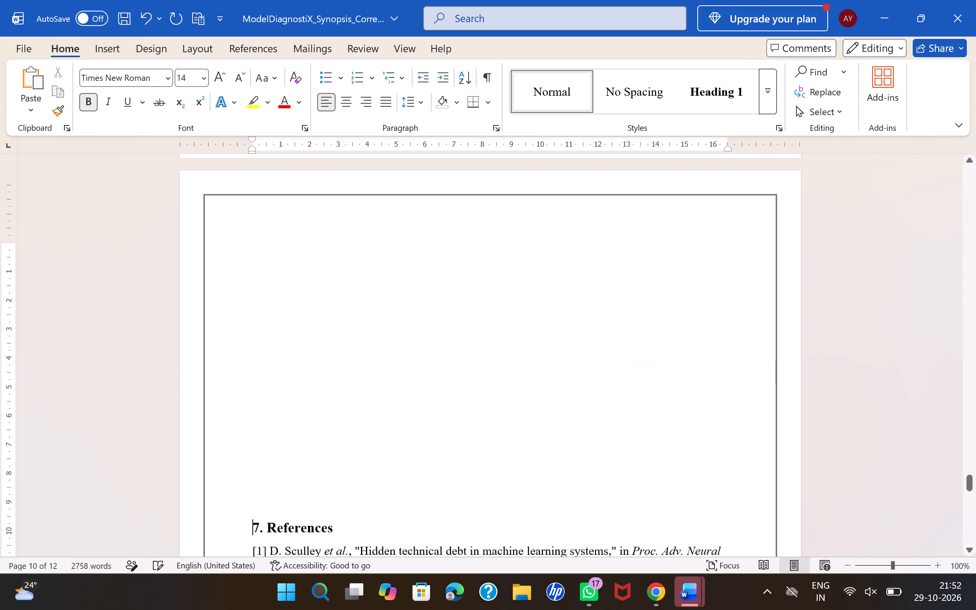
key(BackSpace)
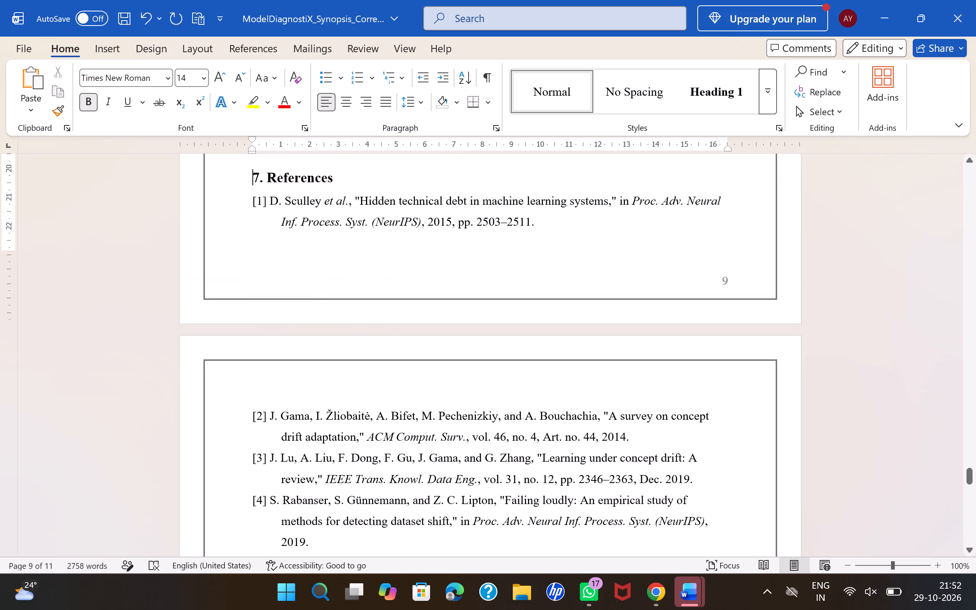
key(BackSpace)
key(Return)
key(Return)
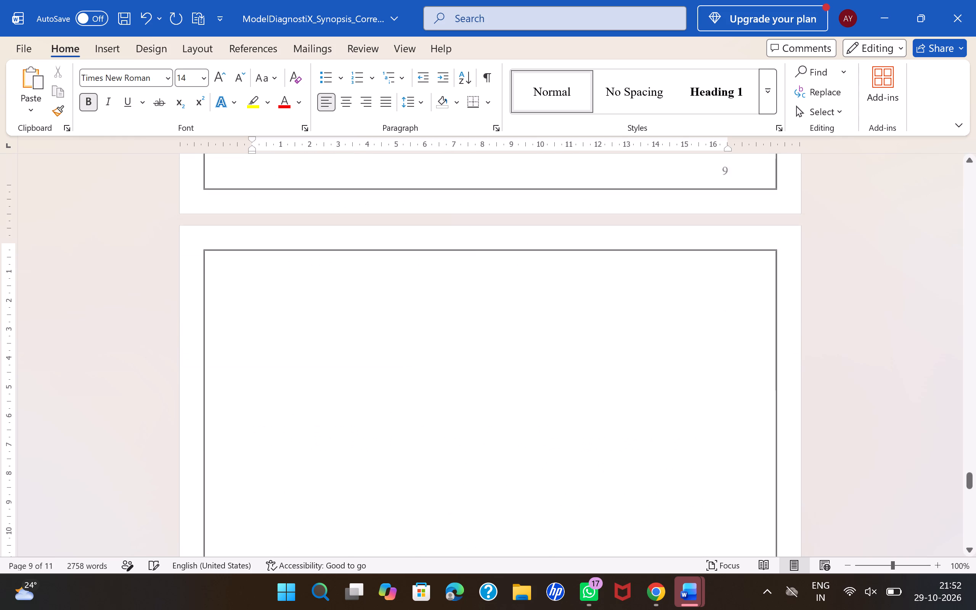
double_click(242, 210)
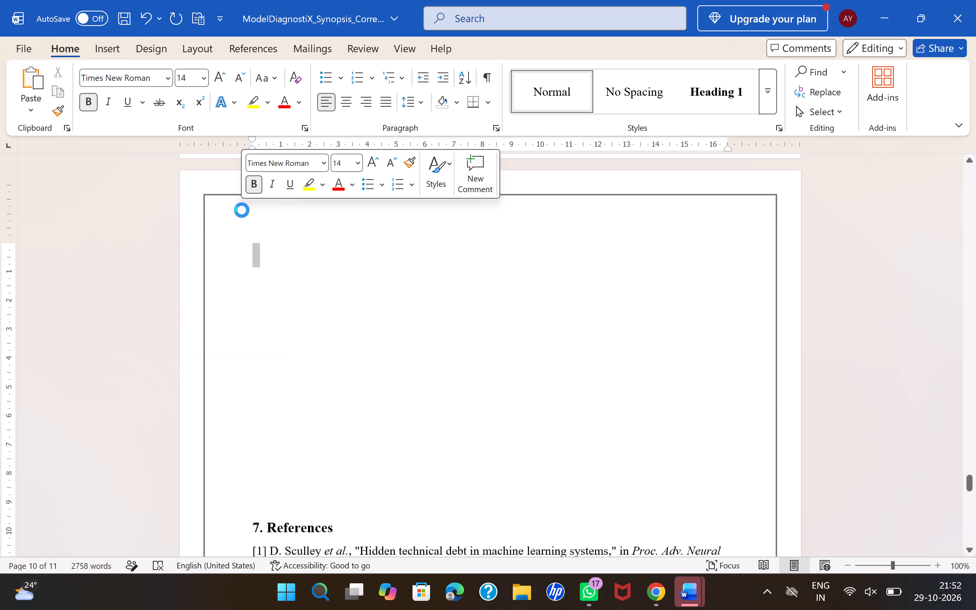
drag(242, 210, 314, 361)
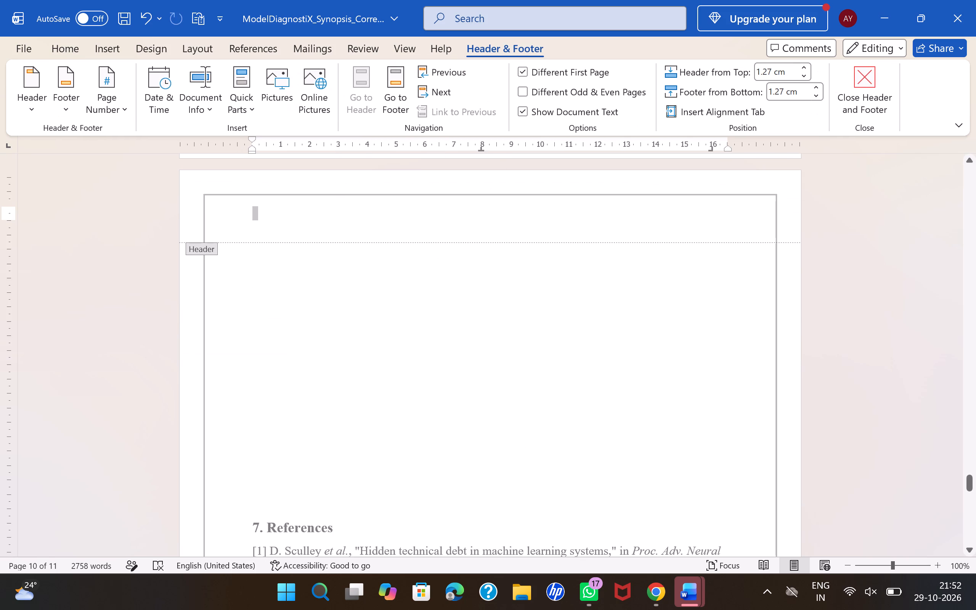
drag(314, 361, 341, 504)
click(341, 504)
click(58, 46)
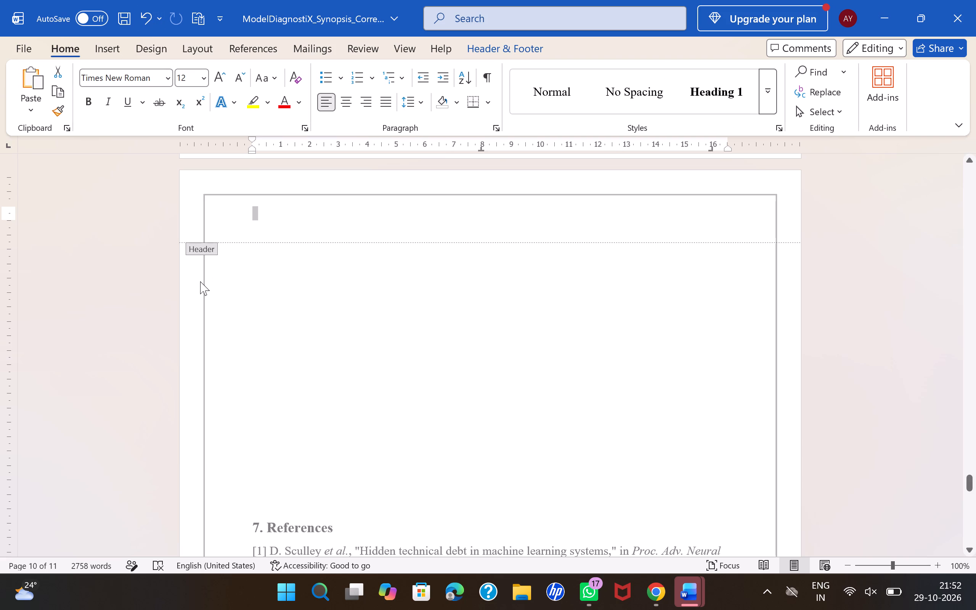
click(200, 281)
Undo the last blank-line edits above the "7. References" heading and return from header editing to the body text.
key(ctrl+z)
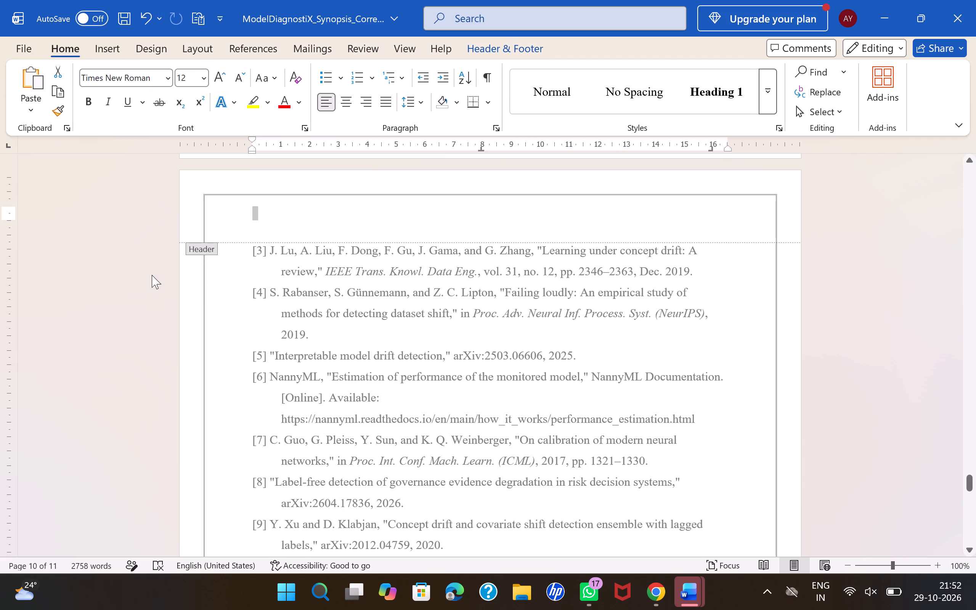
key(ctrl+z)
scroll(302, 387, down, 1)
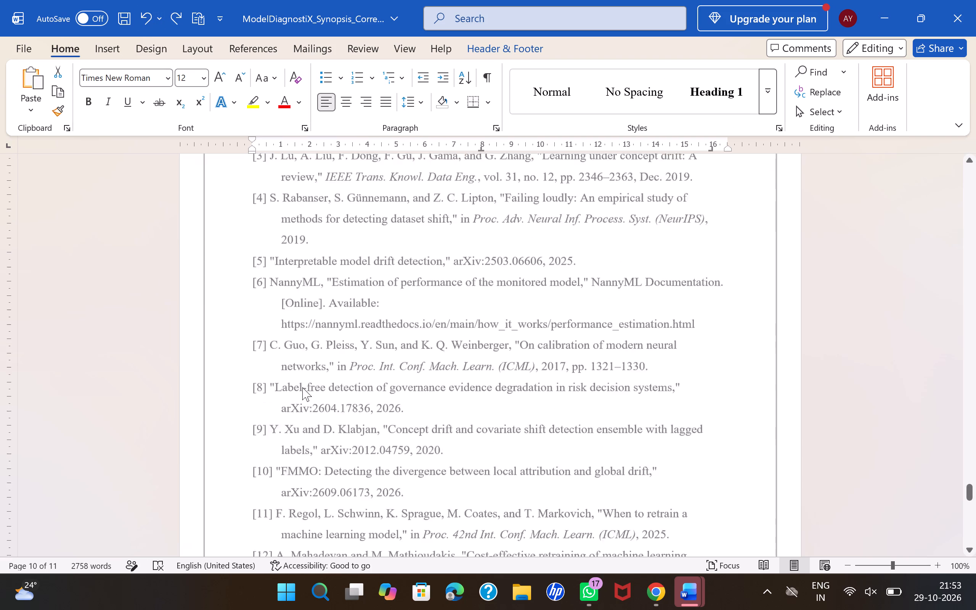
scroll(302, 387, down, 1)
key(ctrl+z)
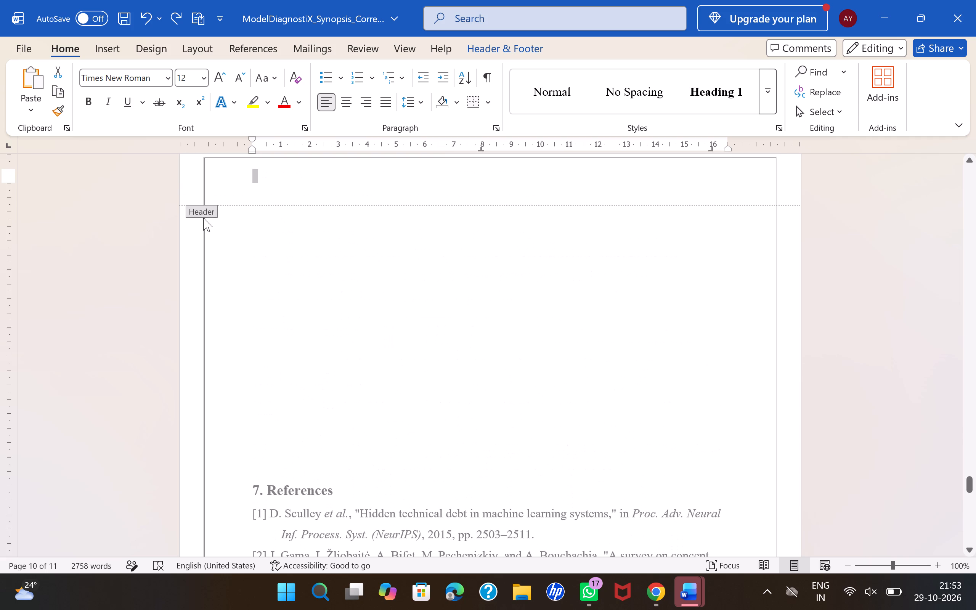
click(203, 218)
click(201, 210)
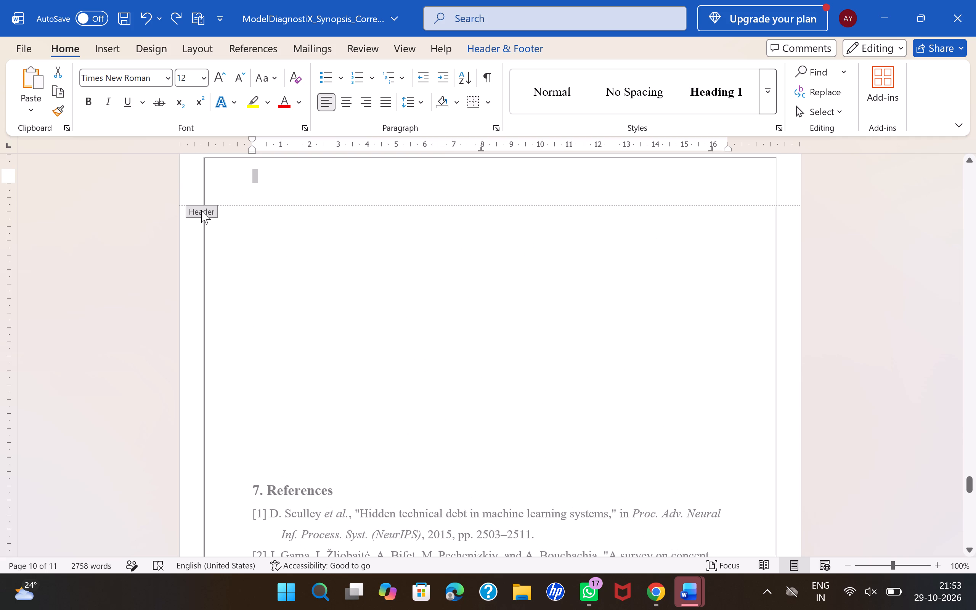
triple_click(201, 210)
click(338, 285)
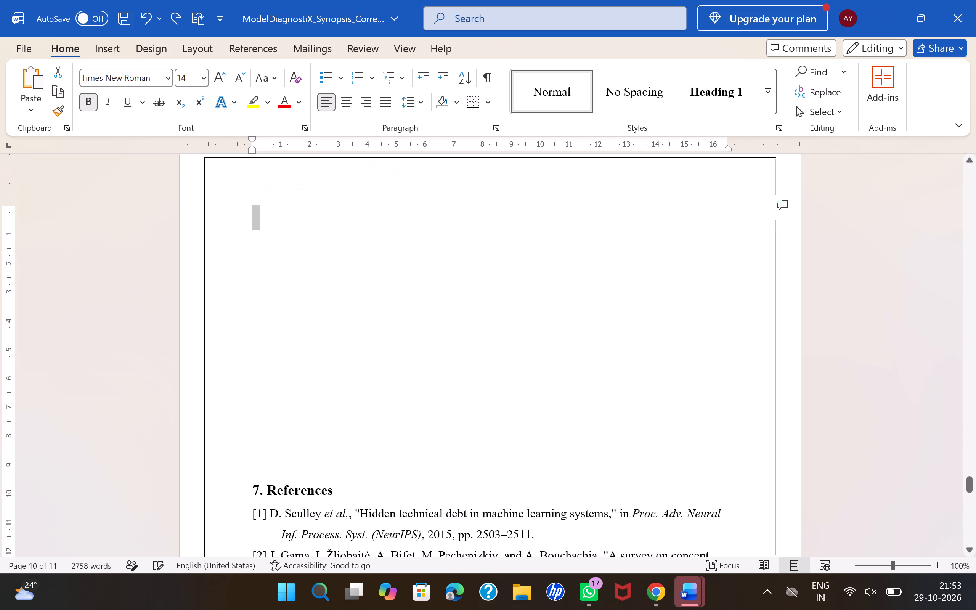
Set the spacing before the blank lines above the "7. References" heading to 0 pt.
click(247, 194)
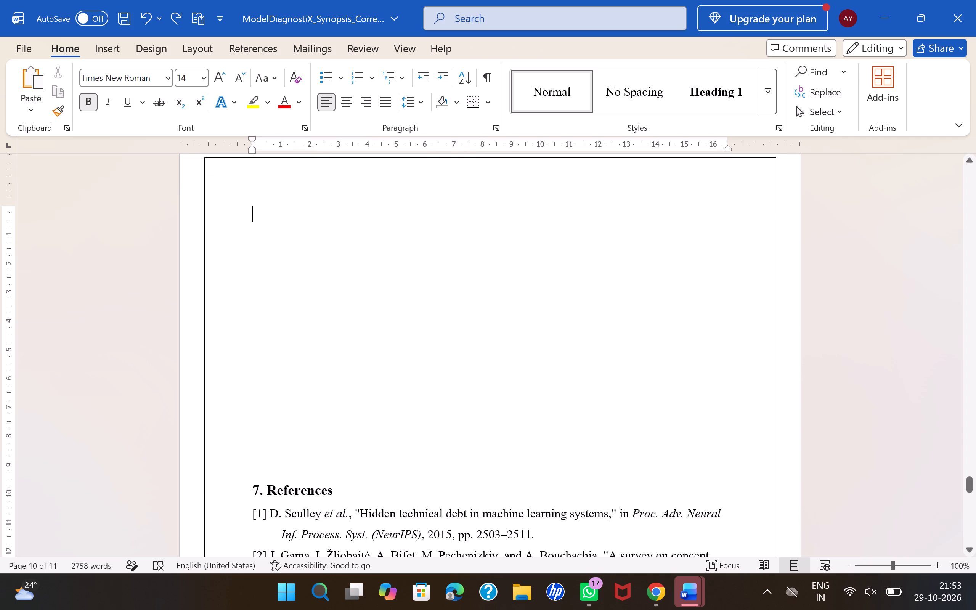
drag(247, 194, 374, 431)
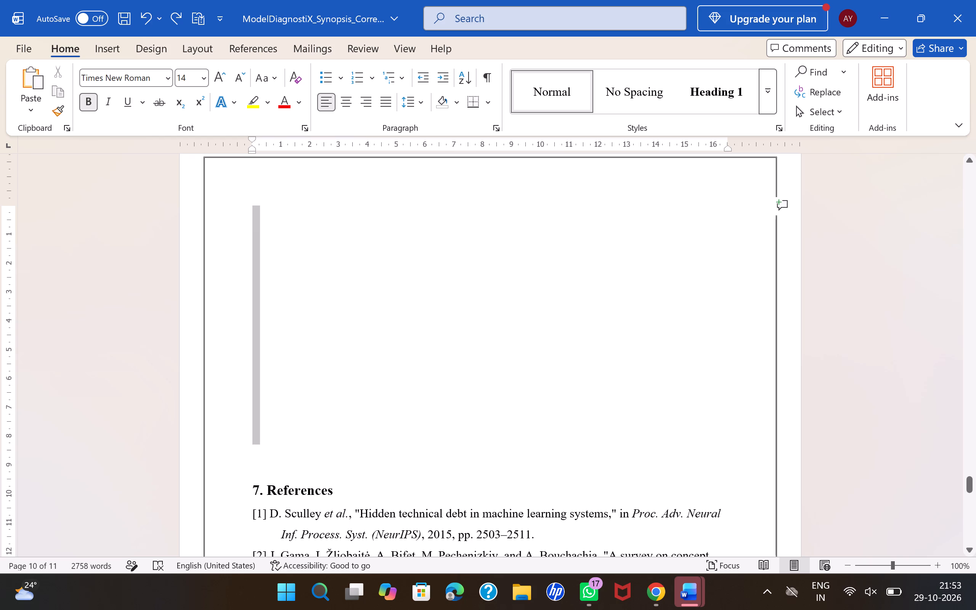
drag(374, 431, 374, 440)
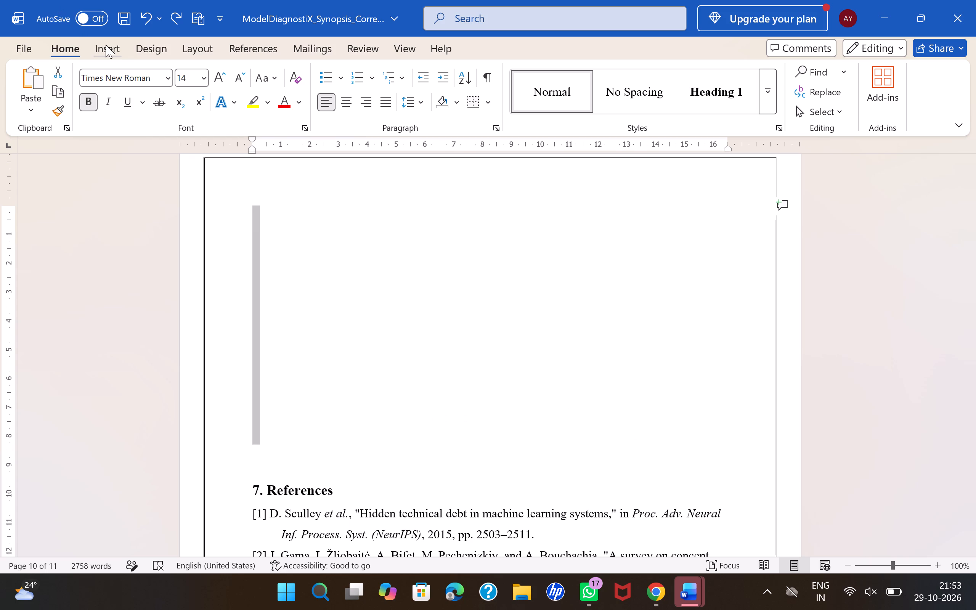
click(106, 45)
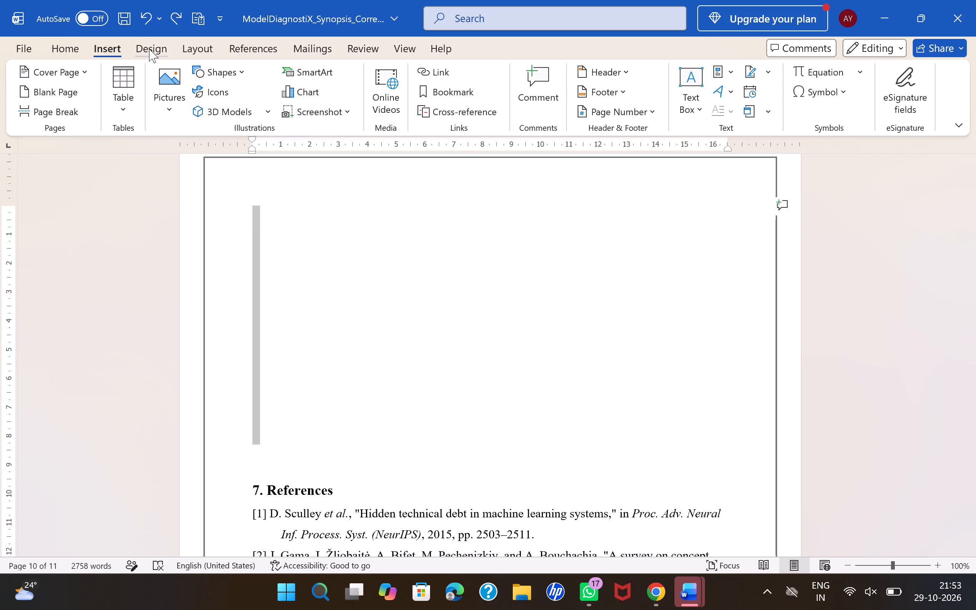
click(149, 49)
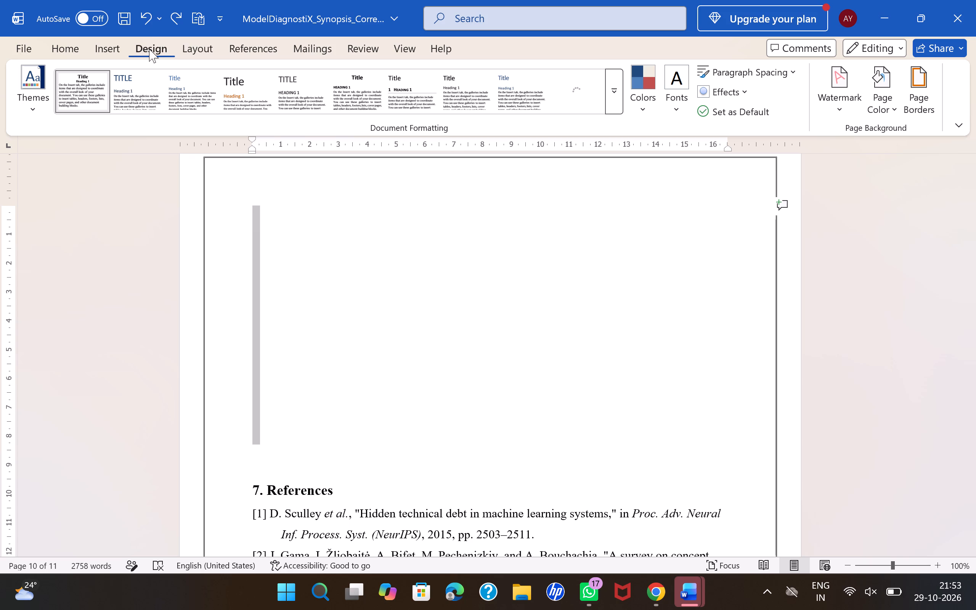
click(188, 45)
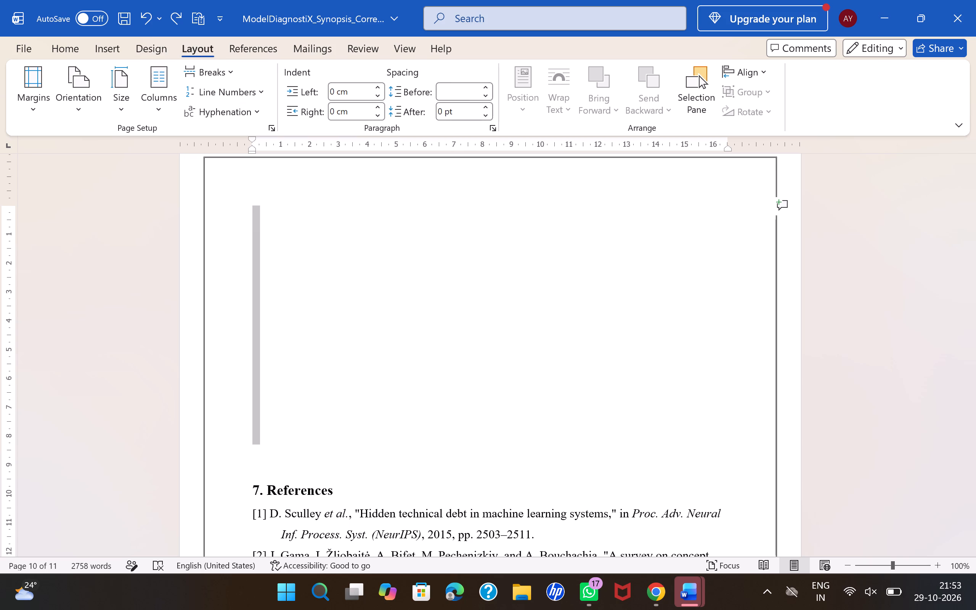
click(440, 91)
key(BackSpace)
key(0)
key(space)
text(pt)
key(Return)
Replace the selected blank lines above the "7. References" heading with a single line break.
key(Return)
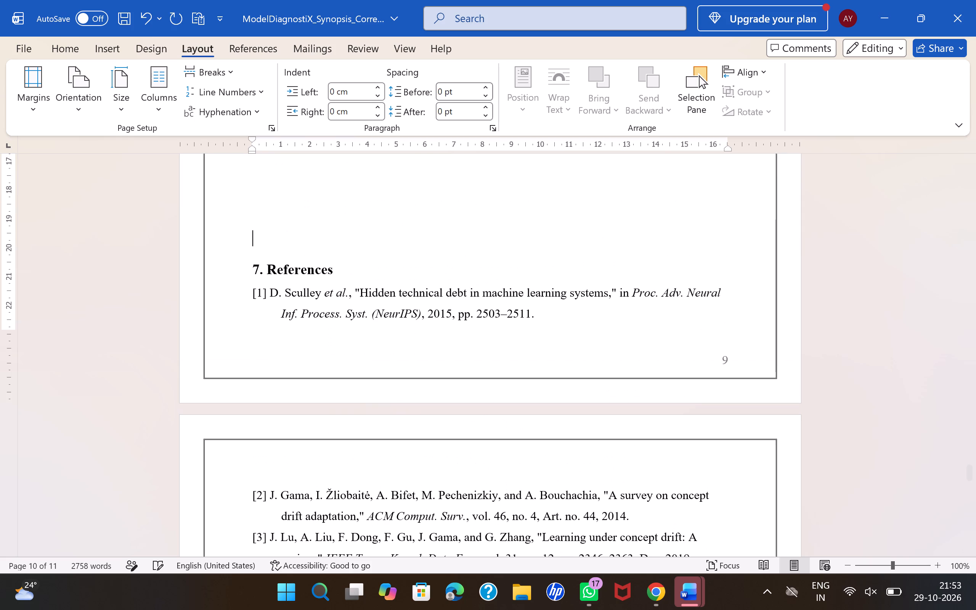
key(Return)
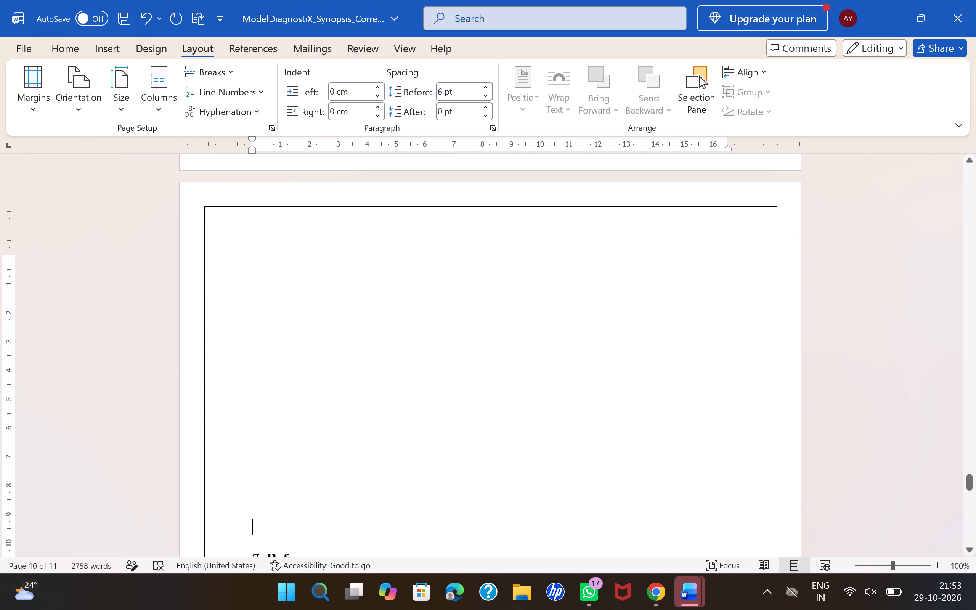
key(BackSpace)
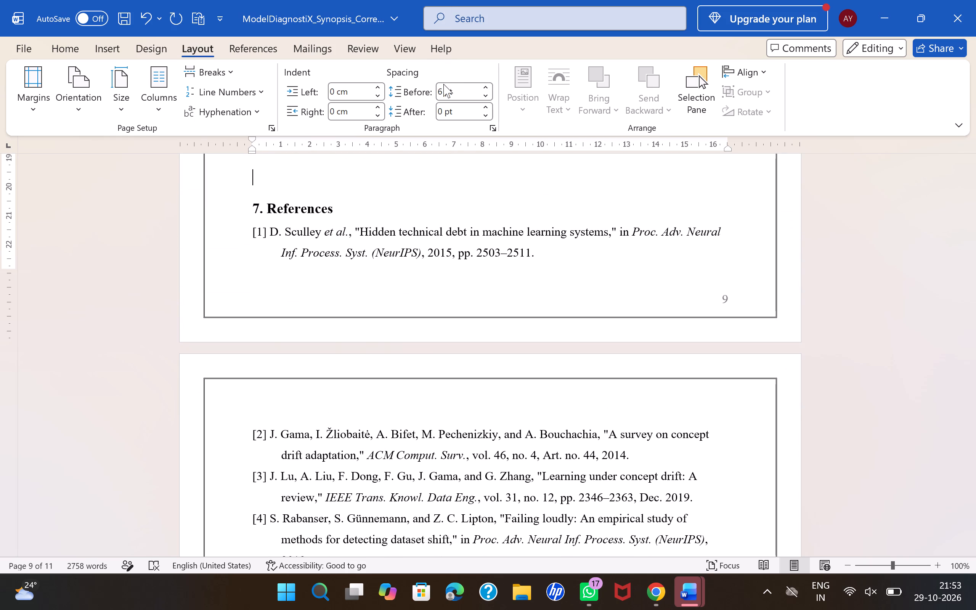
Set the spacing before the blank line directly above the "7. References" heading to 0 pt.
click(441, 89)
key(BackSpace)
text(0)
key(space)
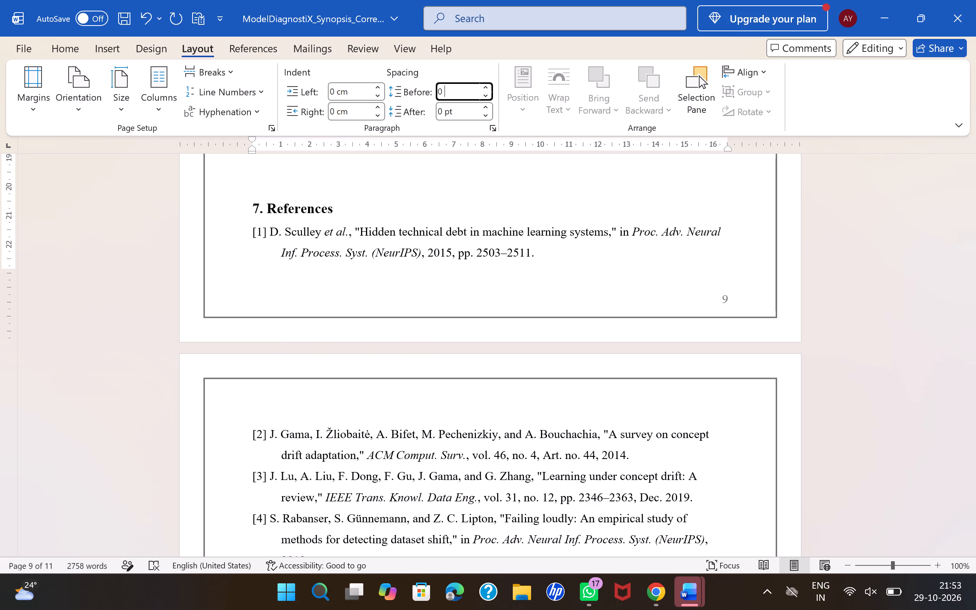
text(pt)
click(441, 89)
click(311, 199)
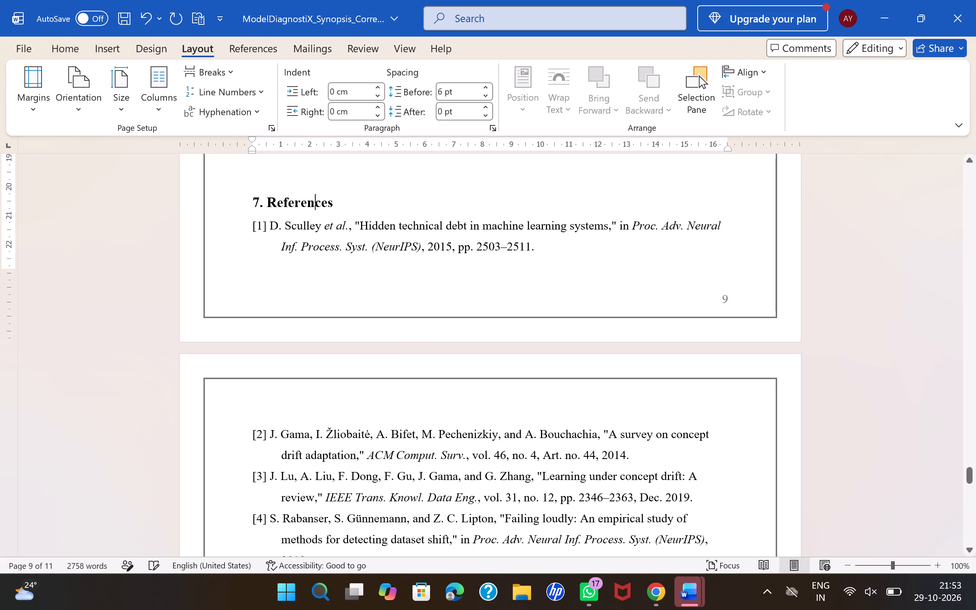
Insert a blank line directly before the number of the "7. References" heading.
key(Return)
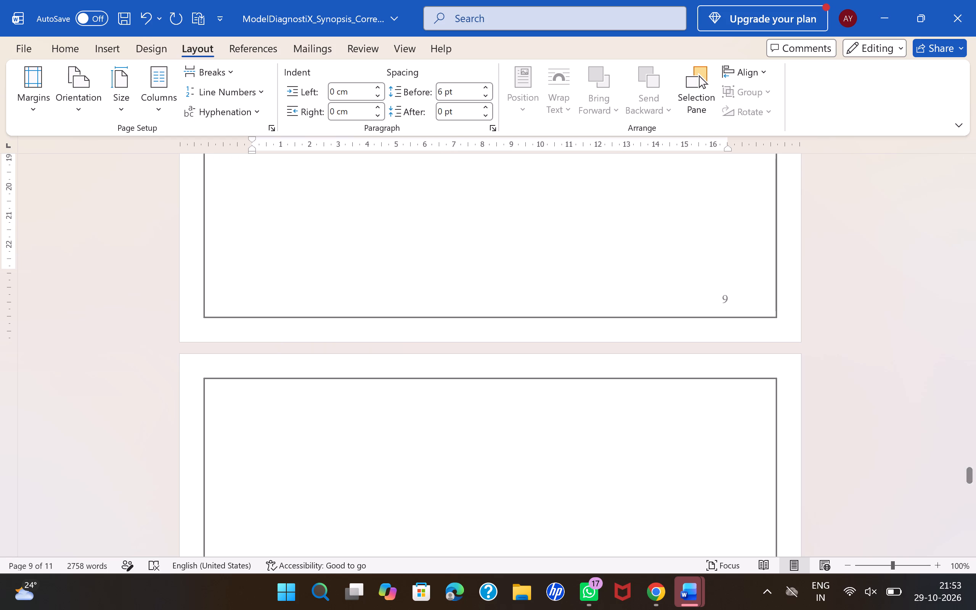
key(BackSpace)
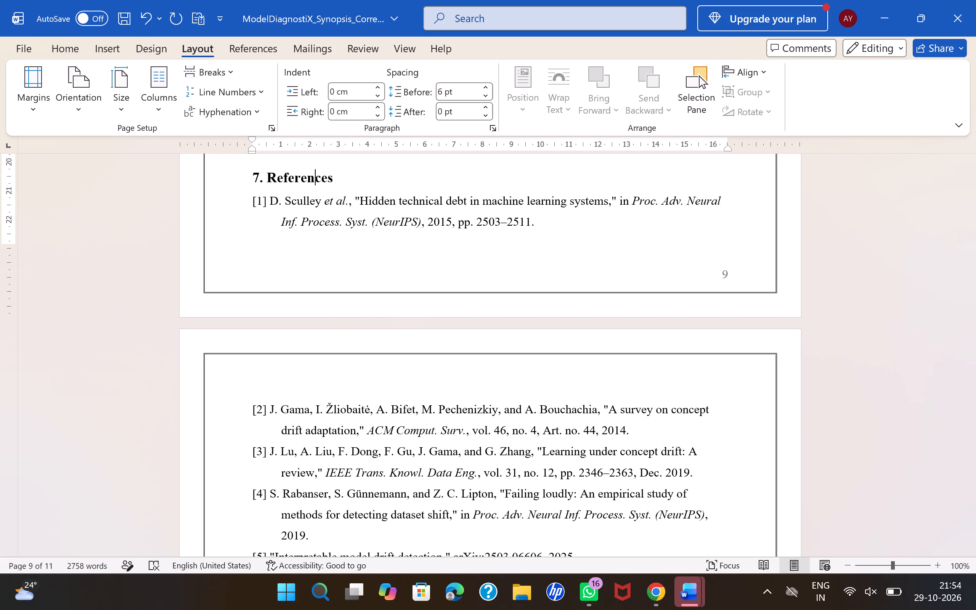
key(Left)
key(Left)
key(Left)
key(Left)
key(Left)
key(Left)
key(Left)
key(Left)
key(Left)
key(Left)
key(Return)
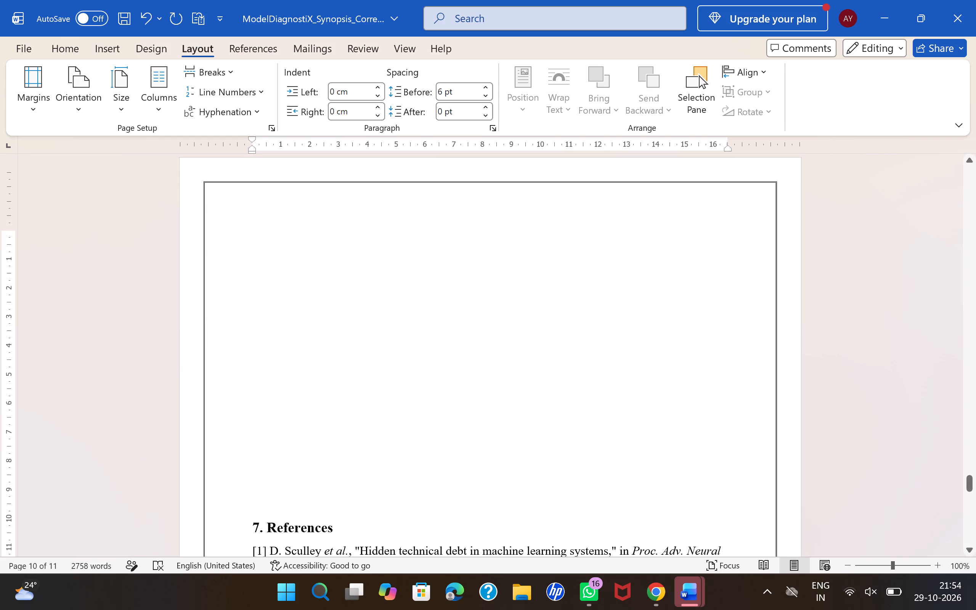
Set the spacing before the blank lines between the page top and the "7. References" heading to 0 pt.
drag(278, 503, 246, 196)
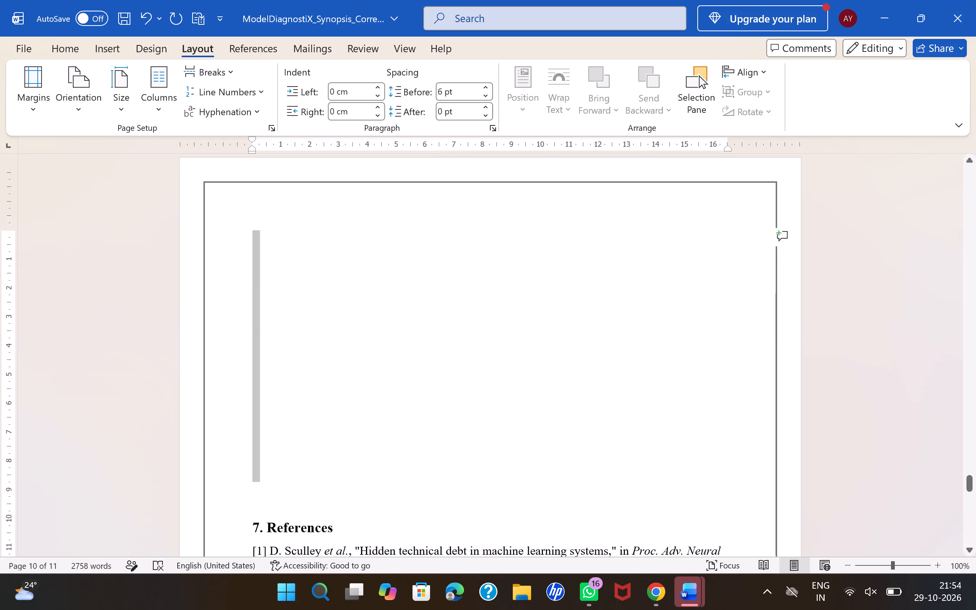
drag(246, 196, 257, 463)
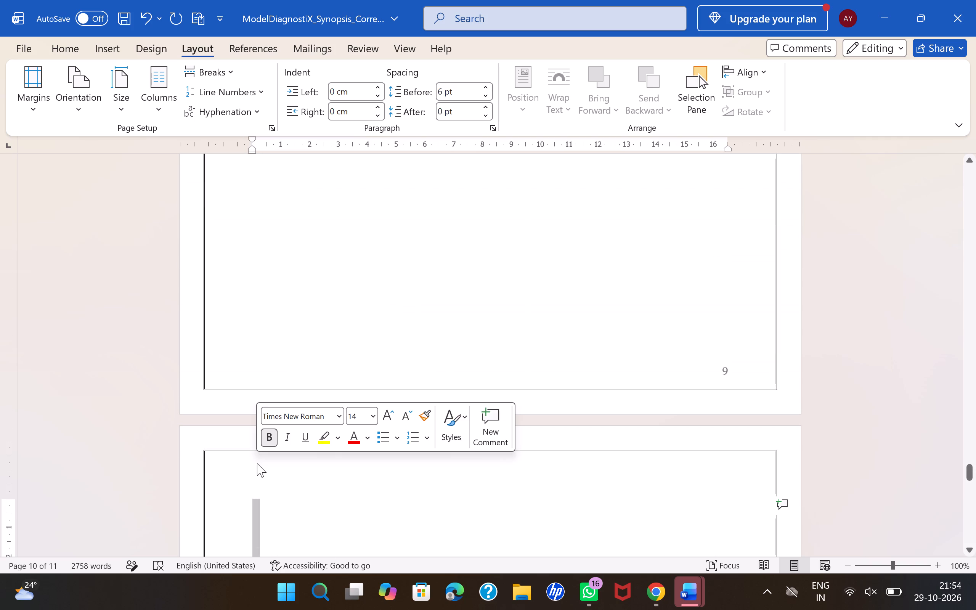
click(450, 94)
key(o)
key(BackSpace)
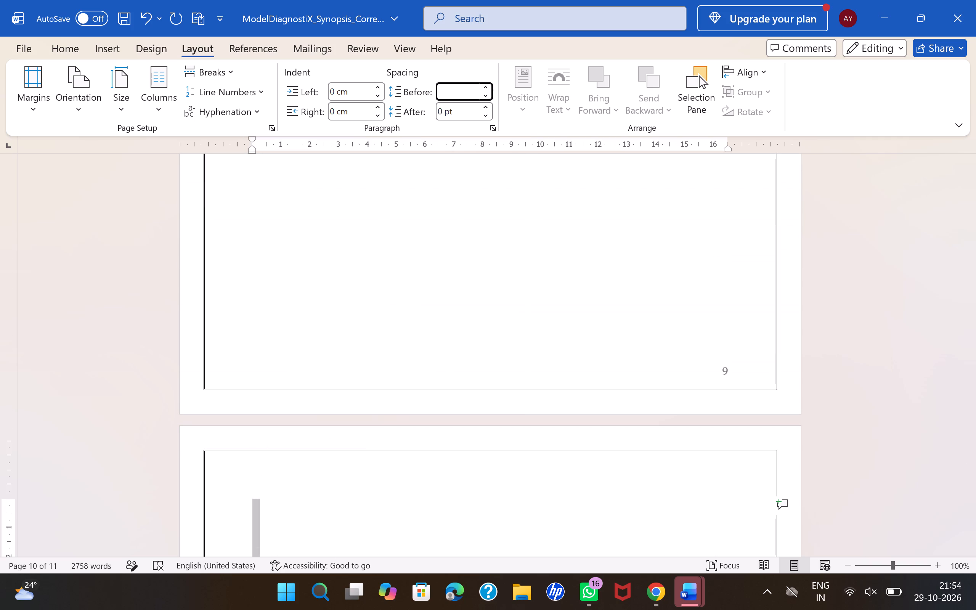
text(0 pt)
key(Return)
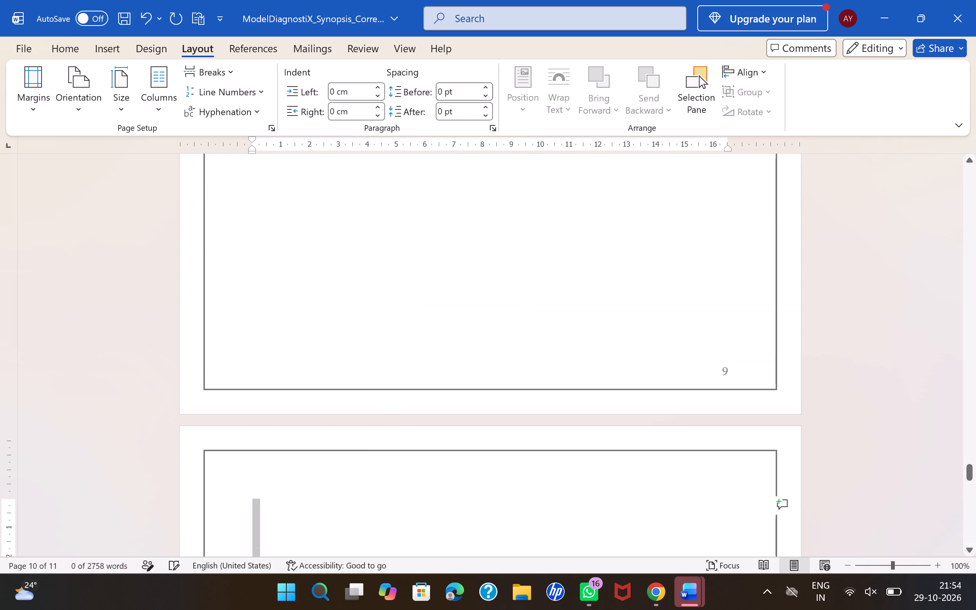
Remove surplus blank lines directly after the paragraph ending "monitored efficiently on a CPU." and retype its final "U.".
click(147, 383)
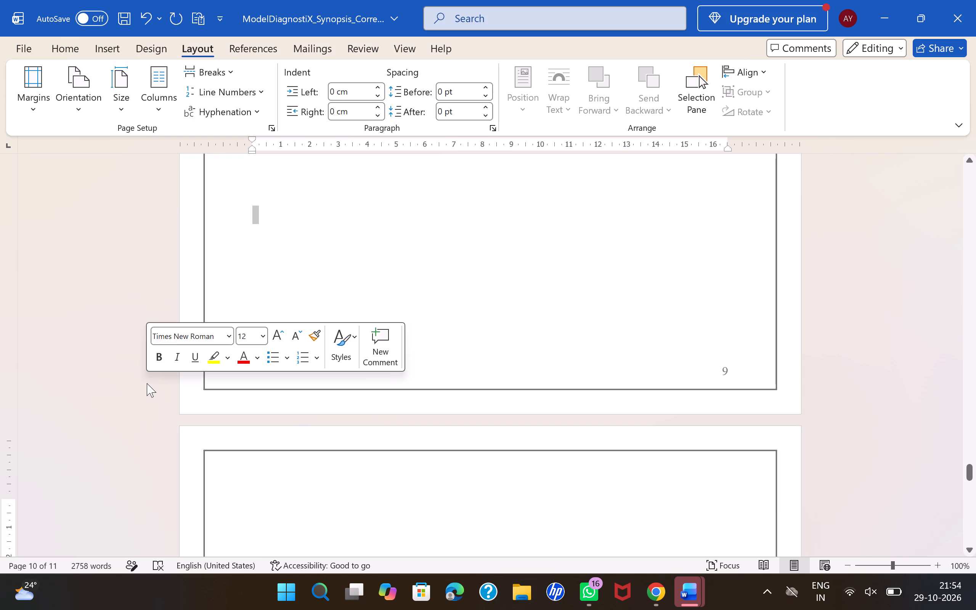
scroll(287, 532, down, 1)
key(BackSpace)
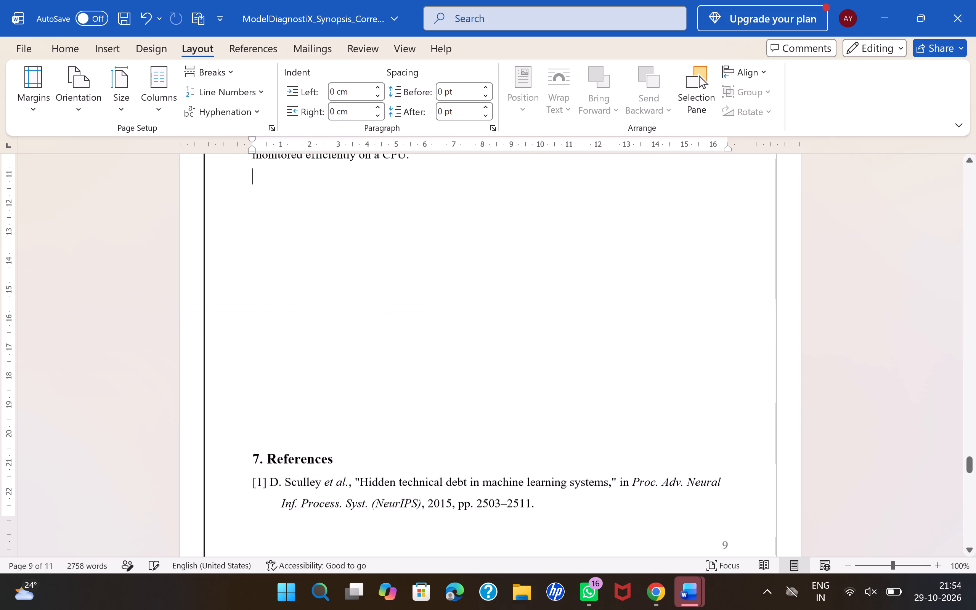
key(Return)
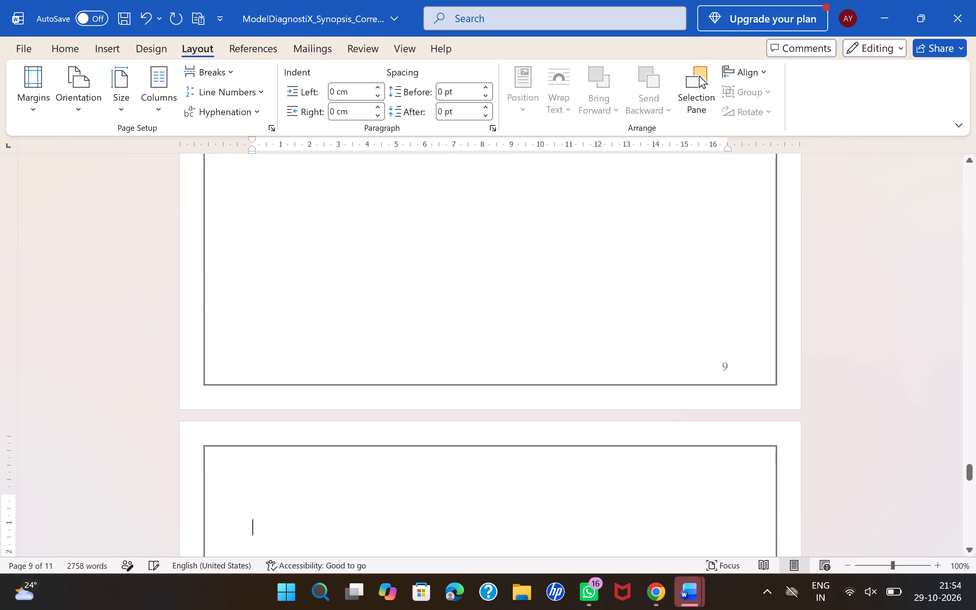
scroll(318, 552, down, 2)
scroll(327, 396, up, 3)
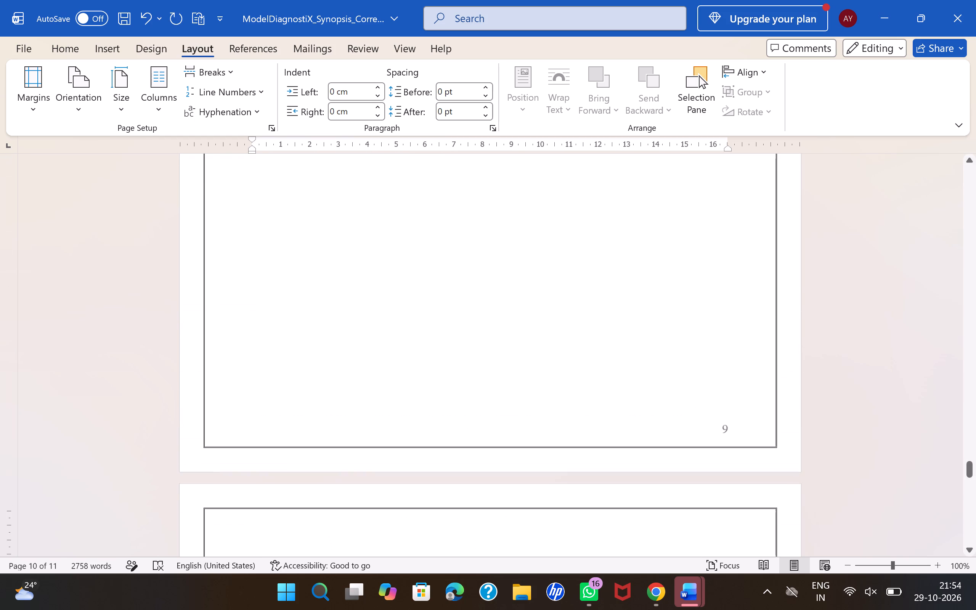
key(BackSpace)
key(BackSpace)
key(BackSpace)
key(BackSpace)
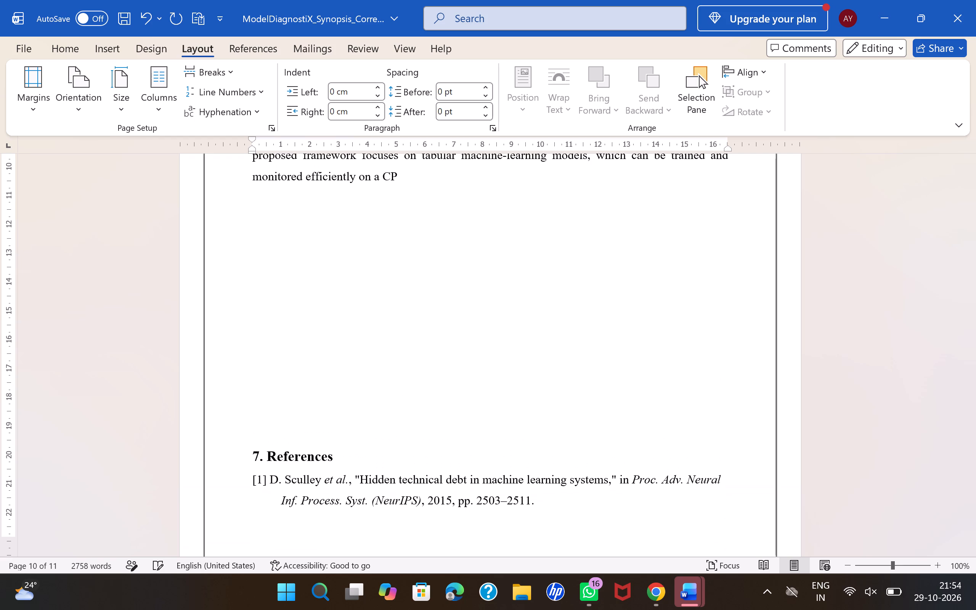
text(U.)
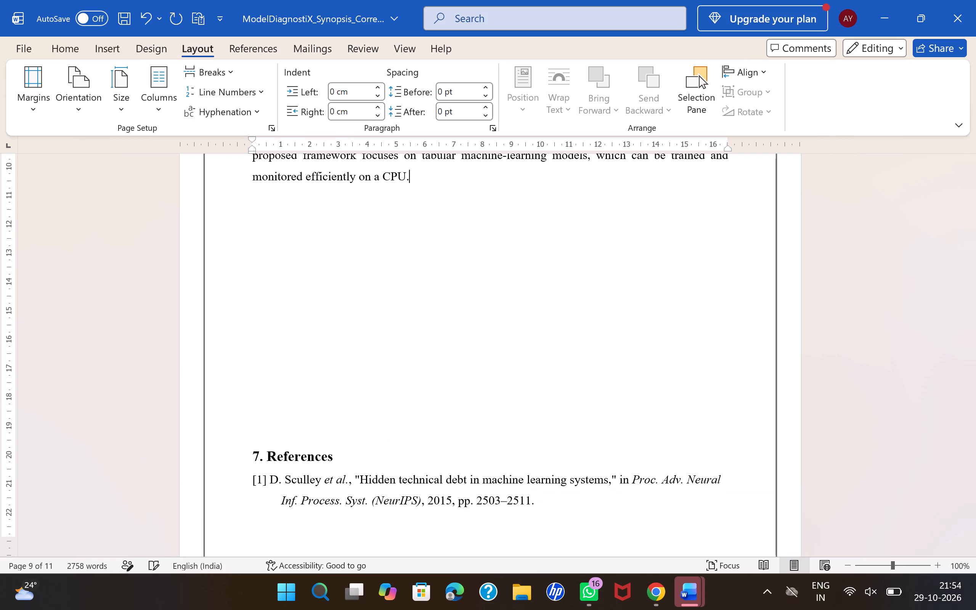
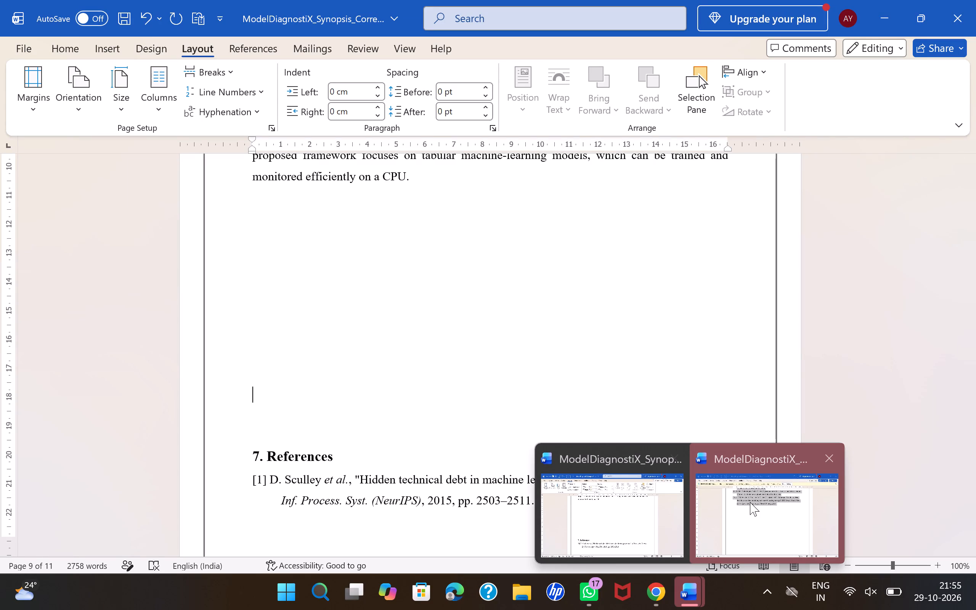
Close the second ModelDiagnostiX document window and keep the corrected synopsis open.
click(829, 460)
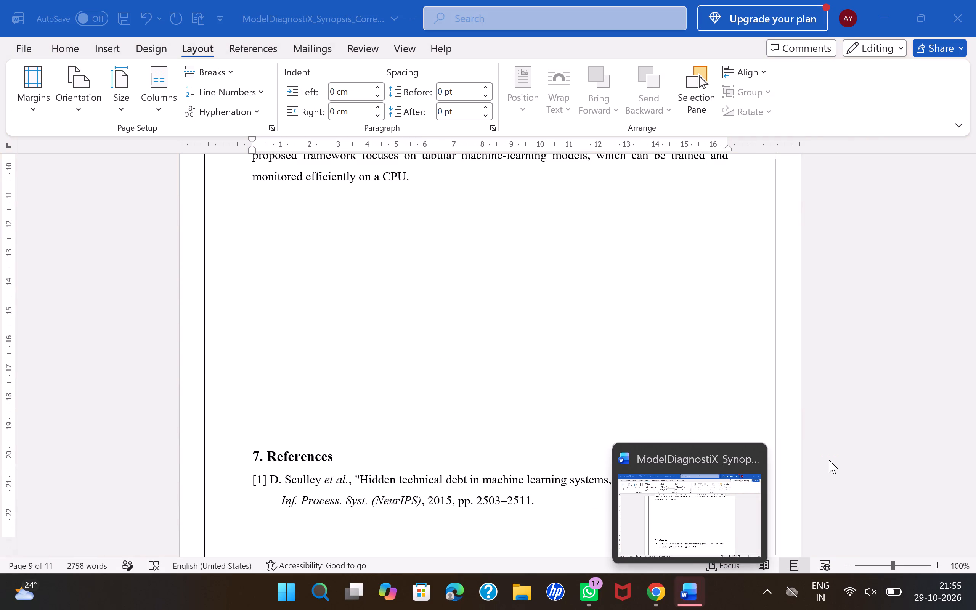
Insert two more blank lines above the "7. References" heading to push it onto the following page.
click(410, 383)
key(Return)
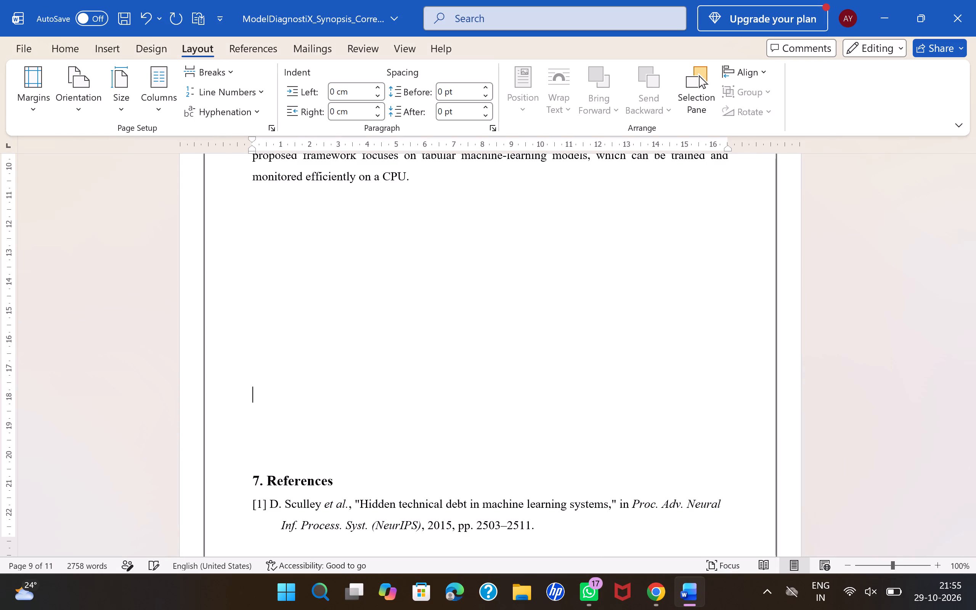
key(Return)
Delete "Streamlit (interactive dashboard) and" from the Dashboard and visualisation row of the 6.2 Software Requirements table.
scroll(410, 383, up, 2)
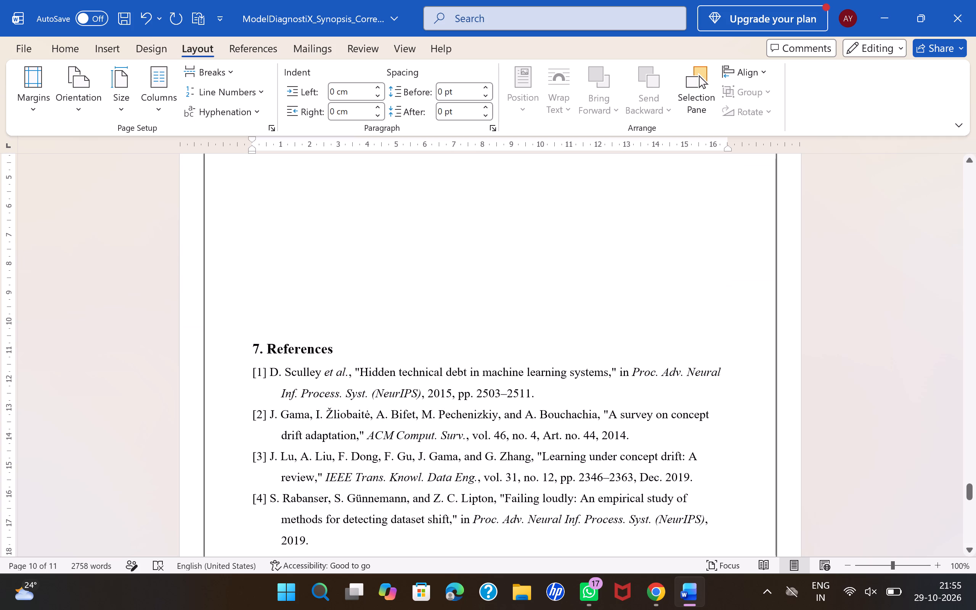
scroll(410, 383, up, 4)
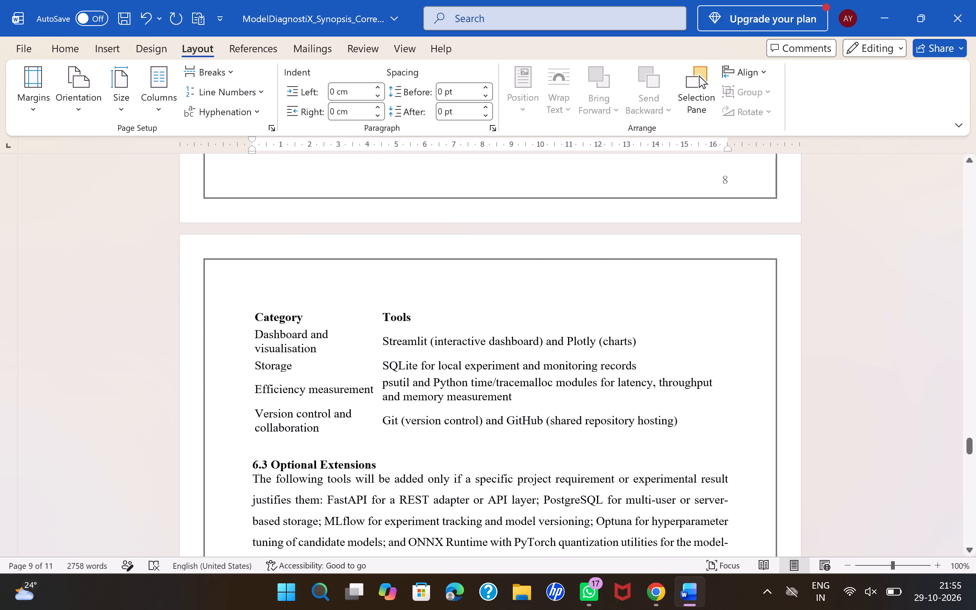
scroll(410, 383, up, 3)
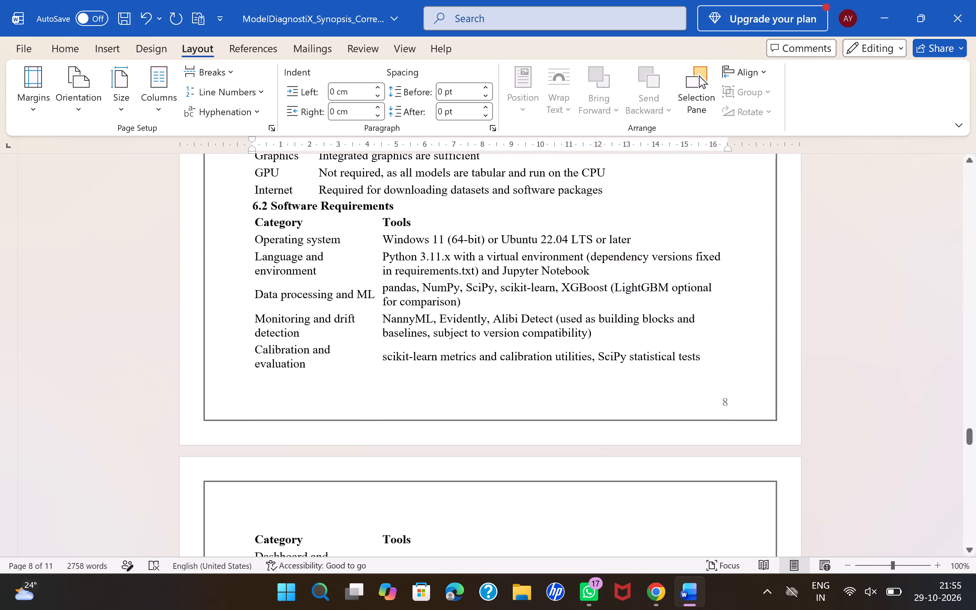
scroll(410, 383, down, 2)
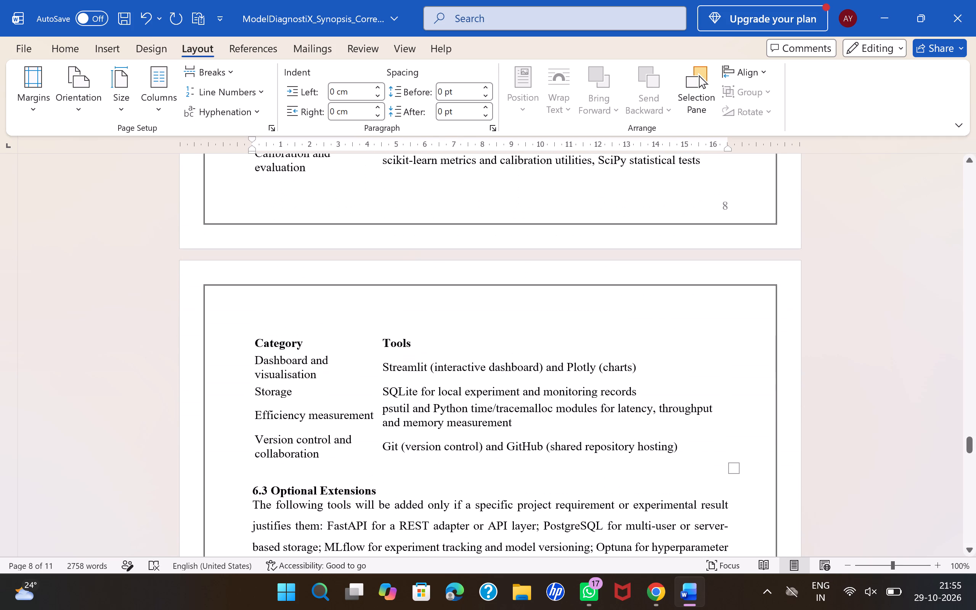
drag(568, 366, 518, 368)
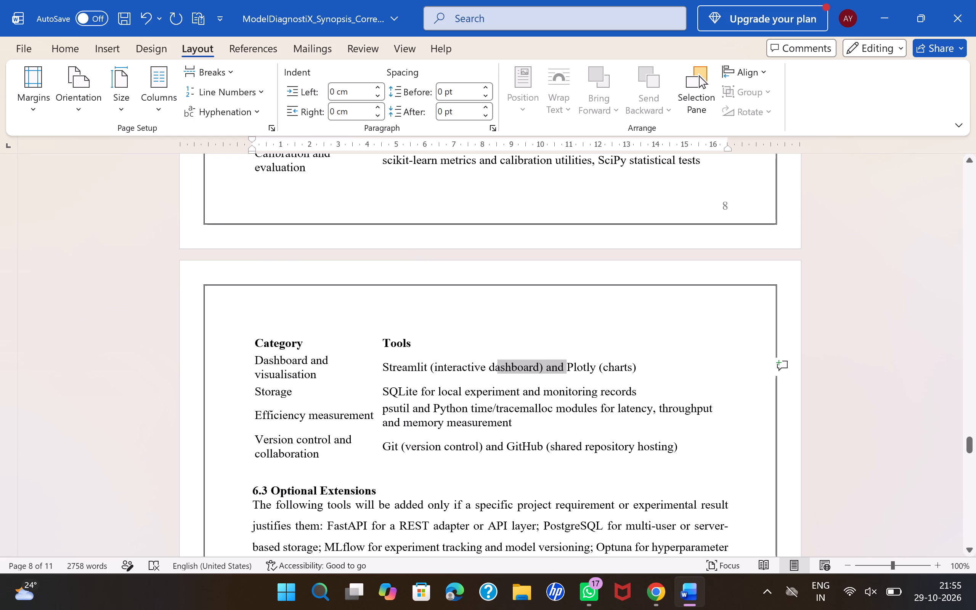
drag(518, 368, 393, 360)
key(BackSpace)
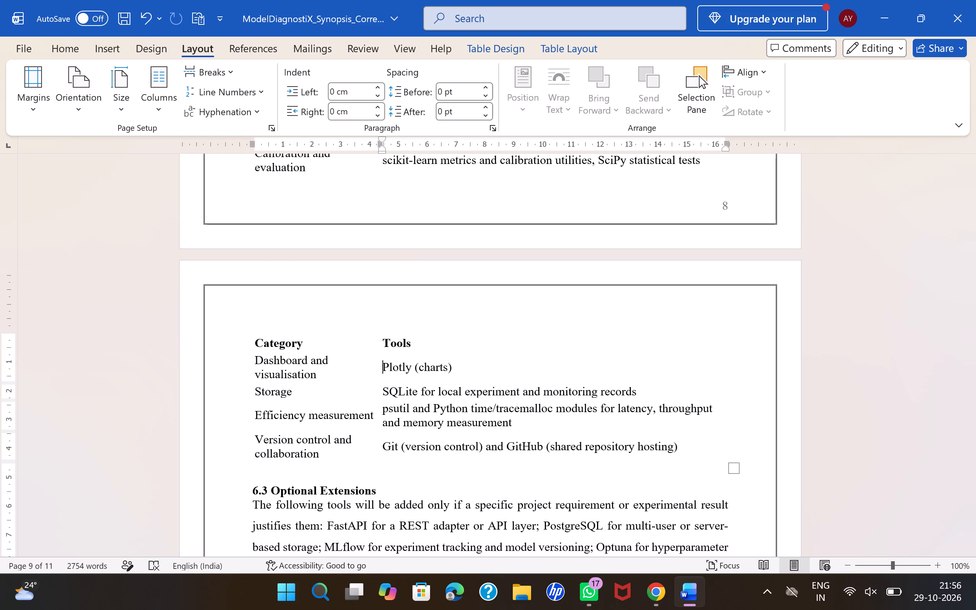
Look back through the synopsis from section 6 to the cover page and check the title, team, supervisor and institute details.
scroll(393, 360, up, 2)
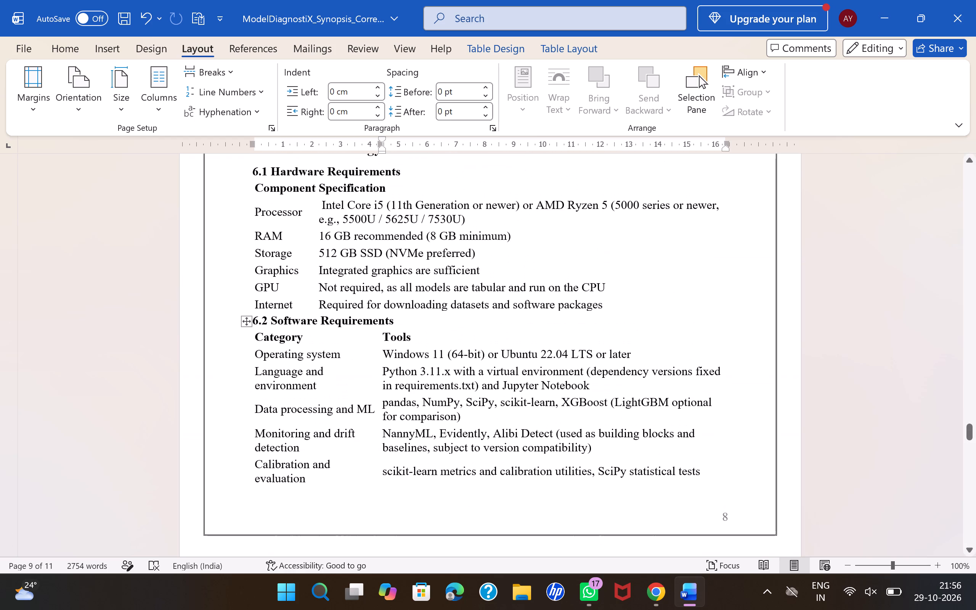
scroll(393, 360, up, 7)
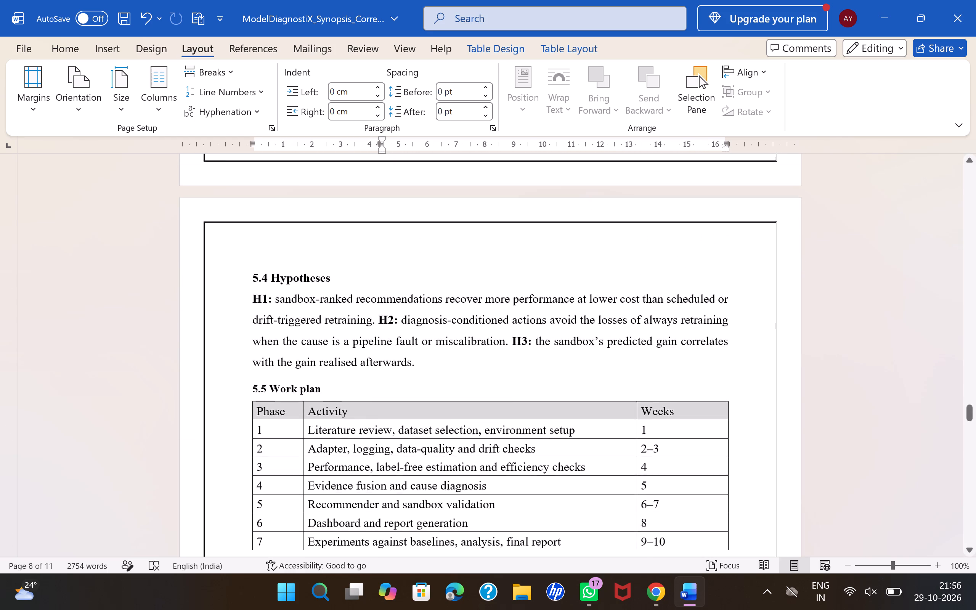
scroll(393, 360, up, 9)
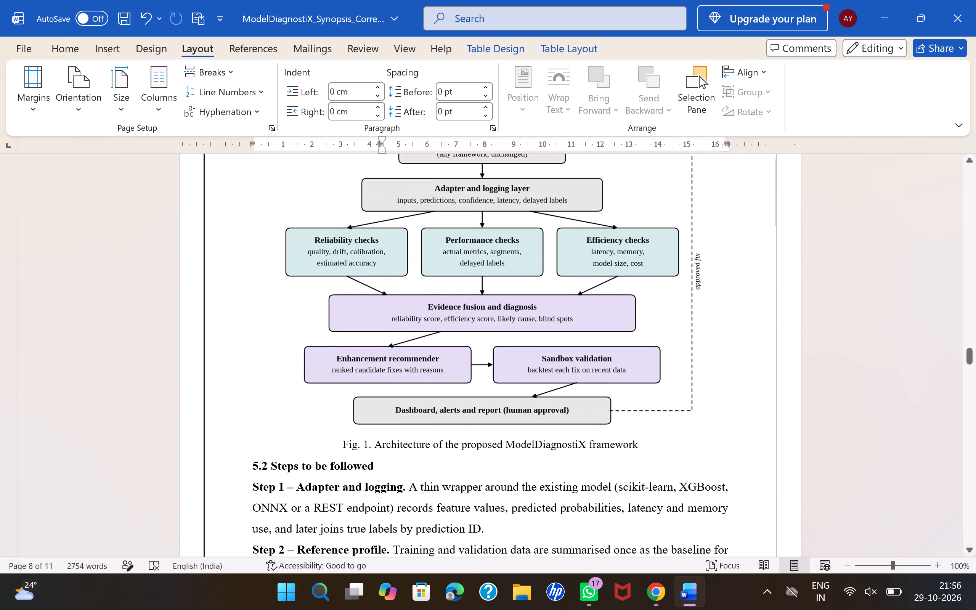
scroll(393, 360, up, 8)
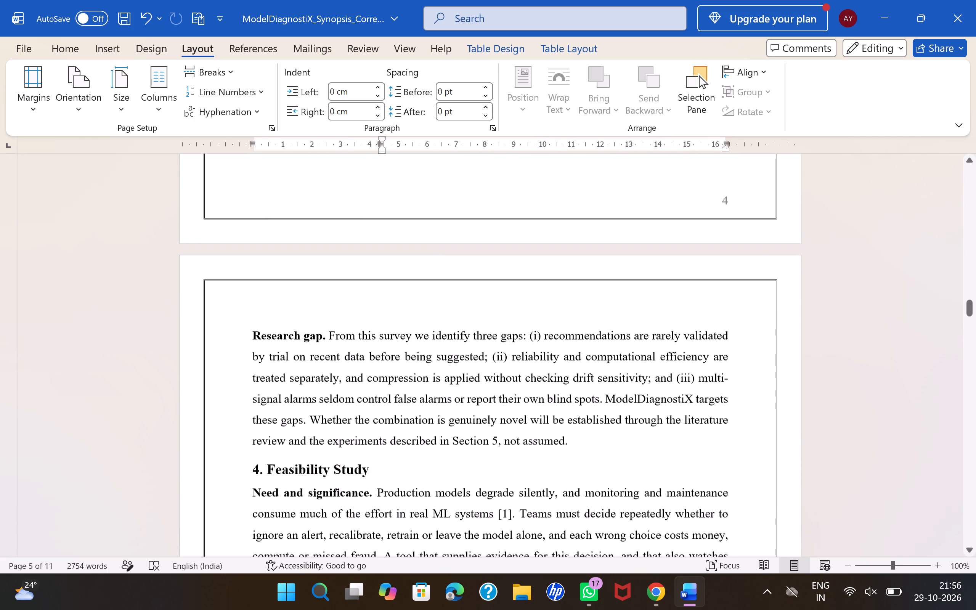
scroll(393, 360, up, 14)
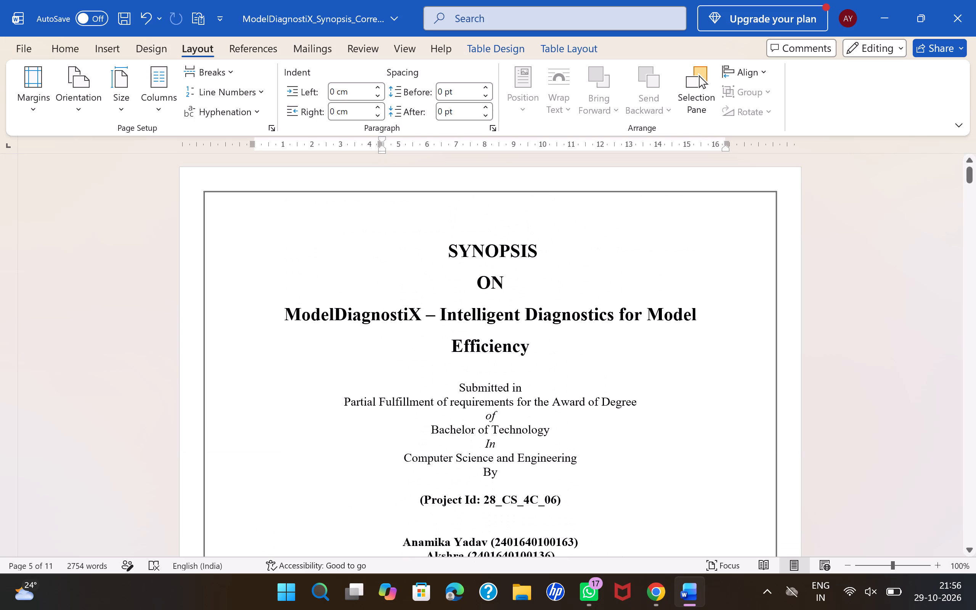
scroll(427, 375, down, 2)
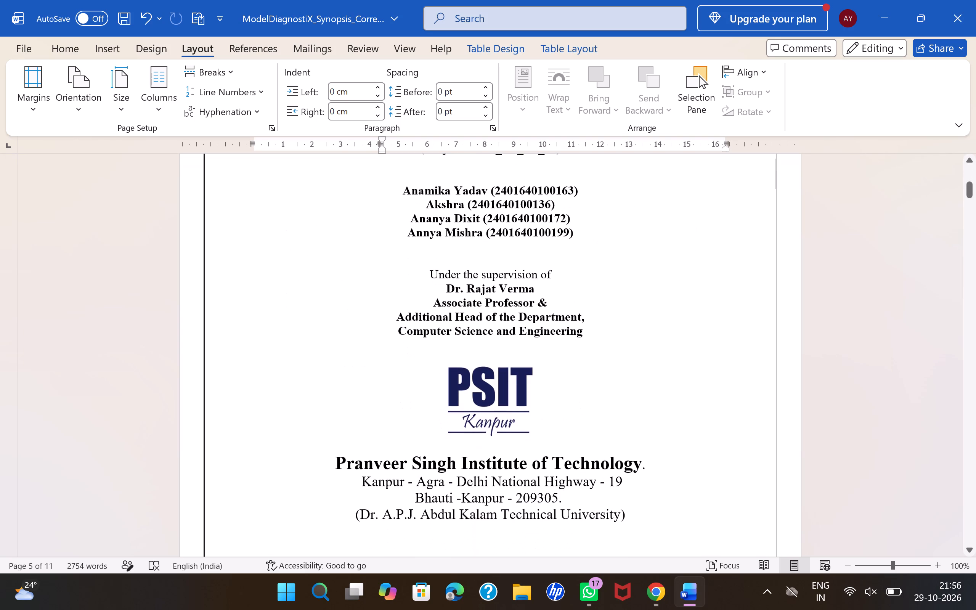
scroll(427, 375, down, 1)
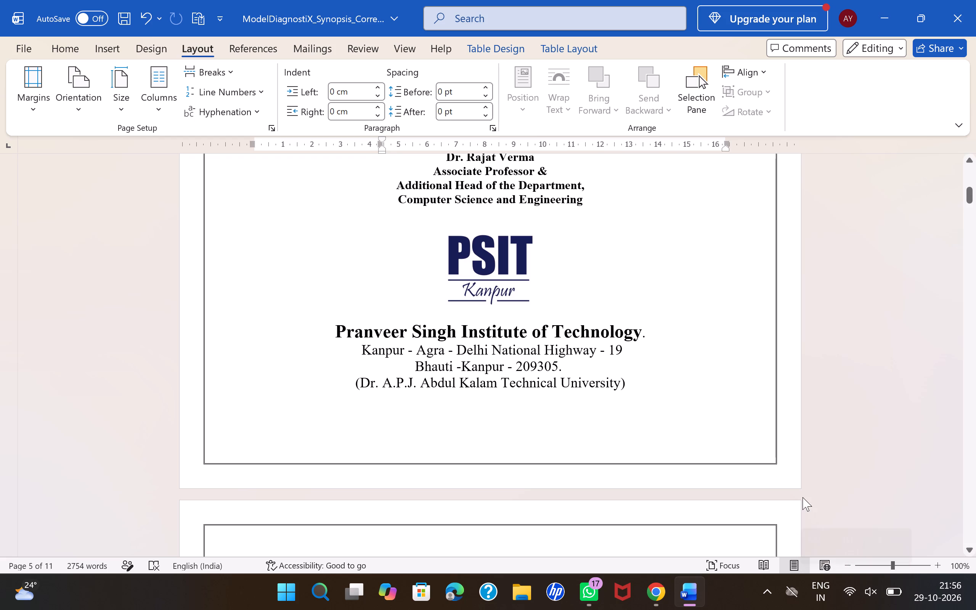
scroll(674, 446, up, 1)
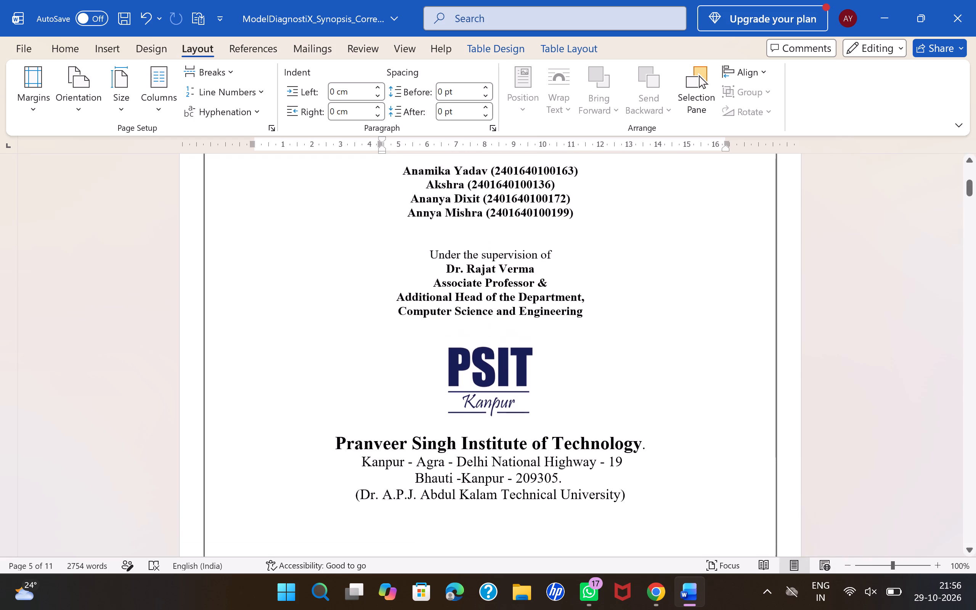
scroll(674, 446, up, 3)
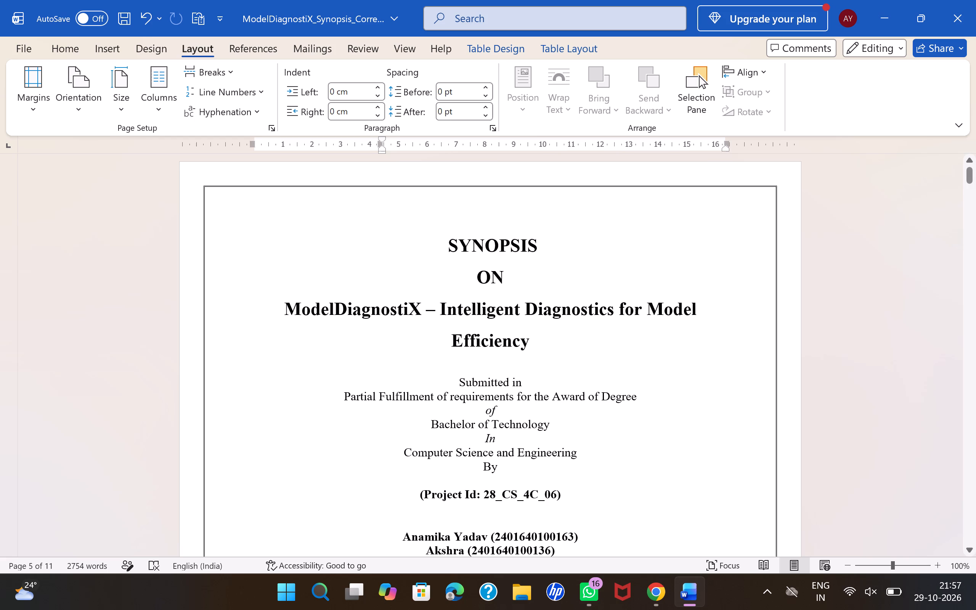
Review the body from the problem statement to the feasibility study, checking objectives, literature survey citations and Table 1's layout.
scroll(567, 457, down, 9)
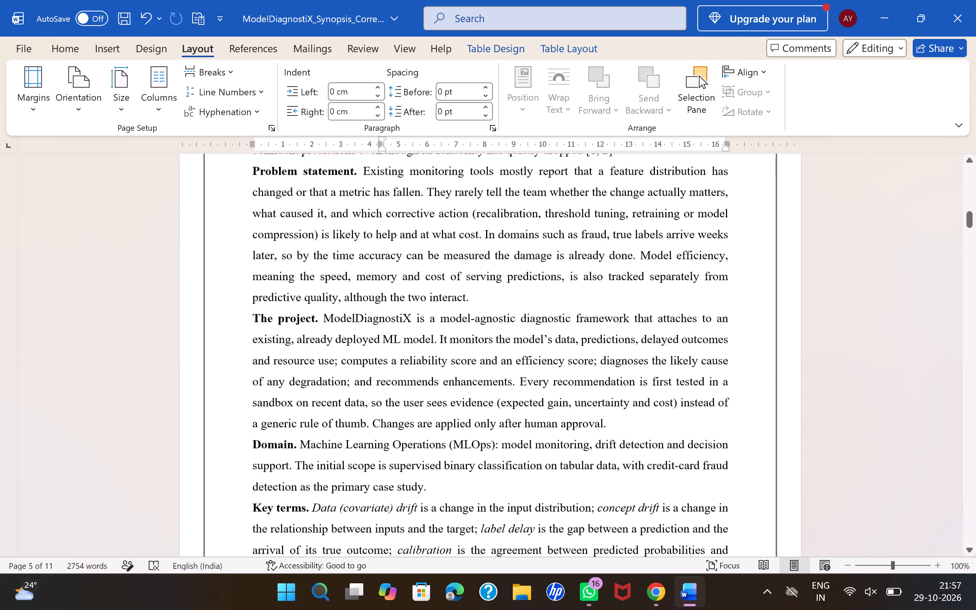
scroll(567, 457, down, 4)
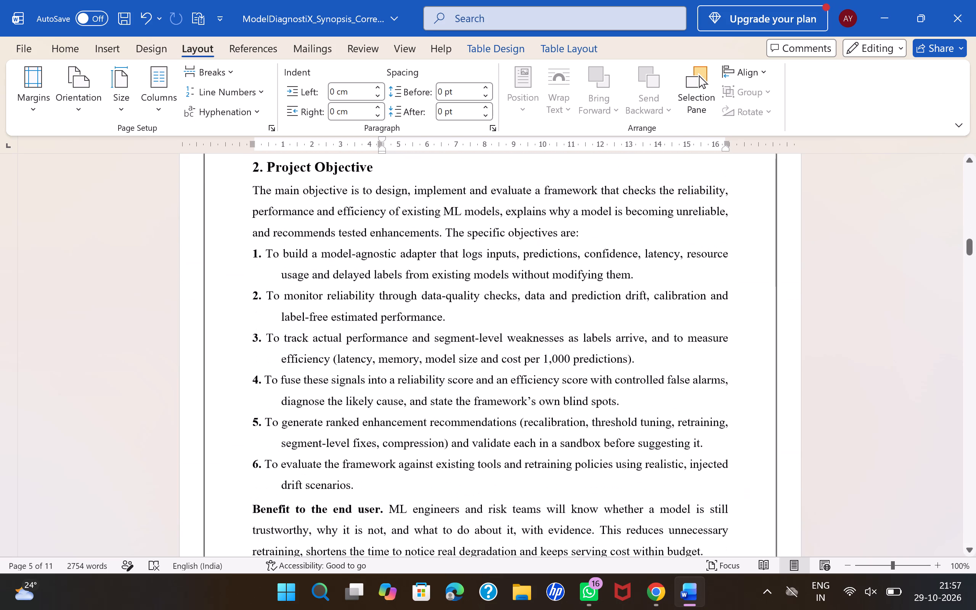
scroll(567, 457, down, 1)
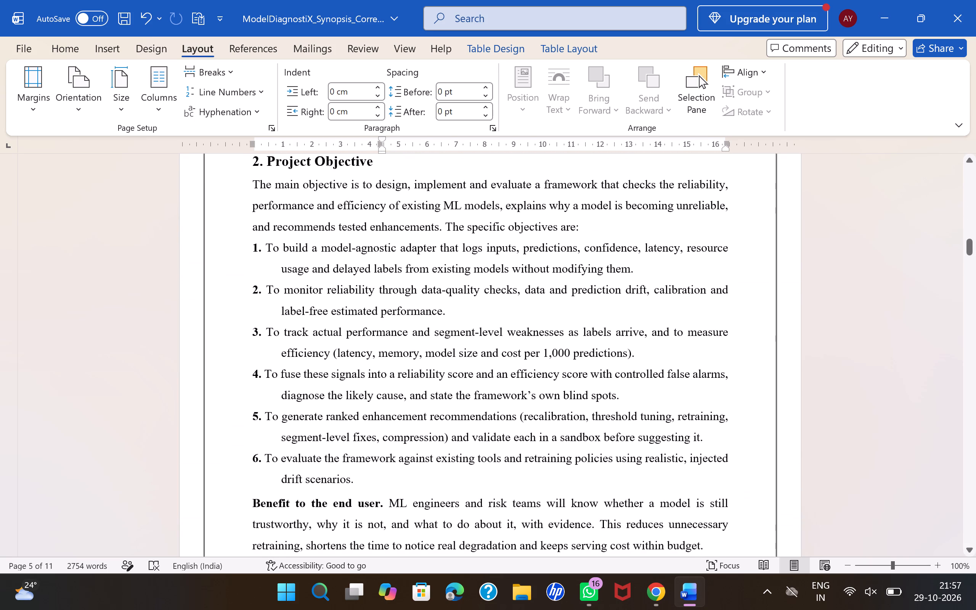
scroll(567, 457, down, 3)
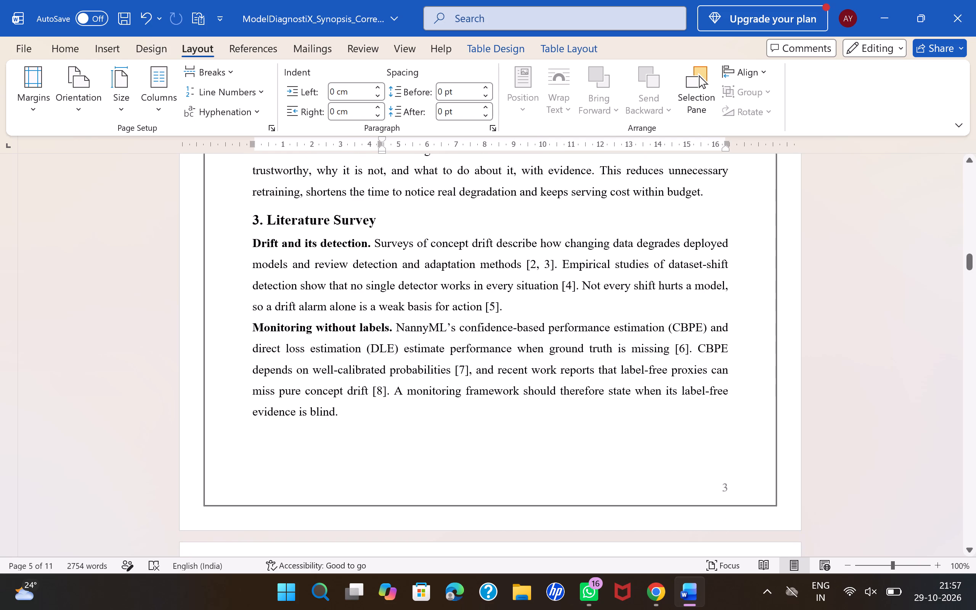
scroll(567, 457, down, 2)
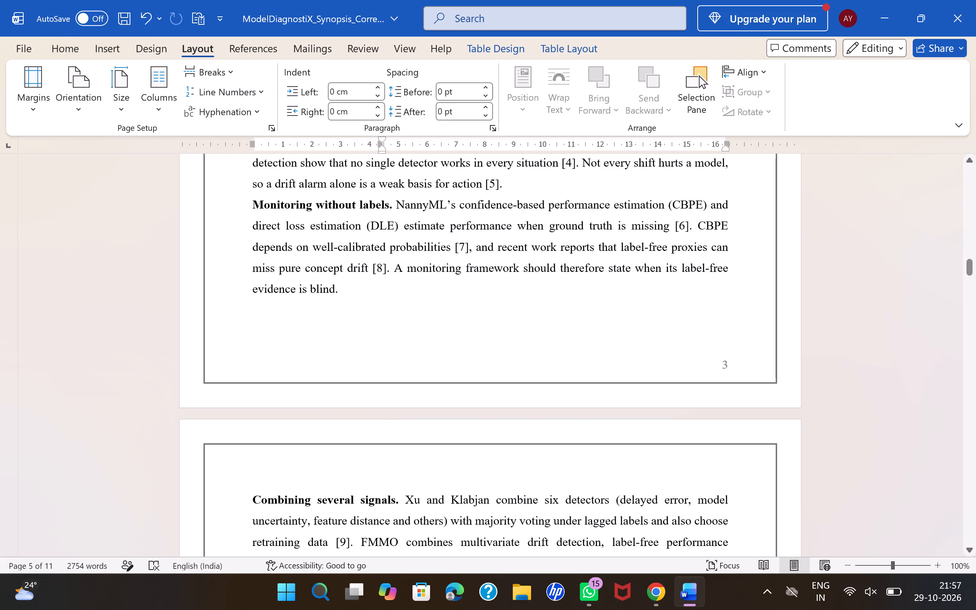
scroll(535, 430, down, 2)
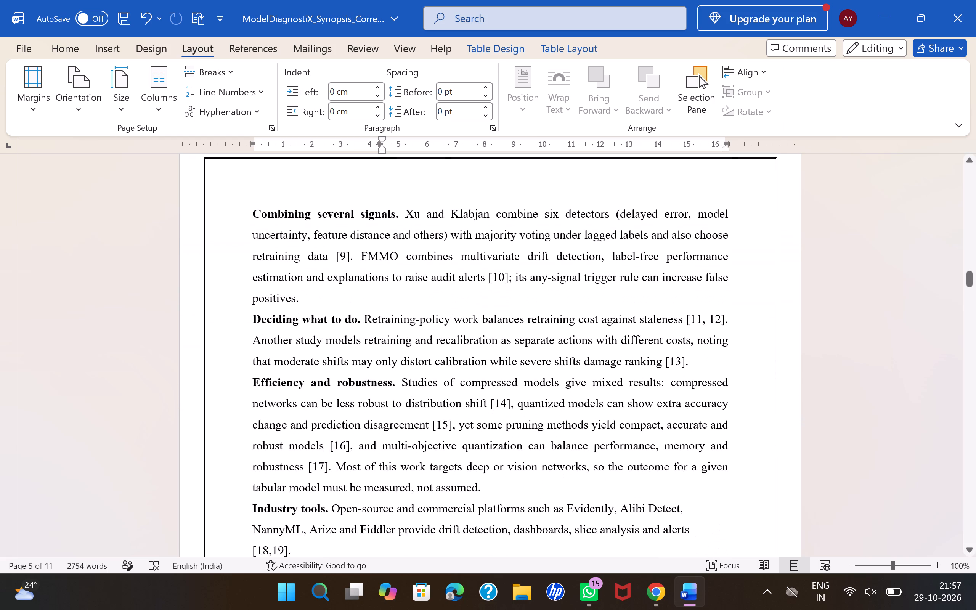
scroll(535, 430, down, 1)
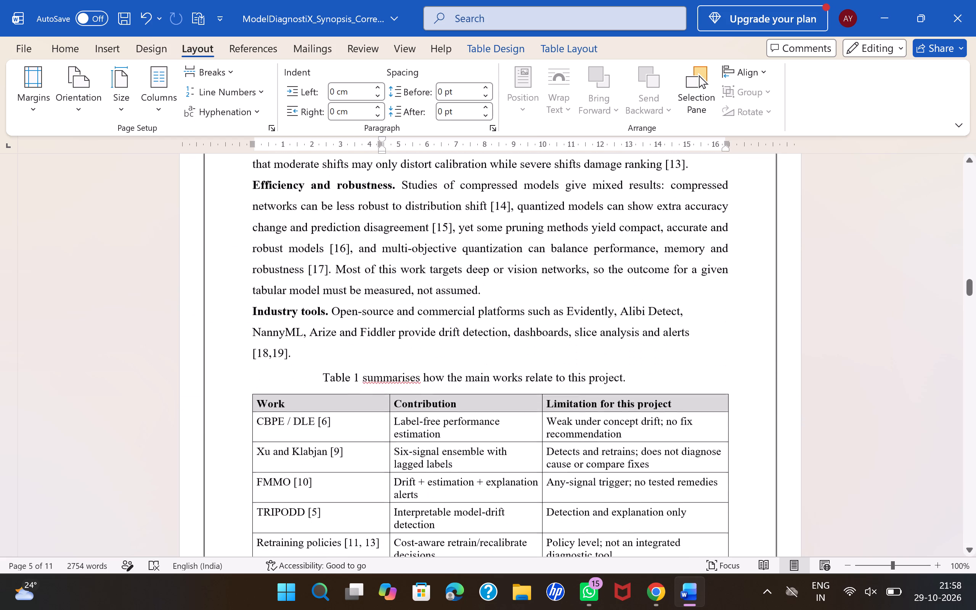
scroll(535, 430, down, 1)
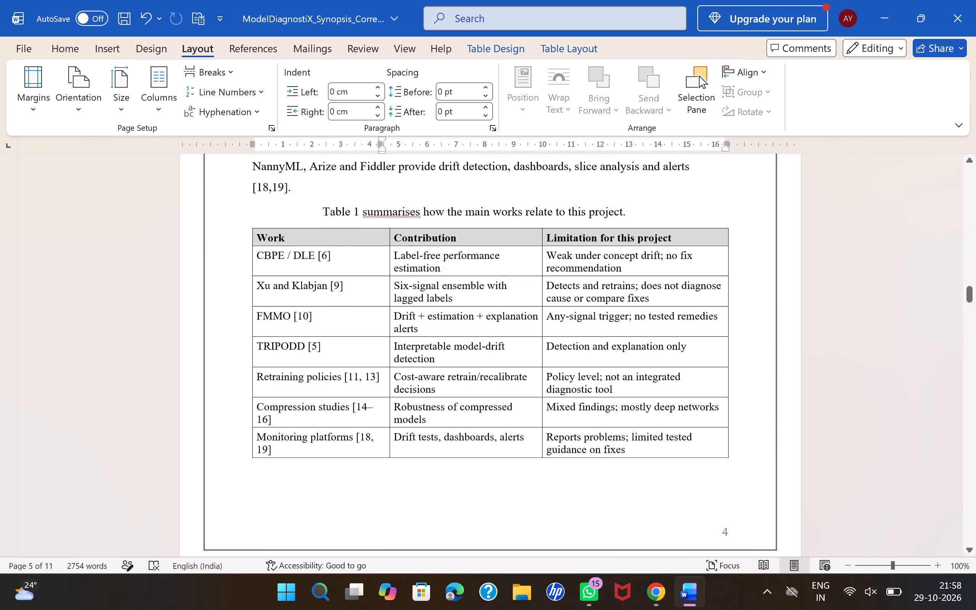
scroll(424, 389, down, 5)
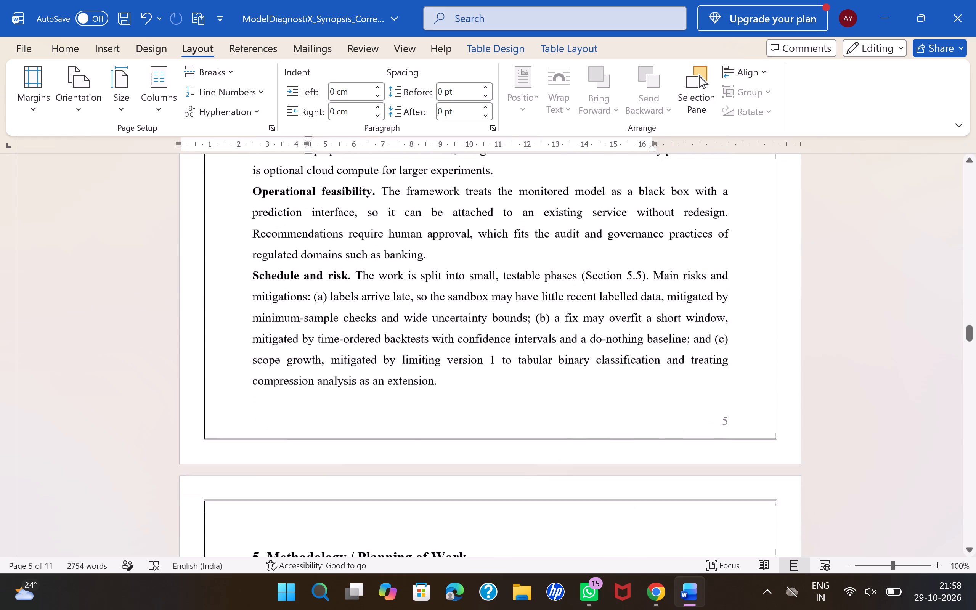
scroll(424, 389, up, 5)
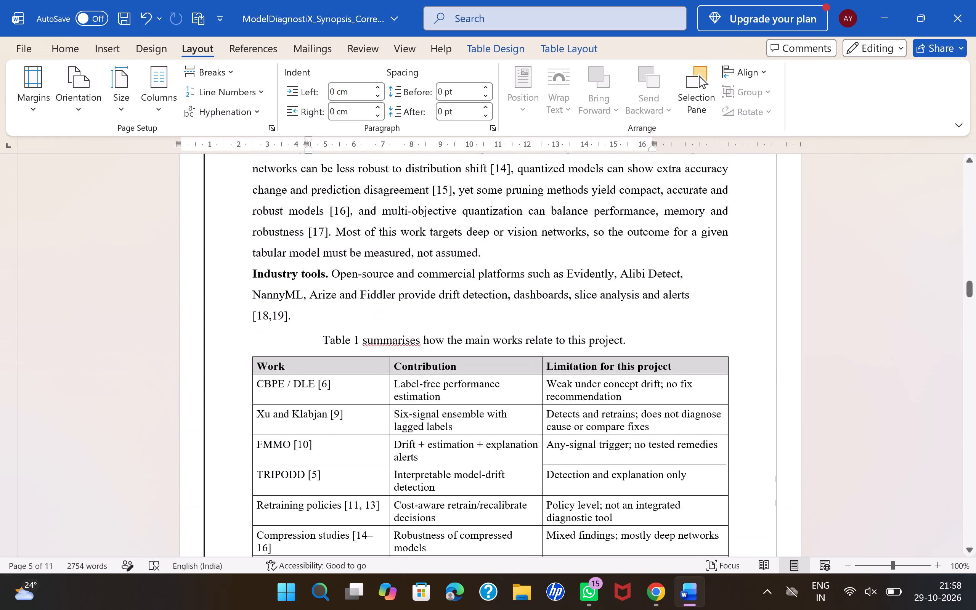
scroll(424, 389, up, 1)
scroll(424, 389, down, 1)
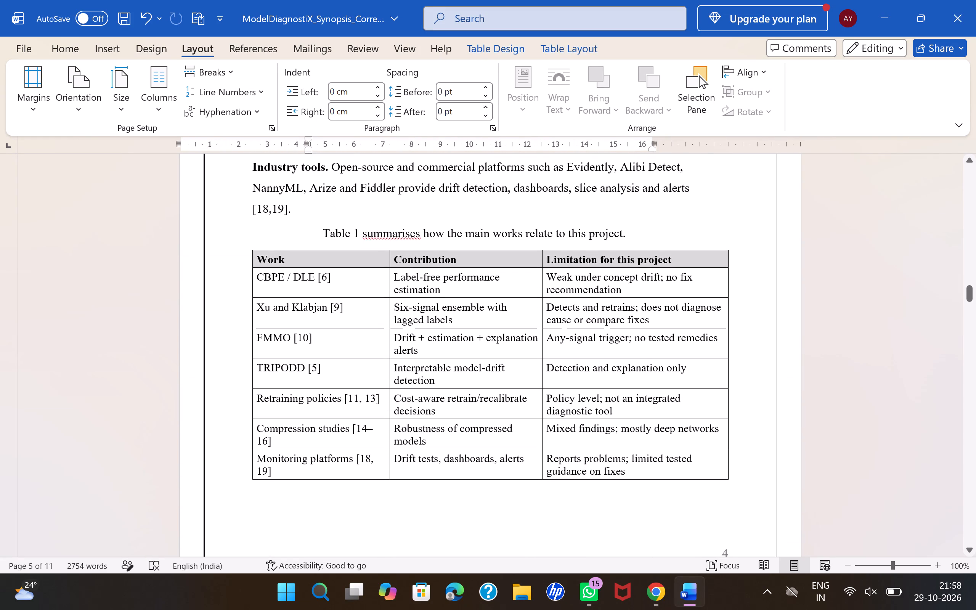
scroll(424, 389, down, 4)
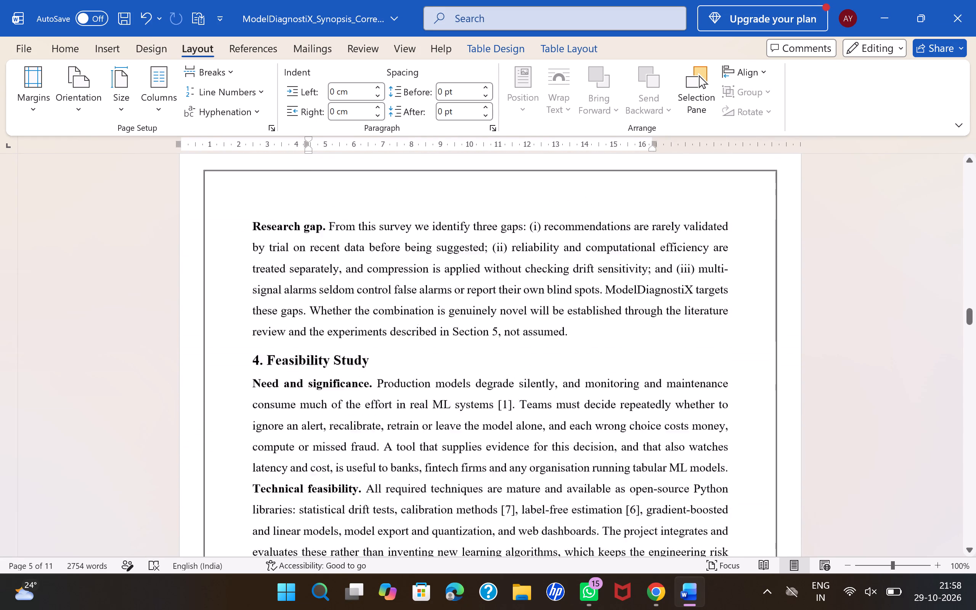
Indent the line "Table 2 gives the planned mapping from diagnosis to candidate action and validation test." with four leading spaces.
scroll(424, 389, down, 10)
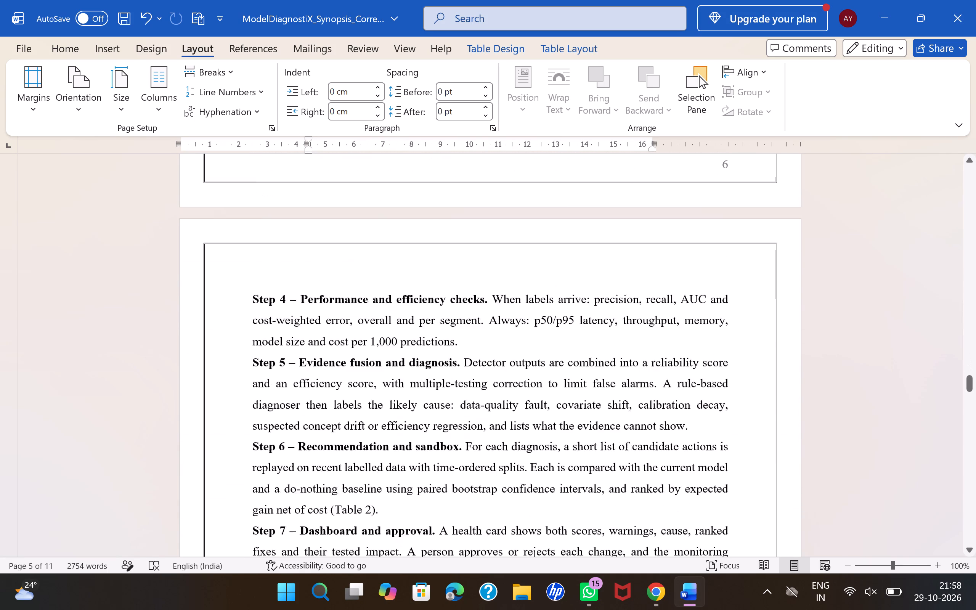
scroll(424, 389, down, 2)
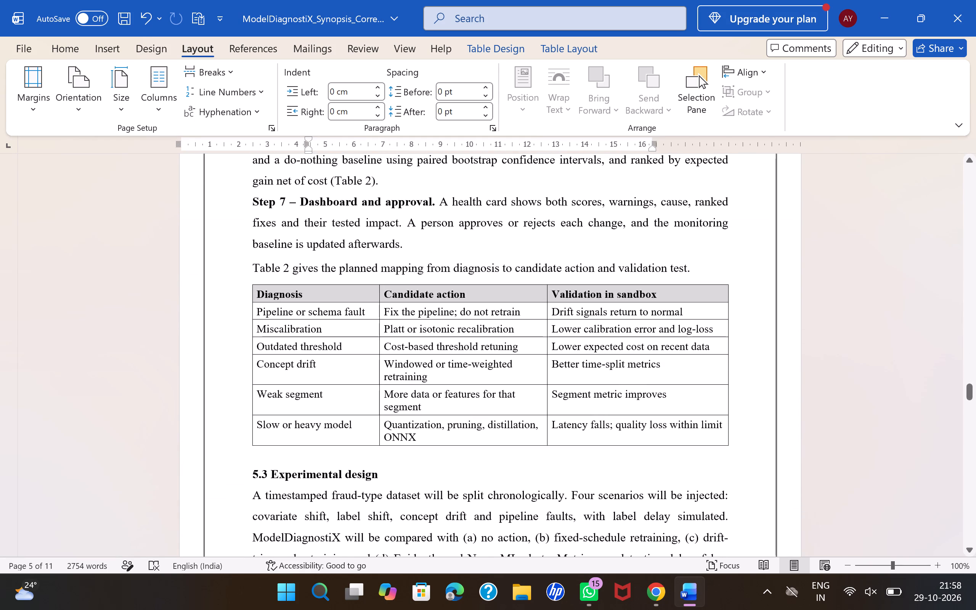
click(254, 270)
key(space)
key(space)
key(space)
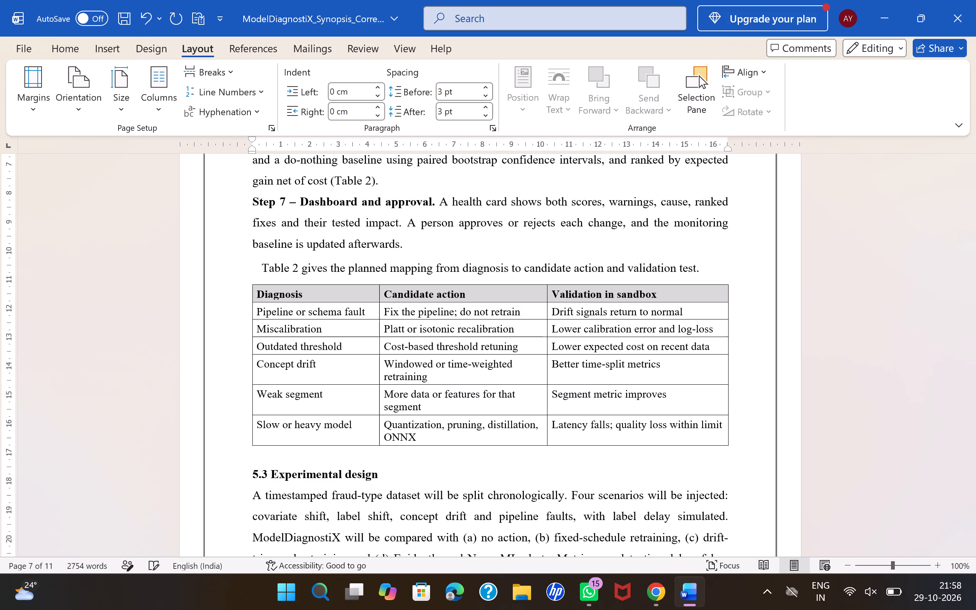
key(space)
Indent the "Specification" header in the 6.1 Hardware Requirements table with 14 leading spaces.
scroll(359, 383, down, 1)
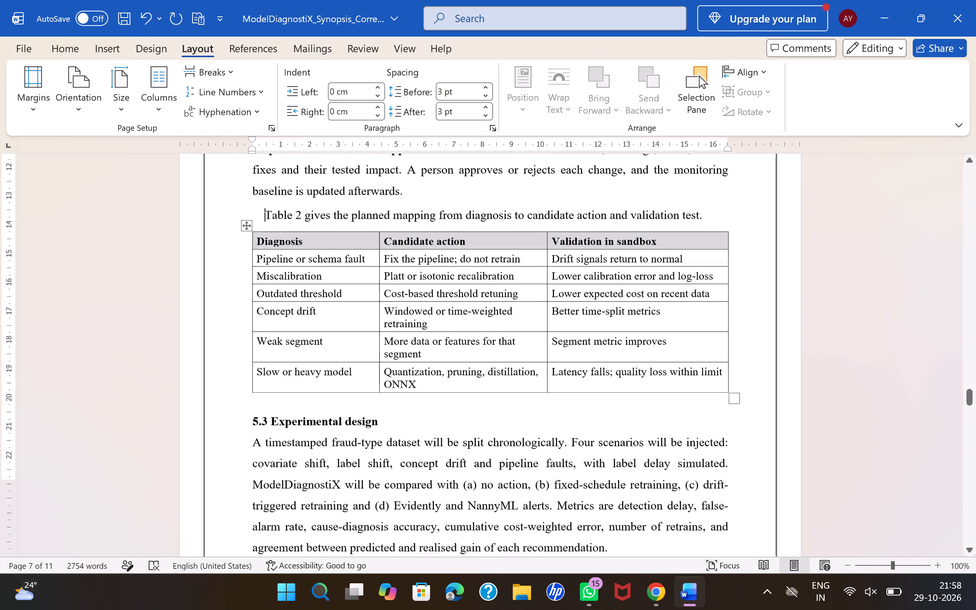
scroll(359, 383, down, 3)
scroll(359, 383, up, 1)
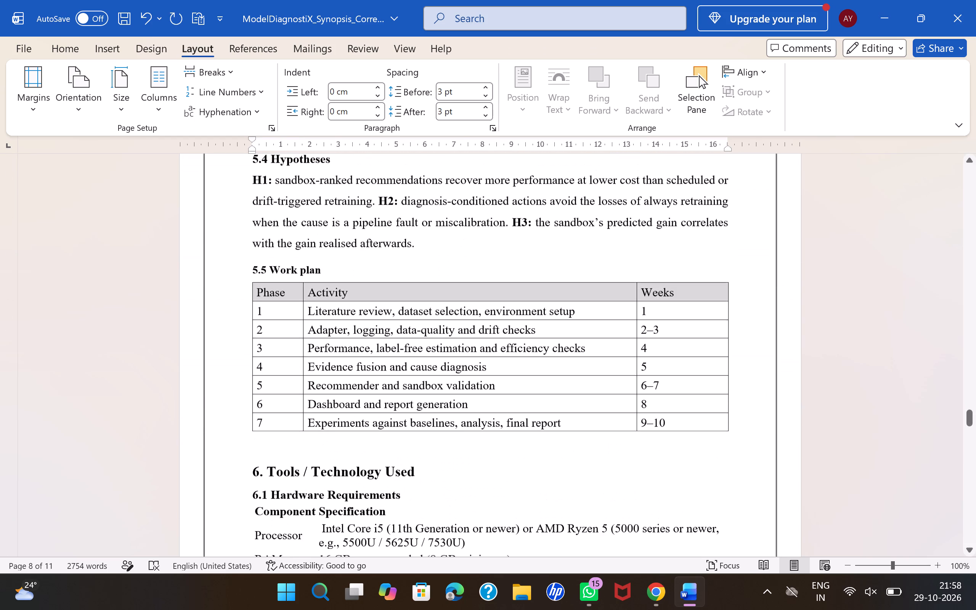
scroll(359, 383, up, 1)
scroll(359, 383, down, 2)
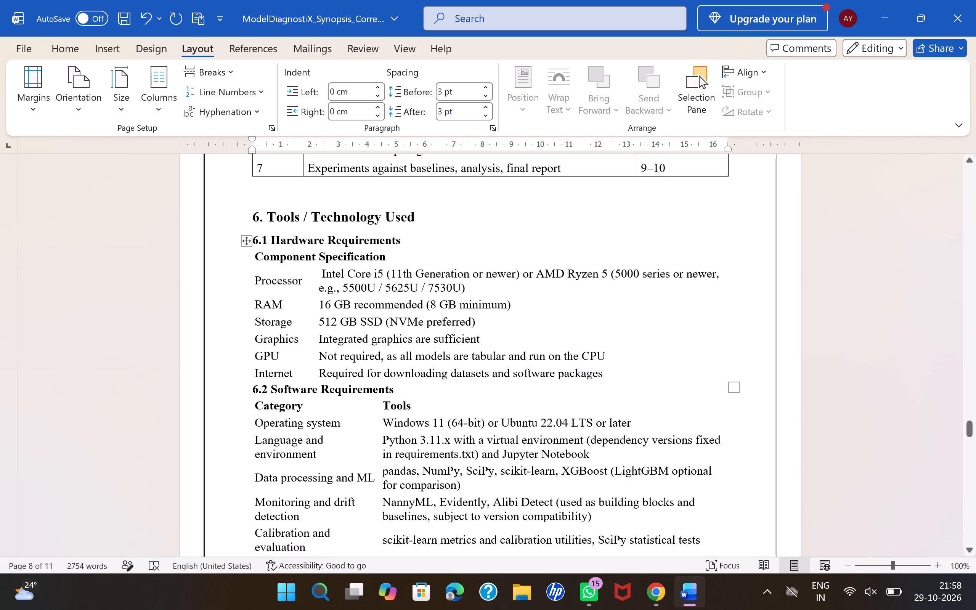
drag(256, 253, 540, 313)
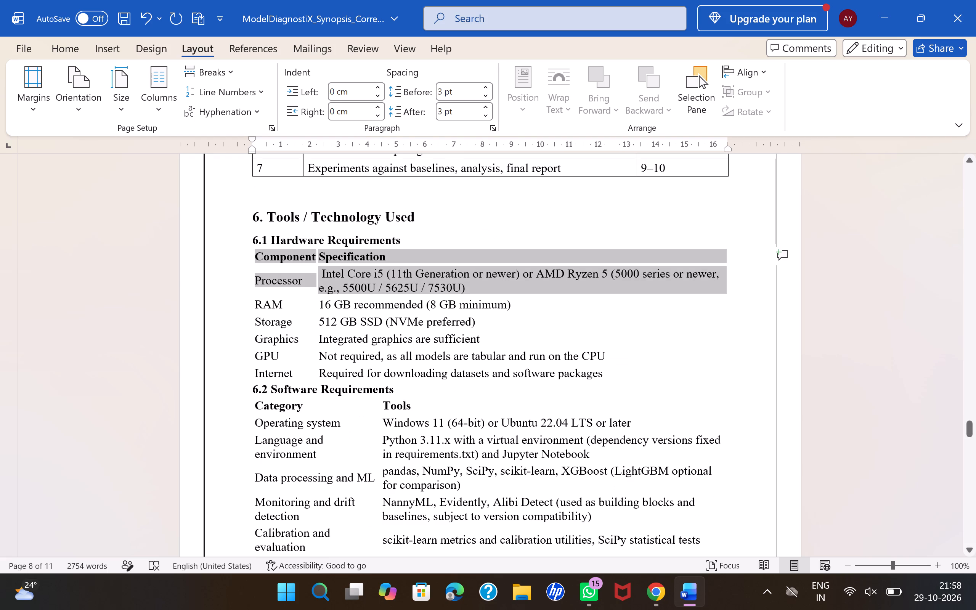
drag(540, 313, 611, 382)
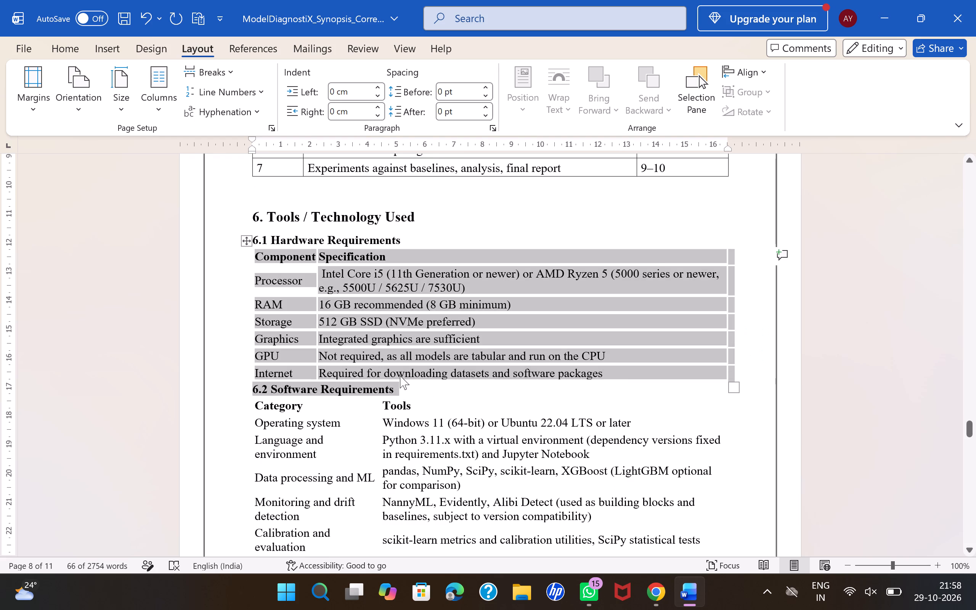
click(400, 376)
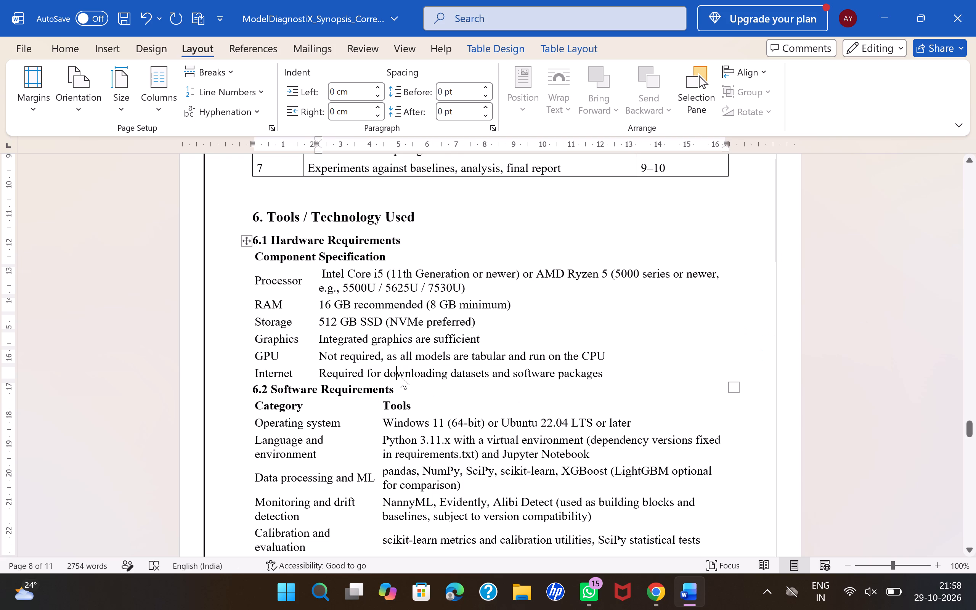
click(320, 255)
key(space)
key(space)
key(space)
key(space)
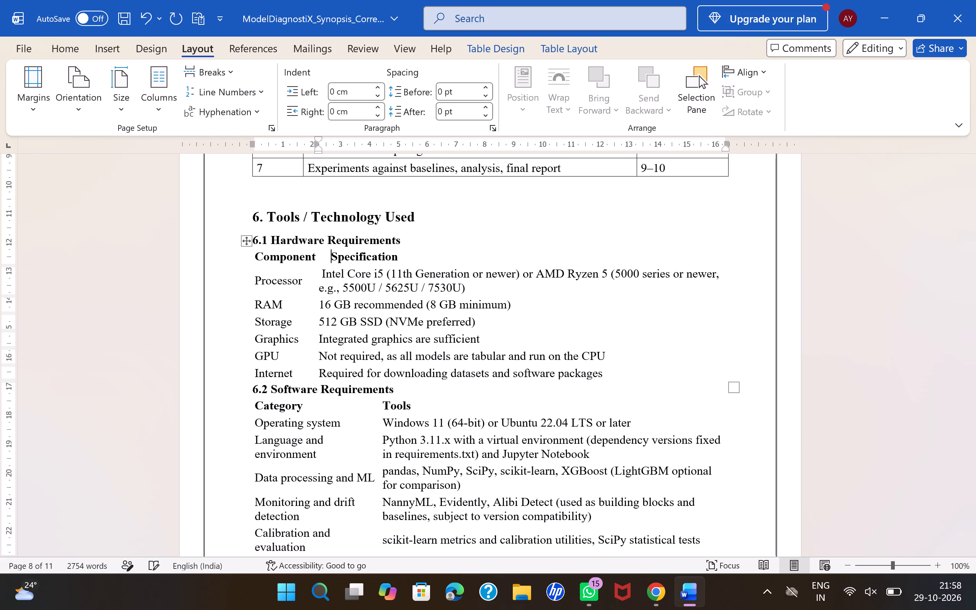
key(space)
key(space)
key(space)
key(space)
key(space)
key(space)
key(space)
key(space)
key(space)
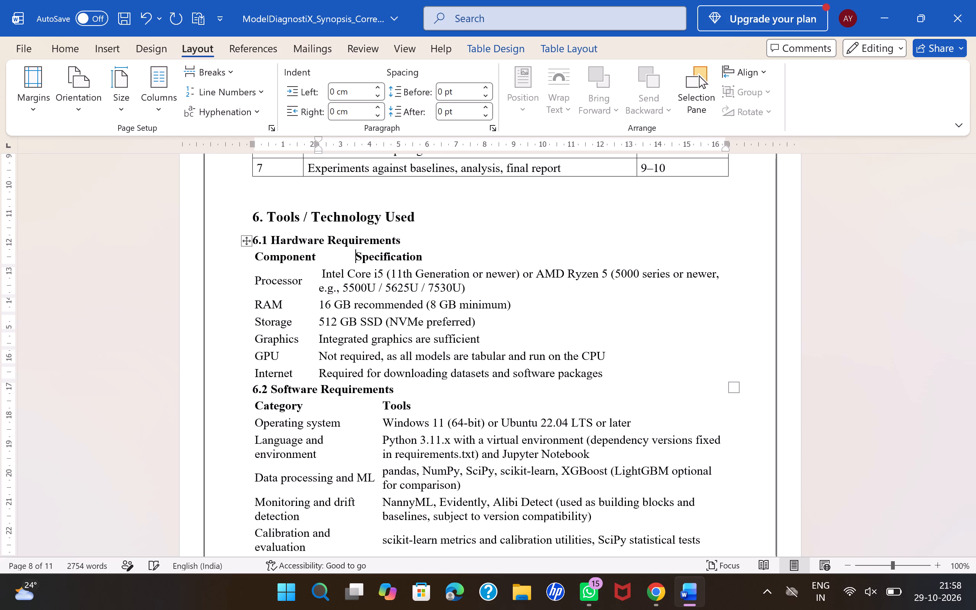
key(space)
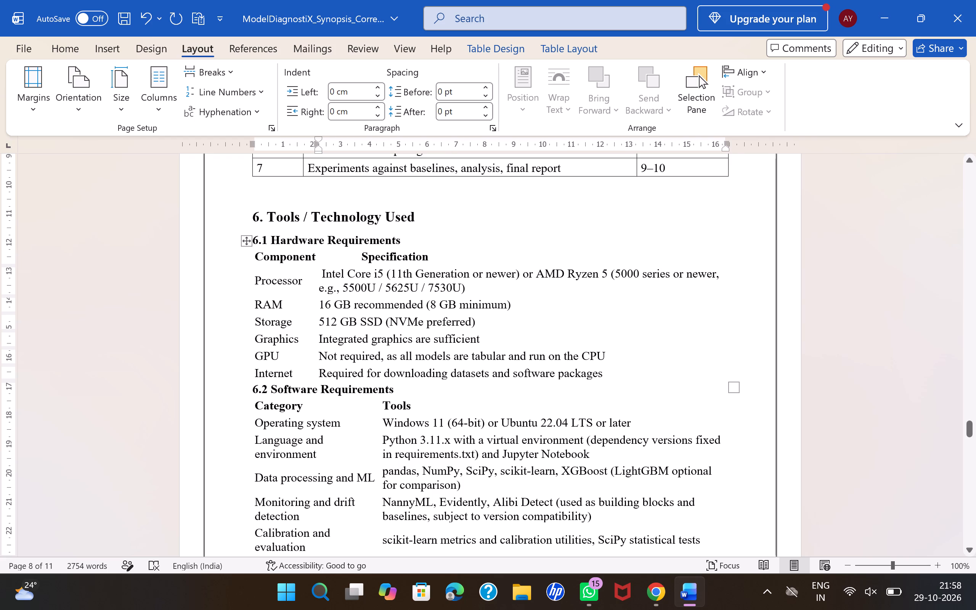
Add 13 leading spaces before "Intel Core i5" in the Processor row to line it up with the Specification header.
click(321, 273)
key(space)
key(space)
key(space)
key(space)
key(space)
key(space)
key(space)
key(space)
key(space)
key(space)
key(space)
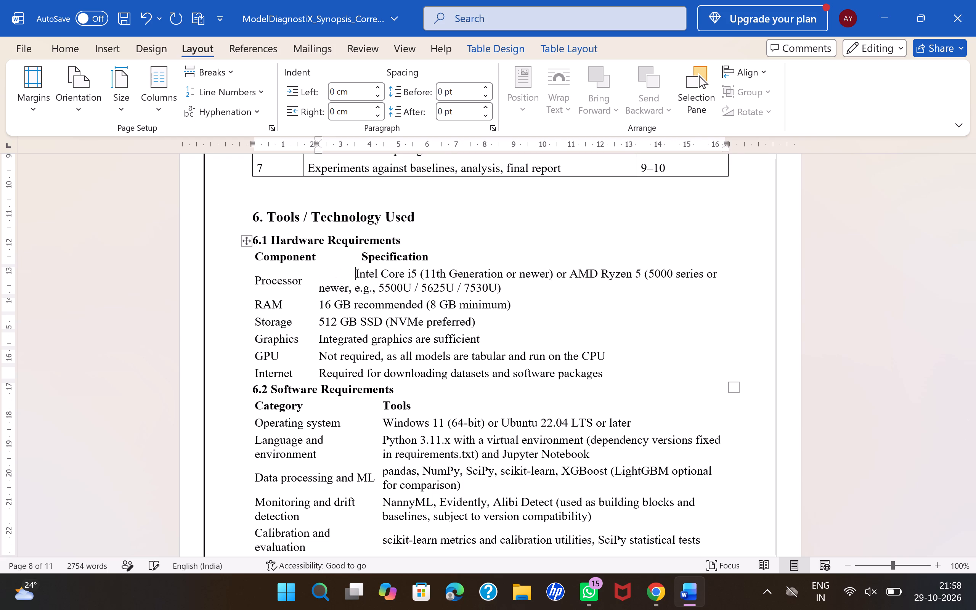
key(space)
key(space)
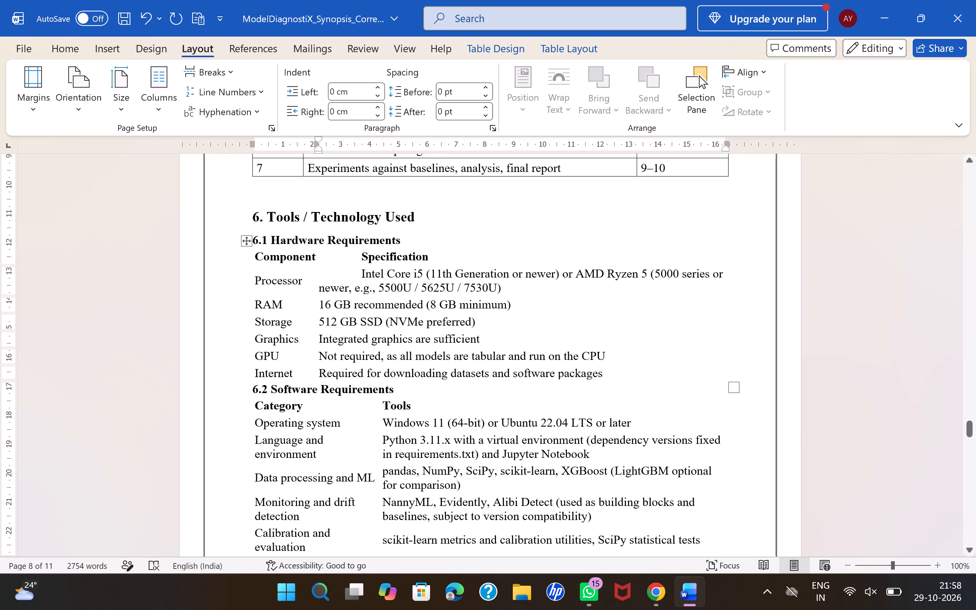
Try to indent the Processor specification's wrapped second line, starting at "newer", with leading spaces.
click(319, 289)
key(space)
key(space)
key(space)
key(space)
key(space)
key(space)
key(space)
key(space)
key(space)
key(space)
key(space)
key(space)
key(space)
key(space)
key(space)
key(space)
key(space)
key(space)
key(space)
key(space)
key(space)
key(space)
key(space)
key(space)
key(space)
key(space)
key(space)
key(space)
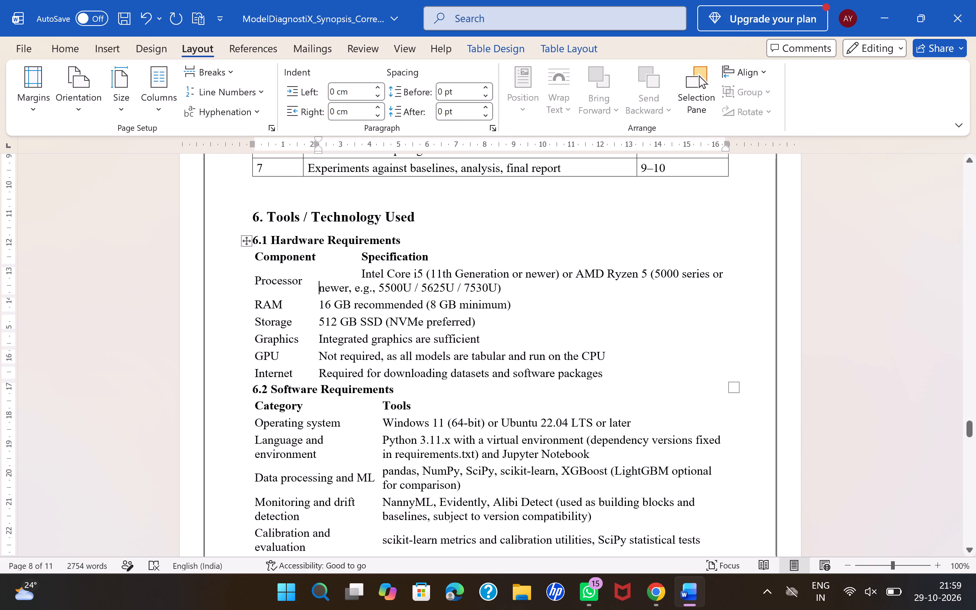
Replace the bracketed series and model text after "AMD Ryzen 5" in the Processor row with "(5625U)".
key(Right)
key(Right)
key(Right)
key(Right)
key(Right)
key(Right)
key(Right)
key(Right)
key(Right)
key(Right)
key(Right)
key(Right)
key(Right)
key(Right)
key(Right)
key(Right)
key(Right)
key(Right)
key(Right)
key(Right)
key(Left)
key(BackSpace)
key(BackSpace)
key(BackSpace)
key(BackSpace)
key(BackSpace)
key(BackSpace)
key(BackSpace)
key(BackSpace)
key(BackSpace)
key(BackSpace)
key(BackSpace)
key(BackSpace)
key(BackSpace)
key(BackSpace)
key(BackSpace)
key(BackSpace)
key(BackSpace)
key(BackSpace)
key(BackSpace)
key(BackSpace)
key(BackSpace)
key(BackSpace)
key(BackSpace)
key(BackSpace)
key(BackSpace)
key(BackSpace)
key(BackSpace)
key(BackSpace)
key(BackSpace)
key(BackSpace)
key(BackSpace)
key(BackSpace)
key(BackSpace)
key(BackSpace)
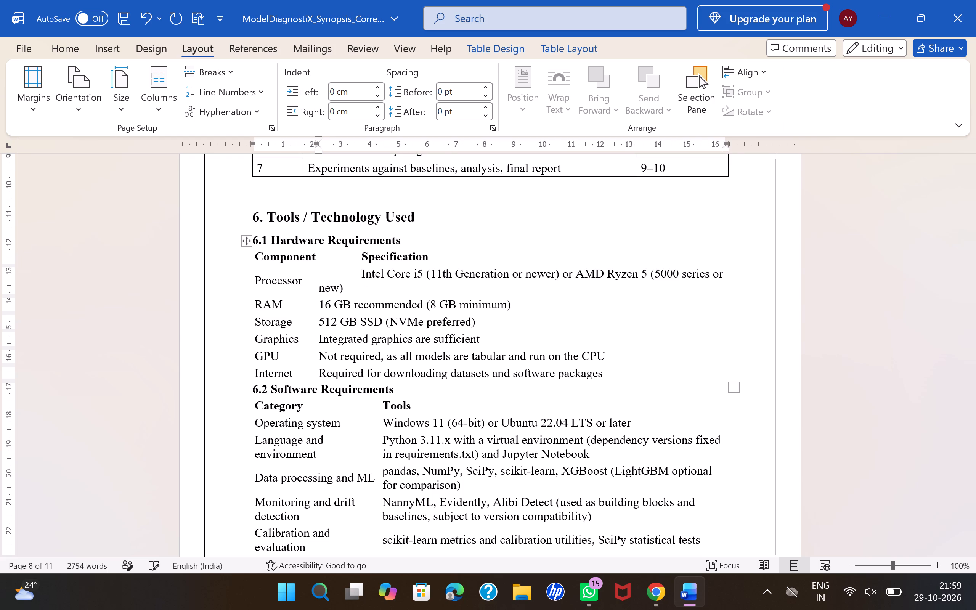
key(BackSpace)
key(BackSpace)
key(BackSpace)
key(BackSpace)
key(BackSpace)
key(BackSpace)
key(BackSpace)
key(BackSpace)
key(BackSpace)
key(BackSpace)
key(BackSpace)
key(BackSpace)
key(BackSpace)
key(BackSpace)
key(BackSpace)
key(BackSpace)
key(BackSpace)
key(BackSpace)
key(BackSpace)
key(BackSpace)
key(BackSpace)
key(Right)
key(BackSpace)
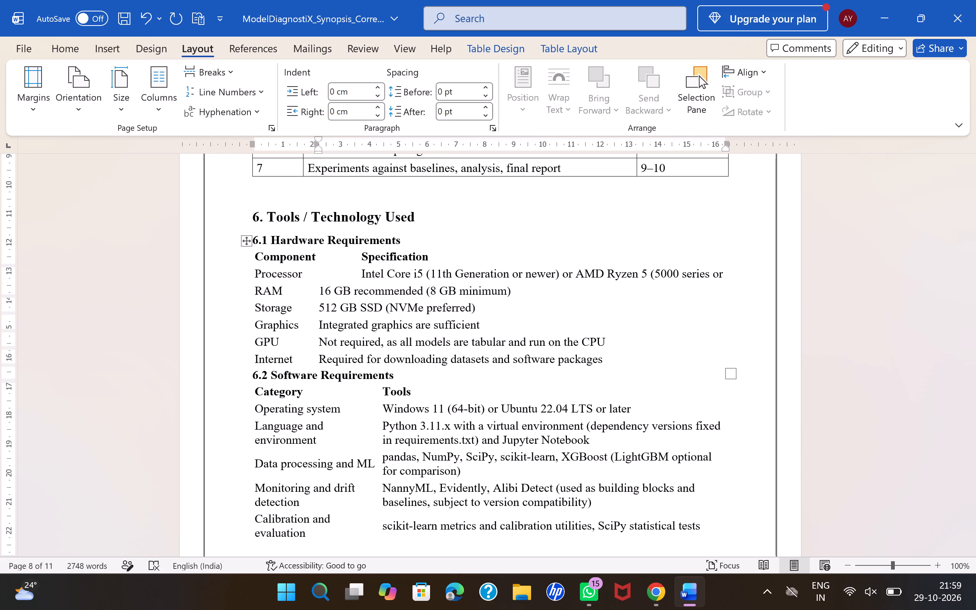
key(BackSpace)
key(BackSpace)
key(BackSpace)
key(BackSpace)
key(BackSpace)
key(BackSpace)
key(BackSpace)
key(BackSpace)
key(BackSpace)
key(BackSpace)
key(BackSpace)
key(BackSpace)
key(BackSpace)
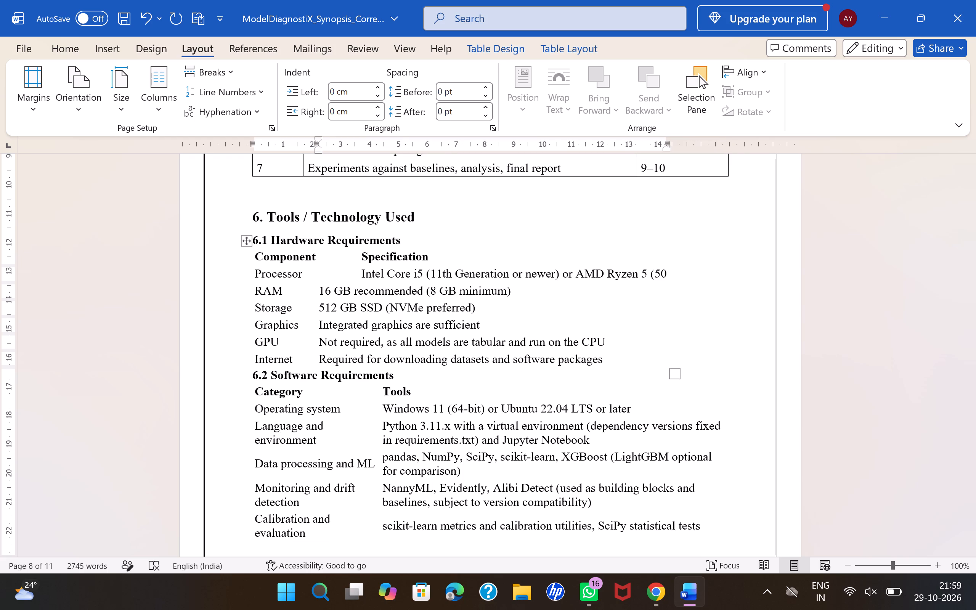
key(BackSpace)
text(625)
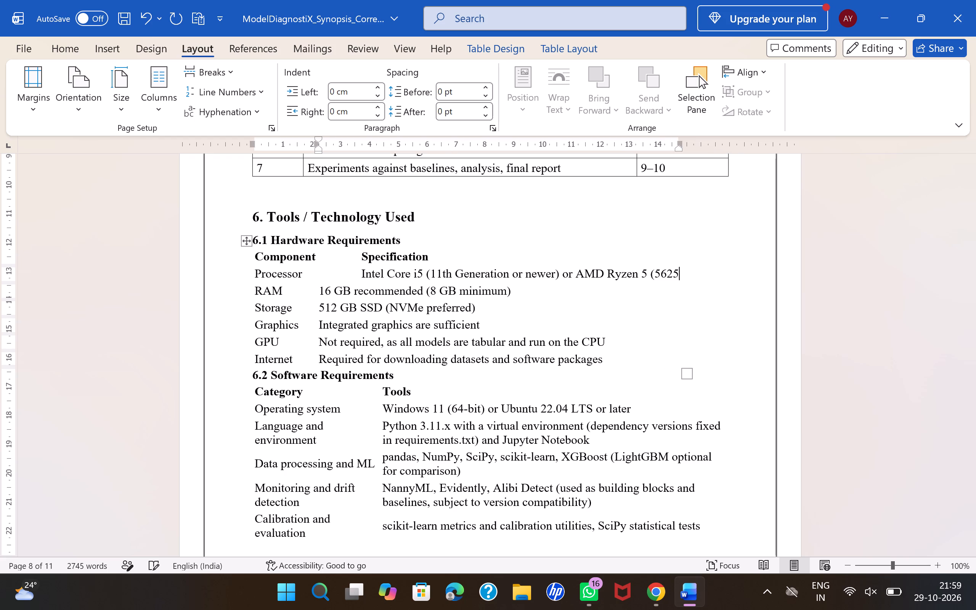
key(shift+u)
key(shift+parenright)
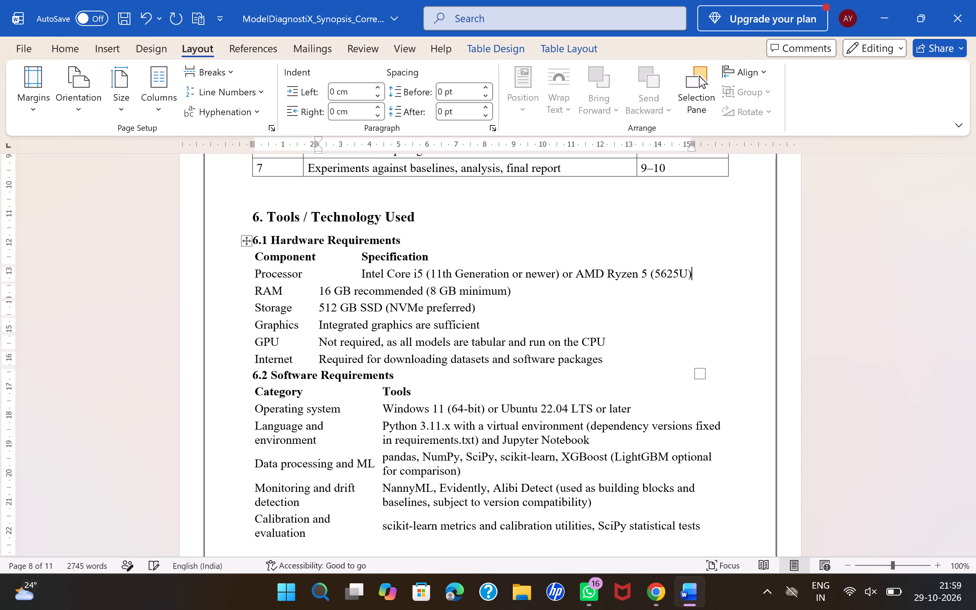
Add 13 leading spaces before "16 GB recommended" in the RAM row to indent it under the Specification header.
click(323, 290)
key(Left)
key(space)
key(space)
key(space)
key(space)
key(space)
key(space)
key(space)
key(space)
key(space)
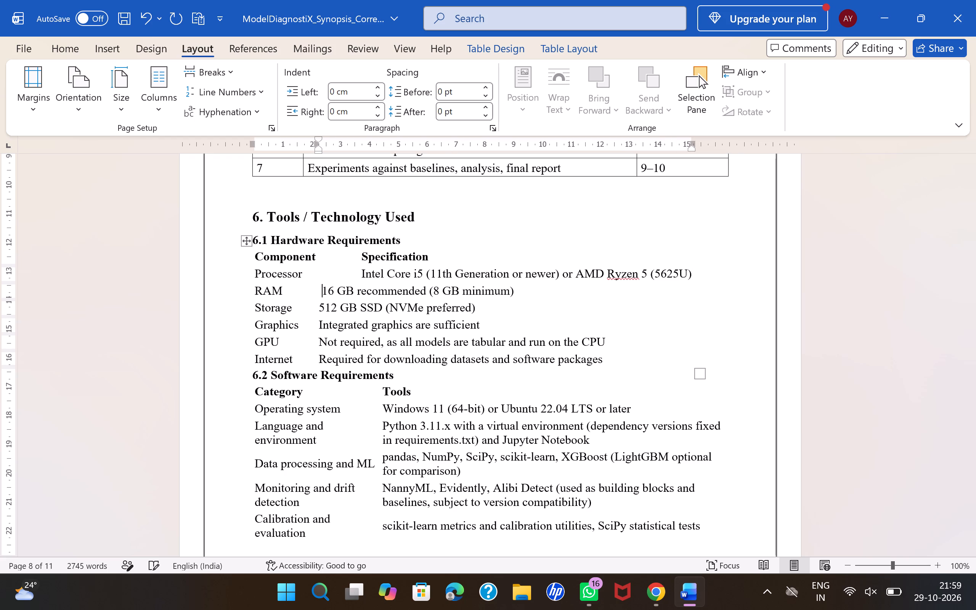
key(space)
key(space)
key(space)
key(space)
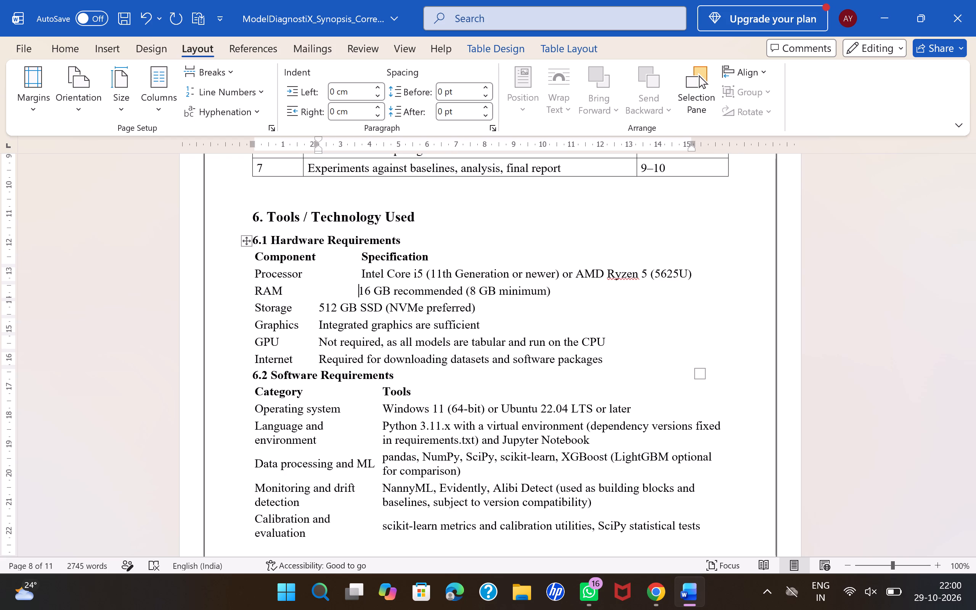
Add 13 leading spaces before "512 GB SSD" in the Storage row to line it up with the RAM specification.
click(320, 307)
key(space)
key(space)
key(space)
key(space)
key(space)
key(space)
key(space)
key(space)
key(space)
key(space)
key(space)
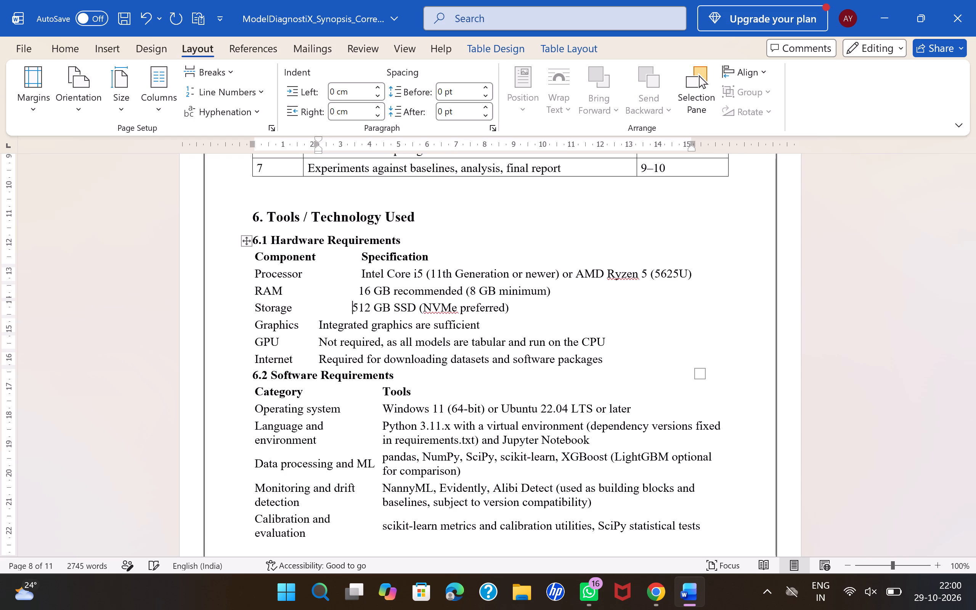
key(space)
key(space)
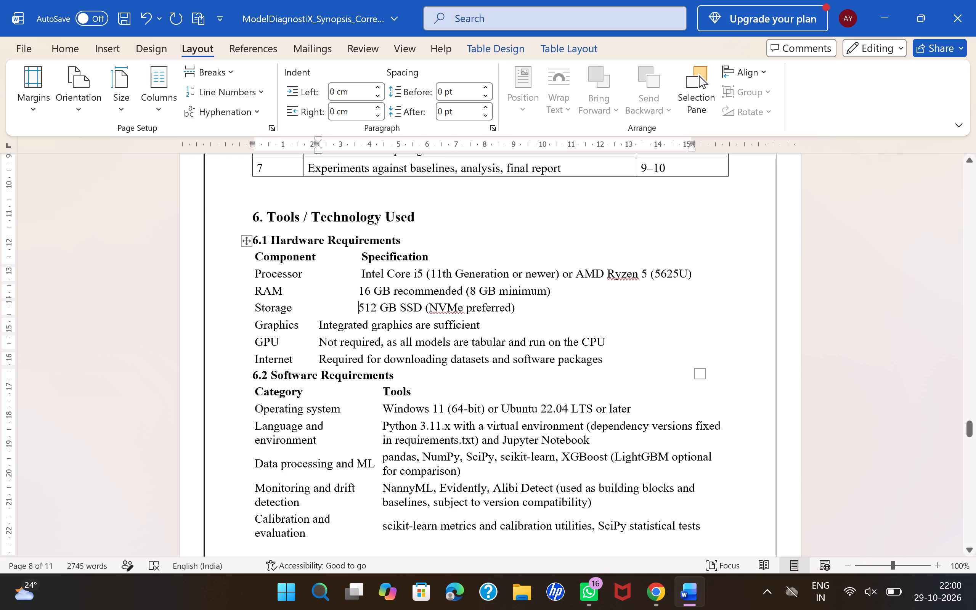
key(BackSpace)
key(space)
Delete the word "preferred" from the Storage specification so that it reads "512 GB SSD (NVMe)".
key(Right)
key(Right)
key(Right)
key(Right)
key(Right)
key(Right)
key(Right)
key(Right)
key(Right)
key(Right)
key(Right)
key(Right)
key(Right)
key(Right)
key(Right)
key(Right)
key(Right)
key(Right)
key(Right)
key(Right)
key(Right)
key(Right)
key(Right)
key(BackSpace)
key(BackSpace)
key(BackSpace)
key(BackSpace)
key(BackSpace)
key(BackSpace)
key(BackSpace)
key(BackSpace)
key(BackSpace)
key(BackSpace)
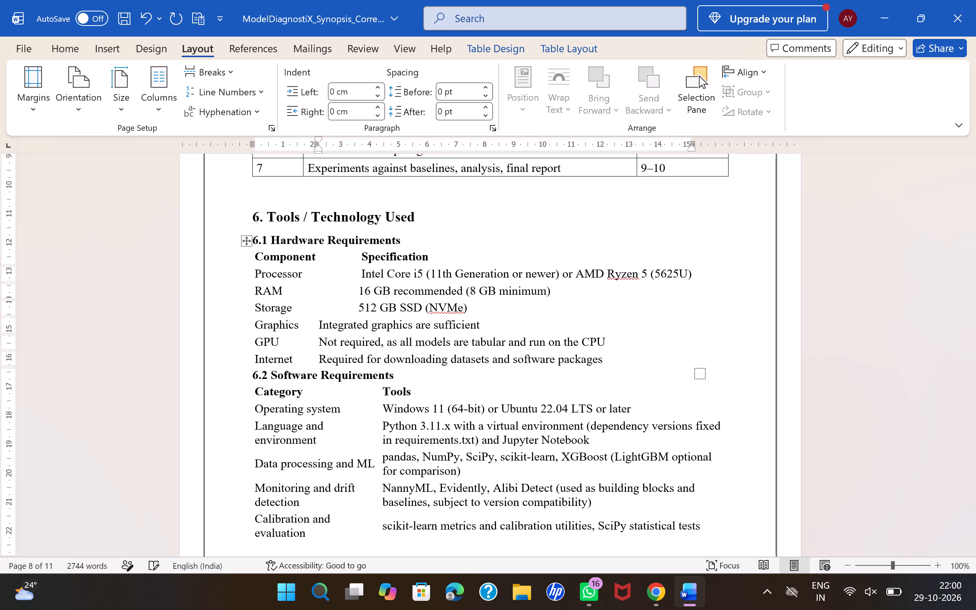
Add 13 leading spaces before "Integrated graphics are sufficient" in the Graphics row to line it up with the Storage specification.
click(316, 326)
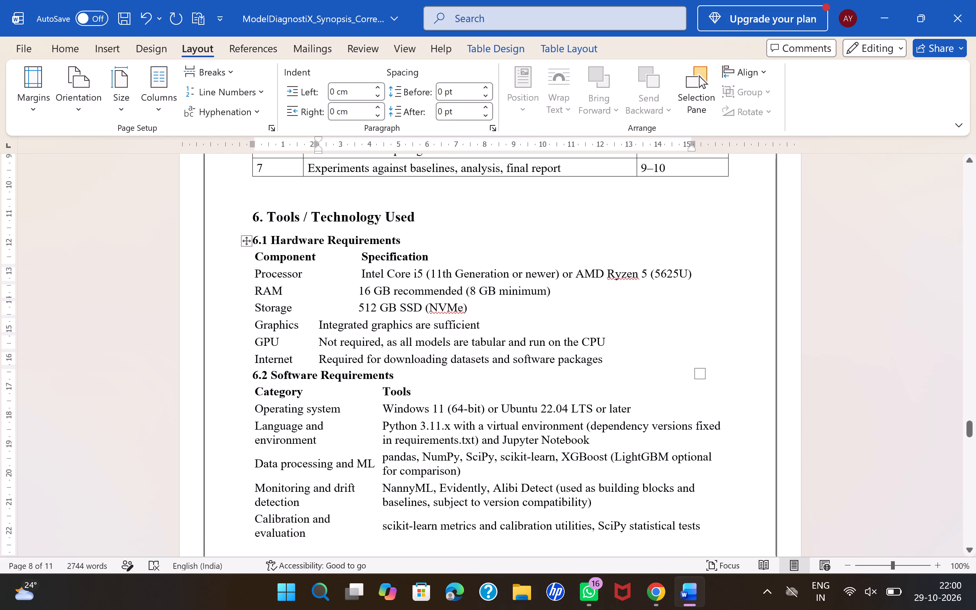
click(321, 324)
key(space)
key(space)
key(space)
key(space)
key(space)
key(space)
key(space)
key(space)
key(space)
key(space)
key(space)
key(space)
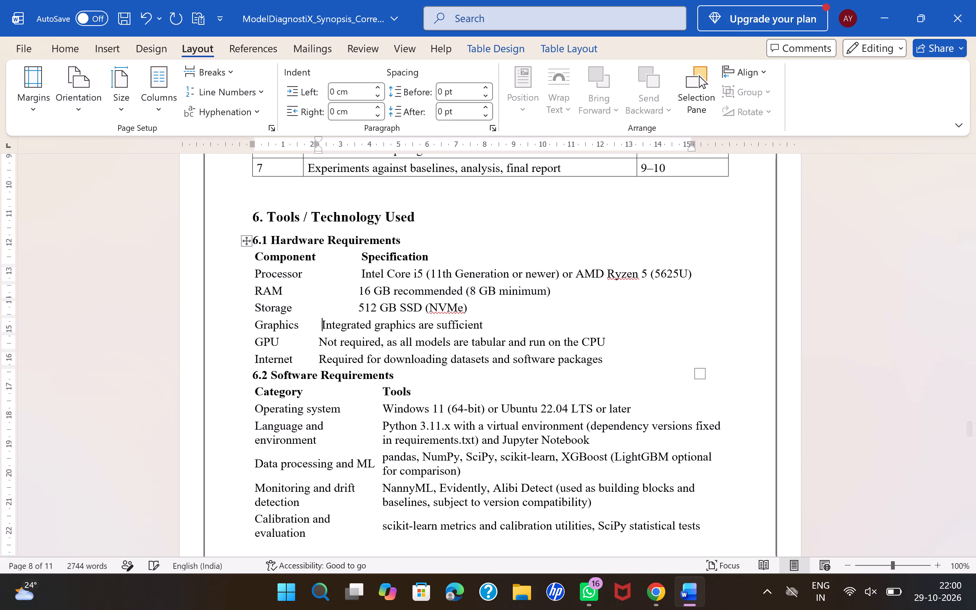
key(space)
Add 13 leading spaces before "Not required" in the GPU row to line it up with the Graphics specification.
key(Down)
key(Left)
key(Left)
key(Left)
key(Left)
key(Left)
key(Left)
key(Left)
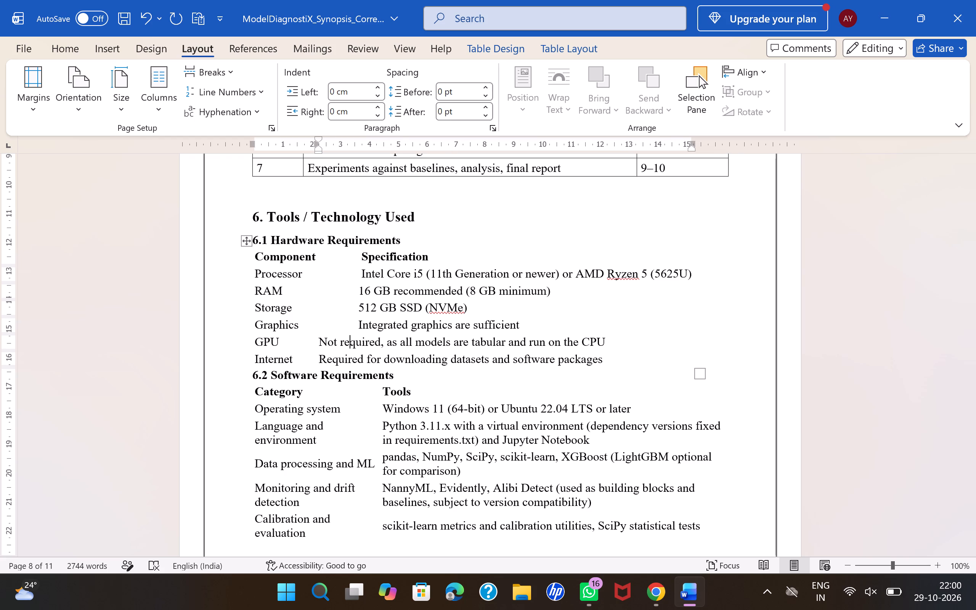
key(space)
key(space)
key(space)
key(space)
key(space)
key(space)
key(space)
key(space)
key(space)
key(space)
key(space)
key(space)
key(space)
key(space)
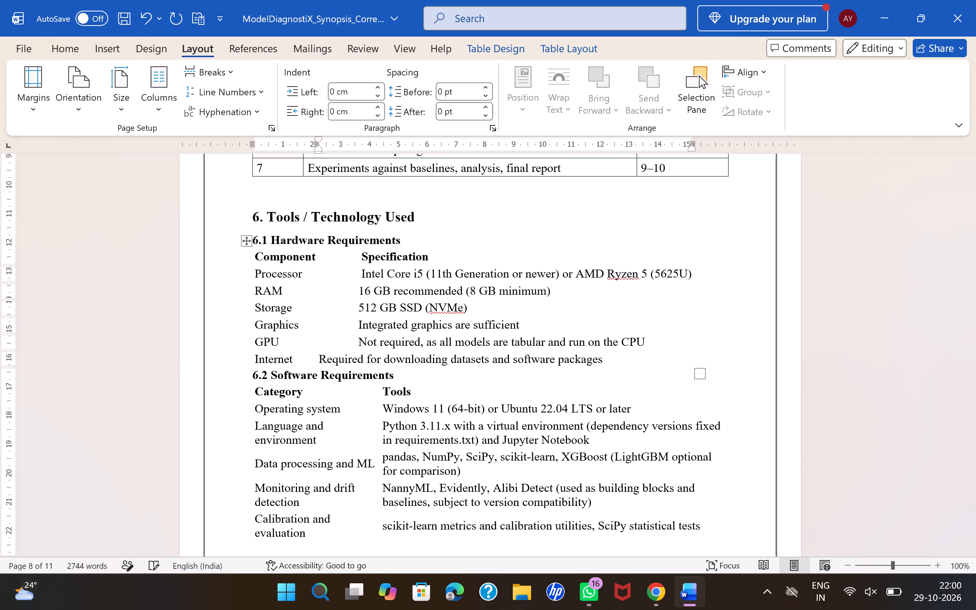
key(BackSpace)
Add 13 leading spaces before "Required for downloading datasets" in the Internet row to line it up with the GPU specification.
key(Down)
key(Left)
key(Left)
key(Left)
key(Left)
key(Left)
key(Left)
key(Left)
key(Left)
key(Left)
key(Right)
key(Right)
key(Right)
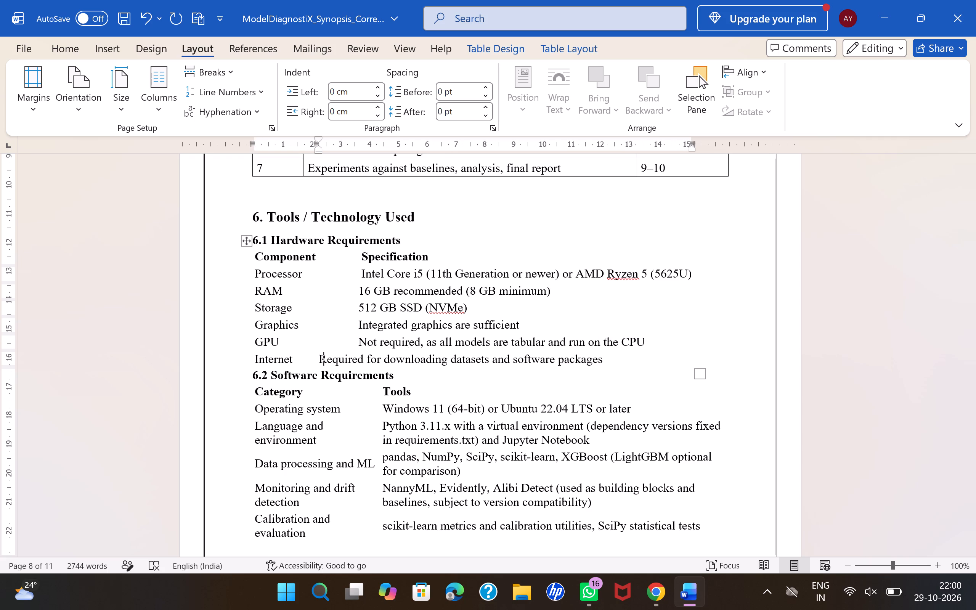
key(Left)
key(space)
key(space)
key(space)
key(space)
key(space)
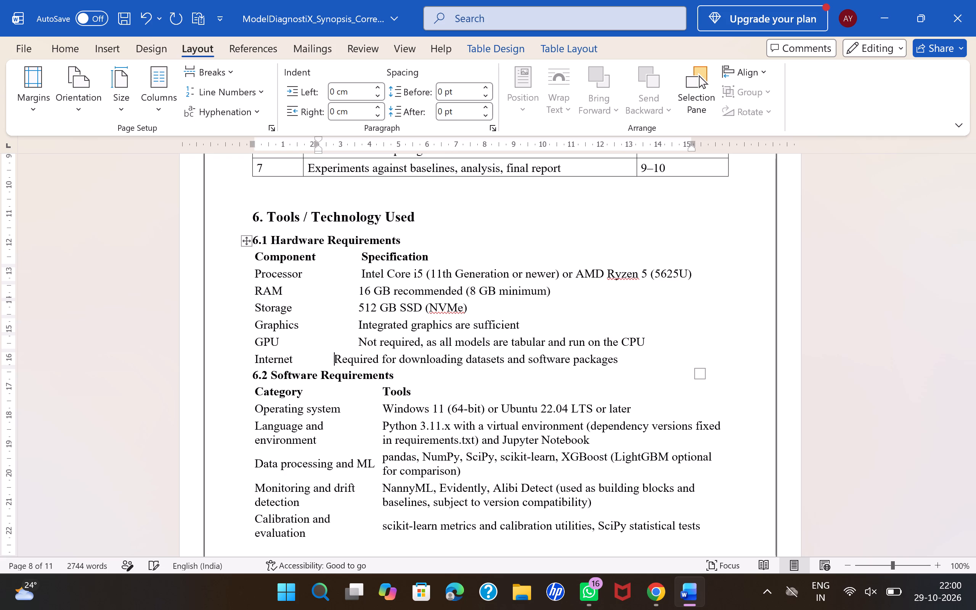
key(space)
key(space)
key(space)
key(space)
key(space)
key(space)
key(space)
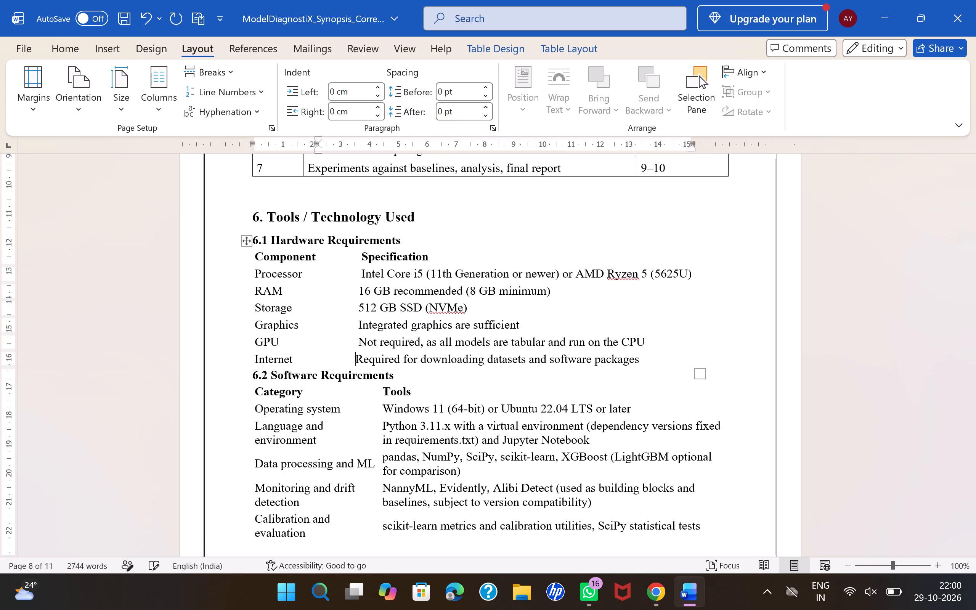
key(space)
Insert an empty line after "software packages" in the Internet row's specification cell.
click(650, 361)
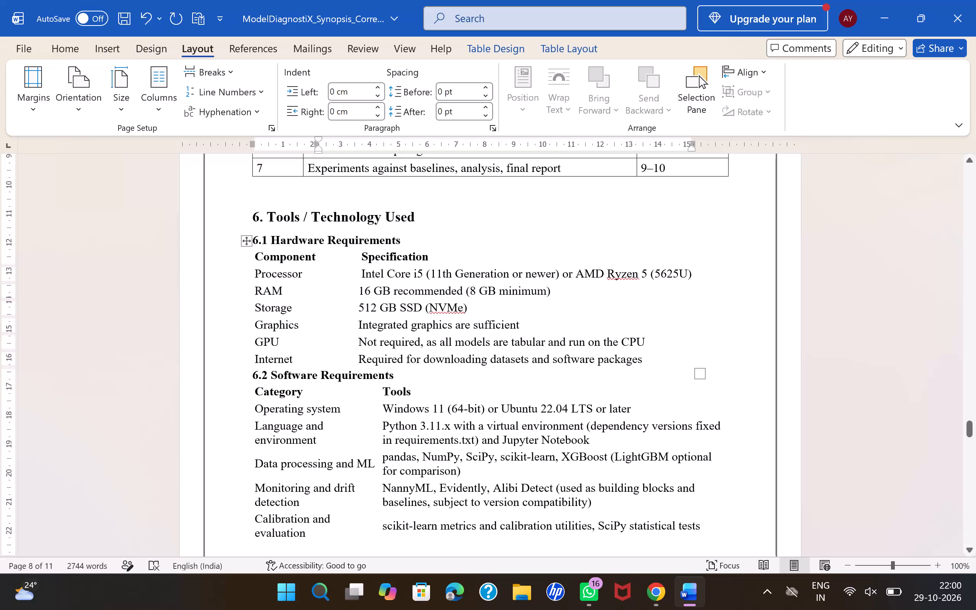
key(Return)
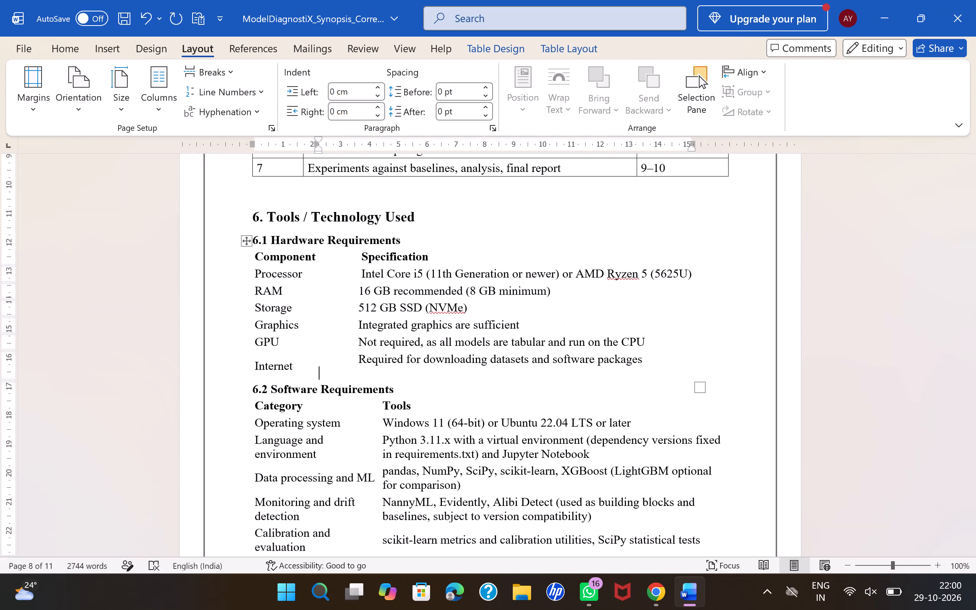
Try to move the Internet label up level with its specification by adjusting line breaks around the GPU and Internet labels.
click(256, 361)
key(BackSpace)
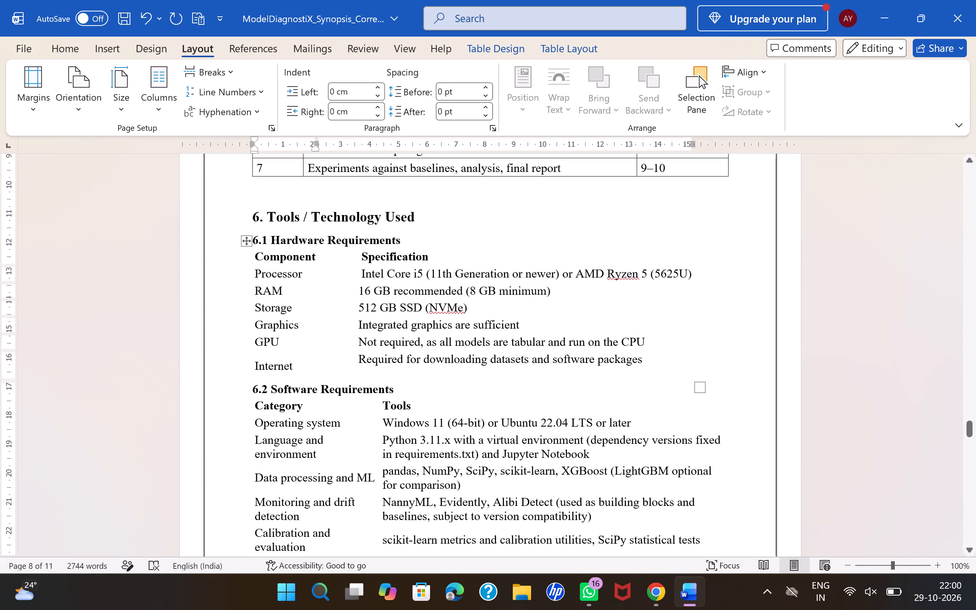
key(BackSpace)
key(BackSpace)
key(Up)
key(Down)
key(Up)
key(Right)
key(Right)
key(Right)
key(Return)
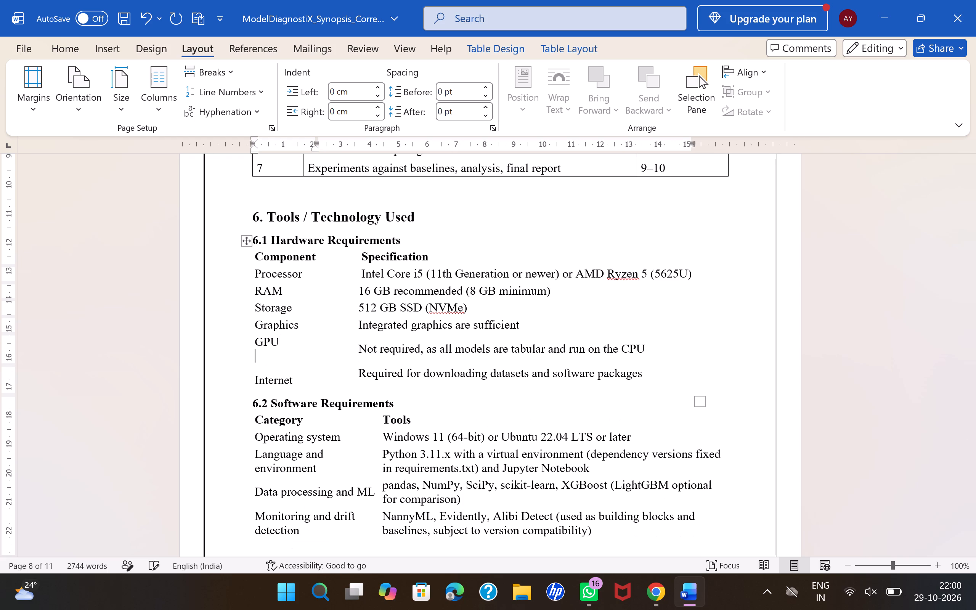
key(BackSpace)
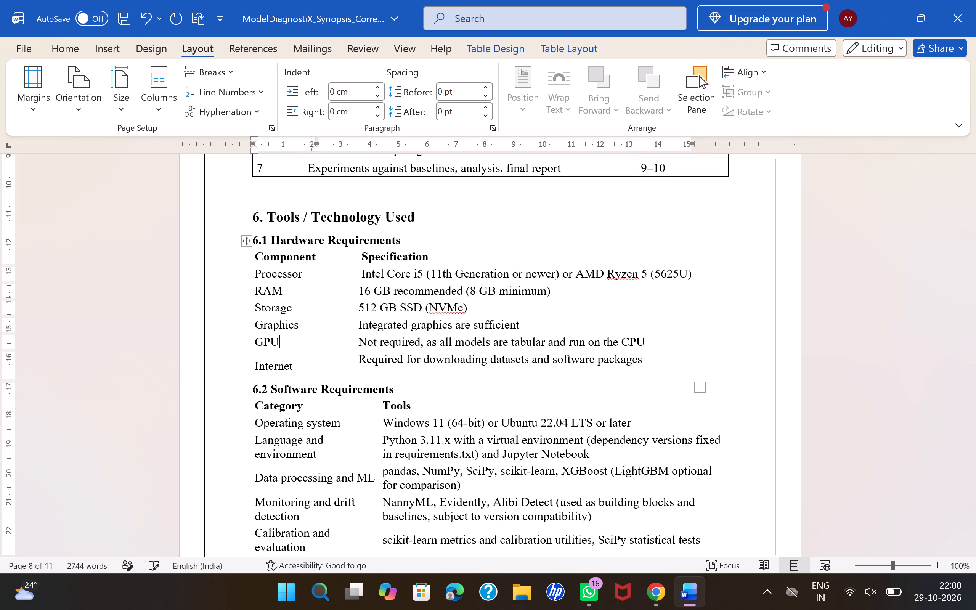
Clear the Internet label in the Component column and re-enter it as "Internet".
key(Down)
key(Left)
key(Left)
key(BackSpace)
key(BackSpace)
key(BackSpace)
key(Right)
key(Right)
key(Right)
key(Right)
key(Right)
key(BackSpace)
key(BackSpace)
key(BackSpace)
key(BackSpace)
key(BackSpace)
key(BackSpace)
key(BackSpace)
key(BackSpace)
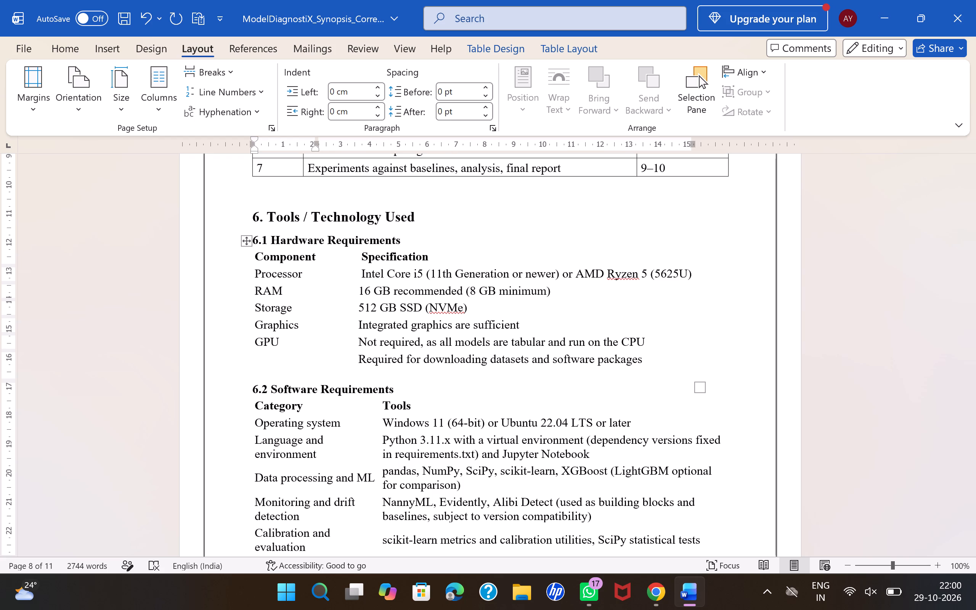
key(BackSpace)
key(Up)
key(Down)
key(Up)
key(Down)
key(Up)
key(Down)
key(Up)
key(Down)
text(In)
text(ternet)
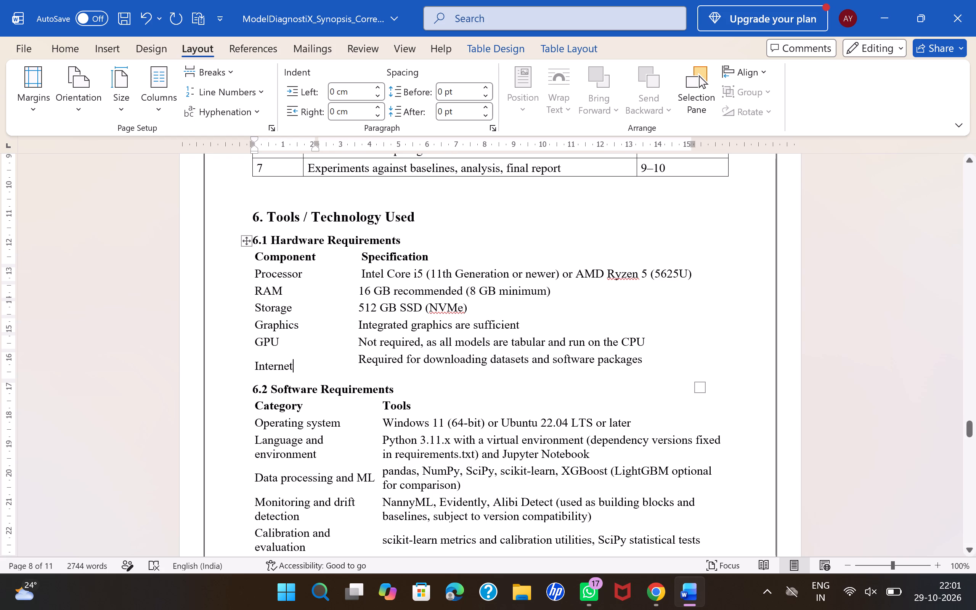
Delete "or later" from the Operating system row so that it reads "Windows 11 (64-bit) or Ubuntu 22.04 LTS".
scroll(416, 388, down, 2)
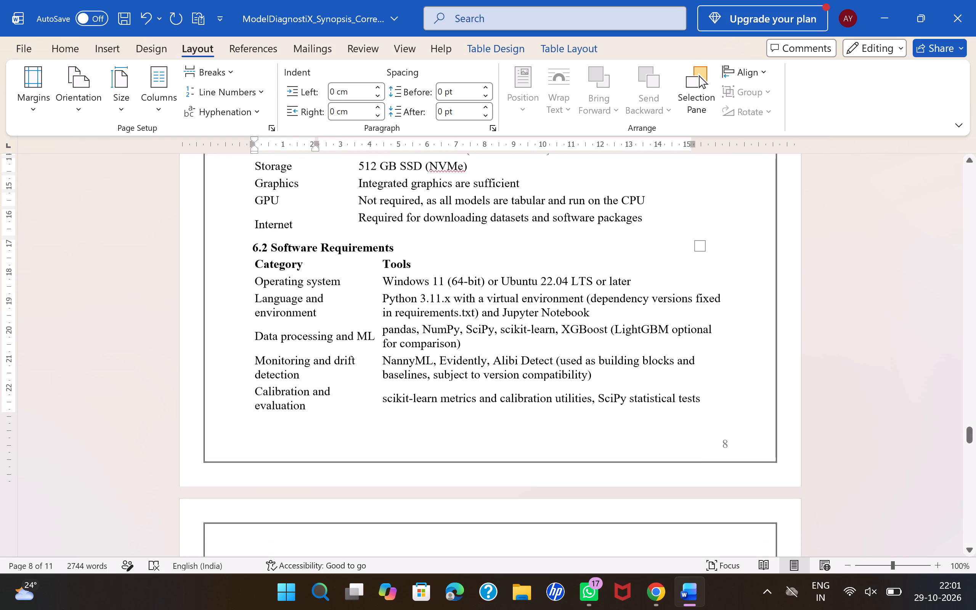
click(632, 280)
key(BackSpace)
key(BackSpace)
key(BackSpace)
key(BackSpace)
key(BackSpace)
key(BackSpace)
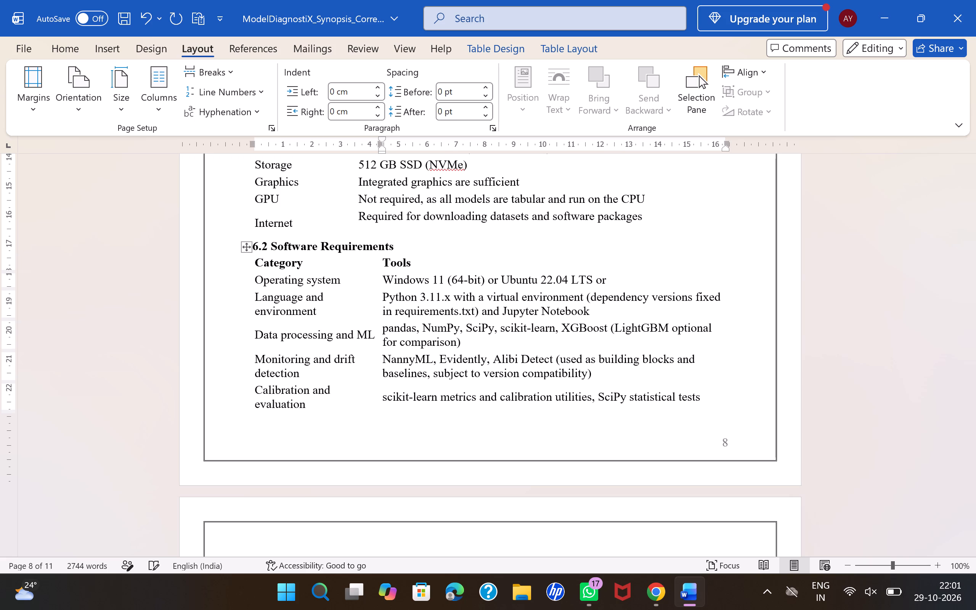
key(BackSpace)
key(BackSpace)
key(BackSpace)
Insert an empty line before "pandas, NumPy" in the Tools cell of the Data processing and ML row.
click(381, 326)
key(Return)
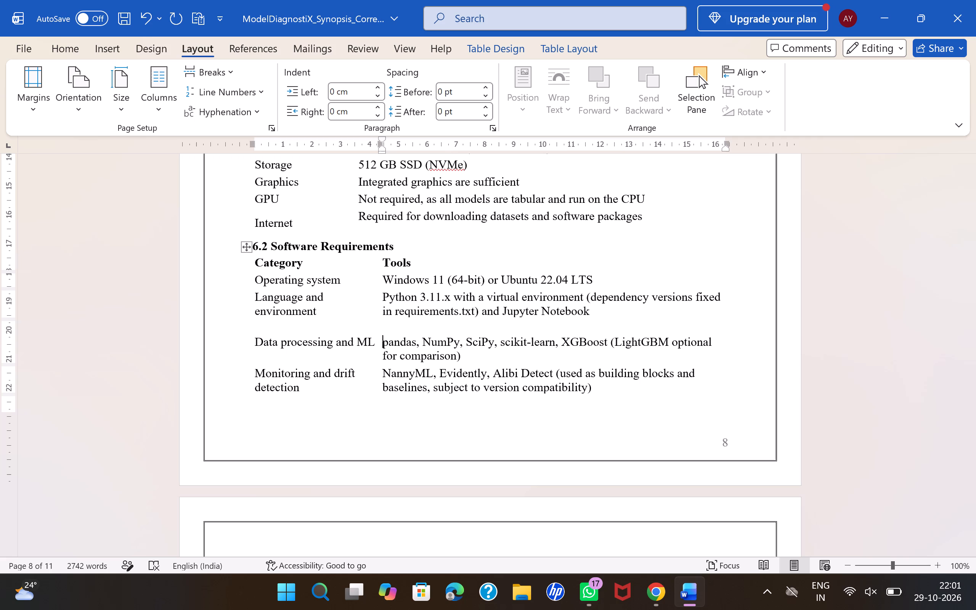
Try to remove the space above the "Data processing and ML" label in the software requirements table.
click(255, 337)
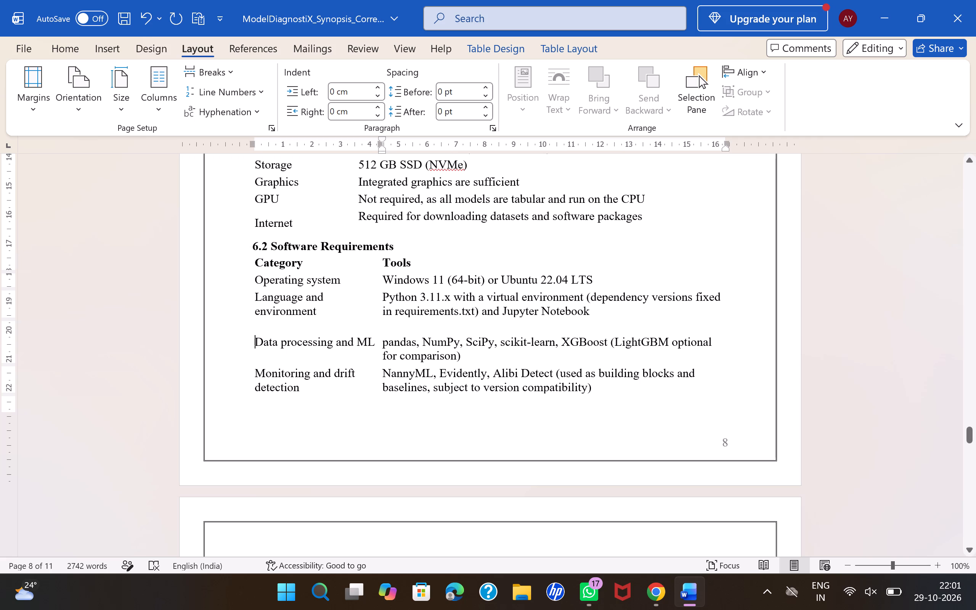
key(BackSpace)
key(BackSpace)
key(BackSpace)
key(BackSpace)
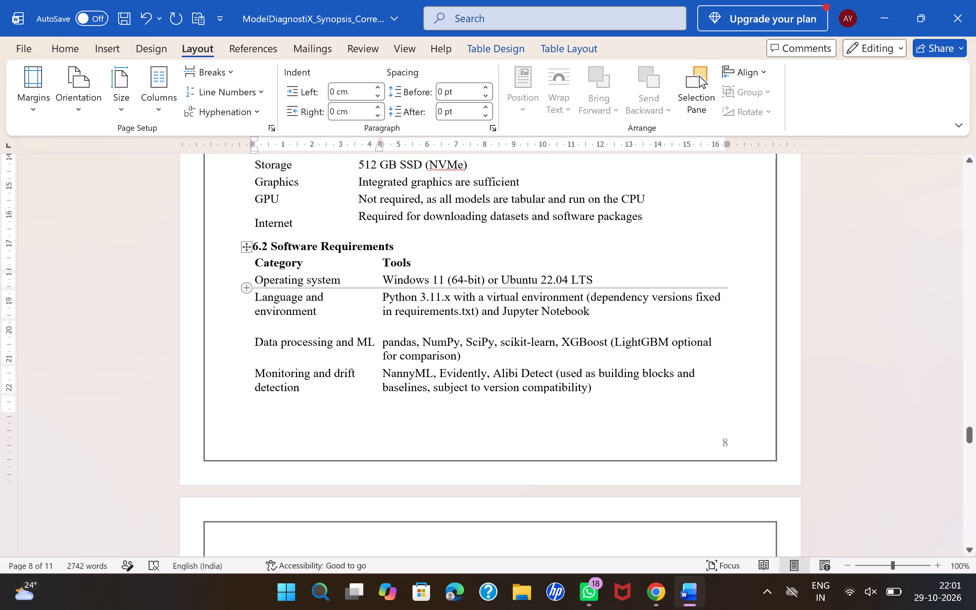
Apply the No Spacing style to the software table rows from Operating system through Monitoring and drift detection.
drag(255, 280, 569, 342)
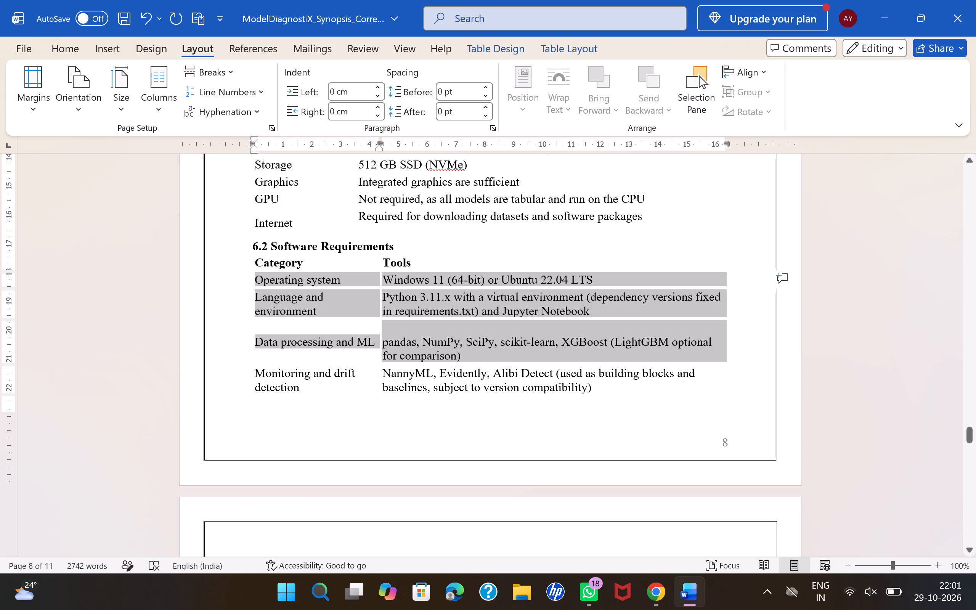
drag(569, 342, 619, 388)
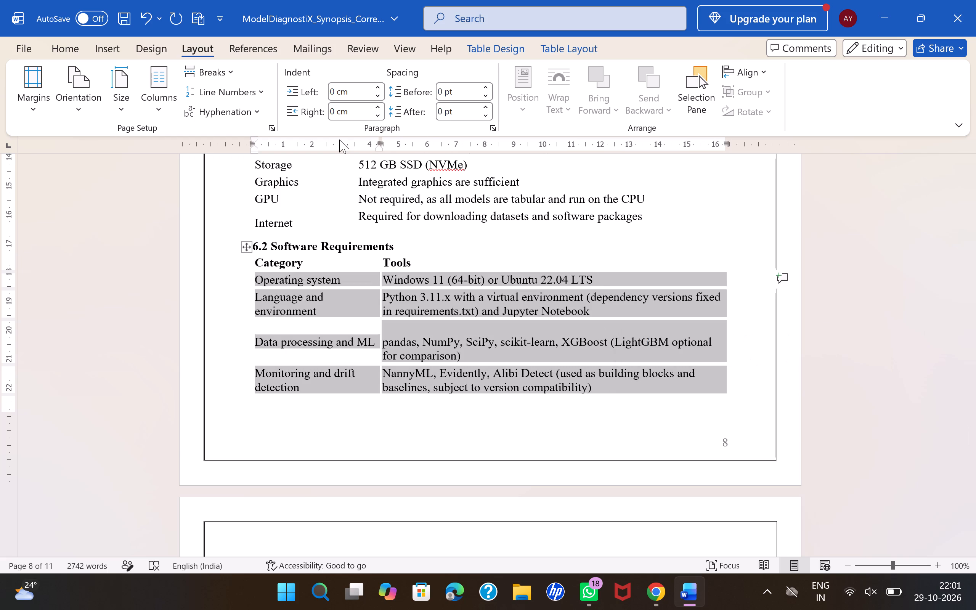
click(76, 49)
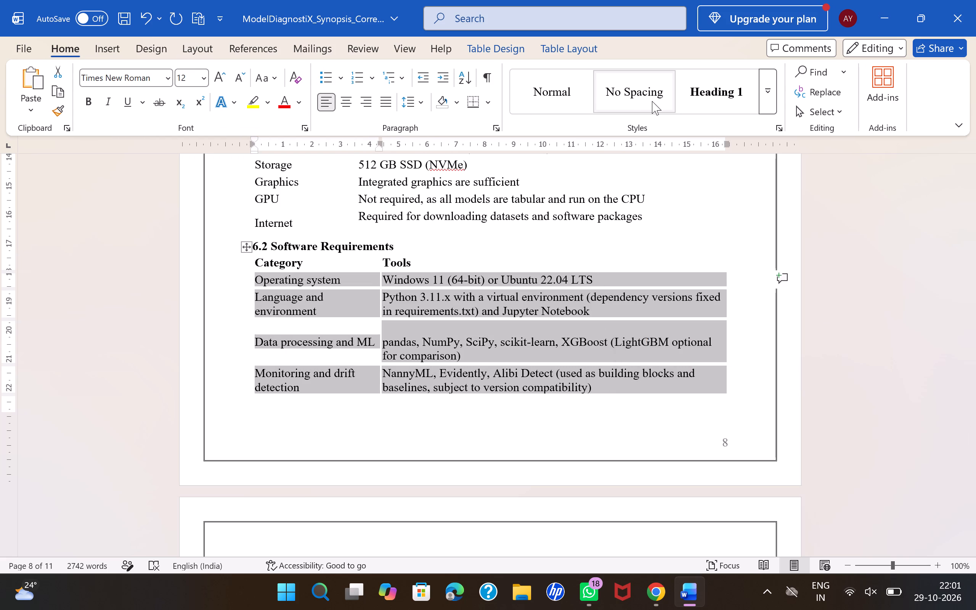
click(657, 95)
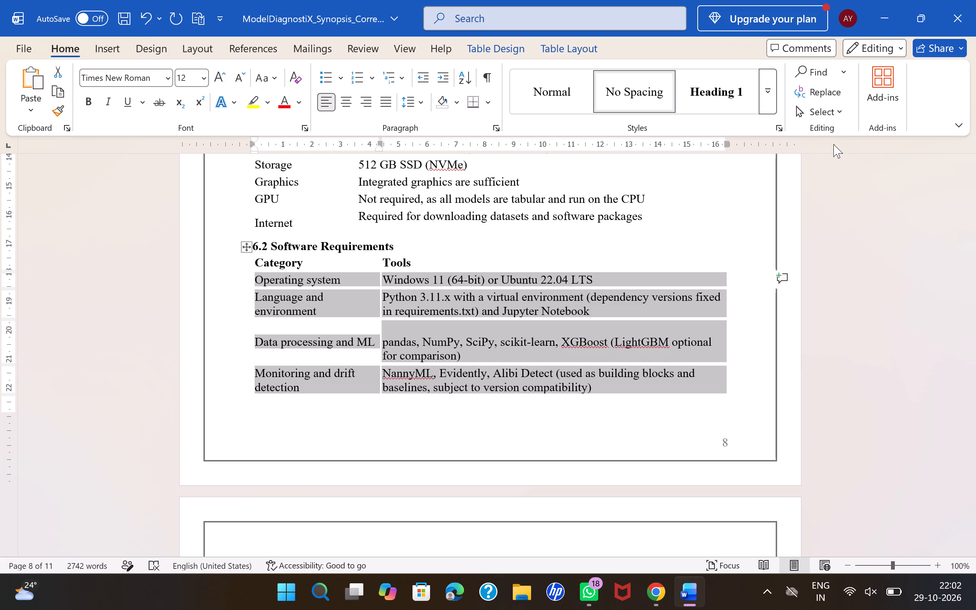
Delete the empty lines above the "7. References" heading so that it directly follows the 6.3 Optional Extensions paragraph.
click(862, 318)
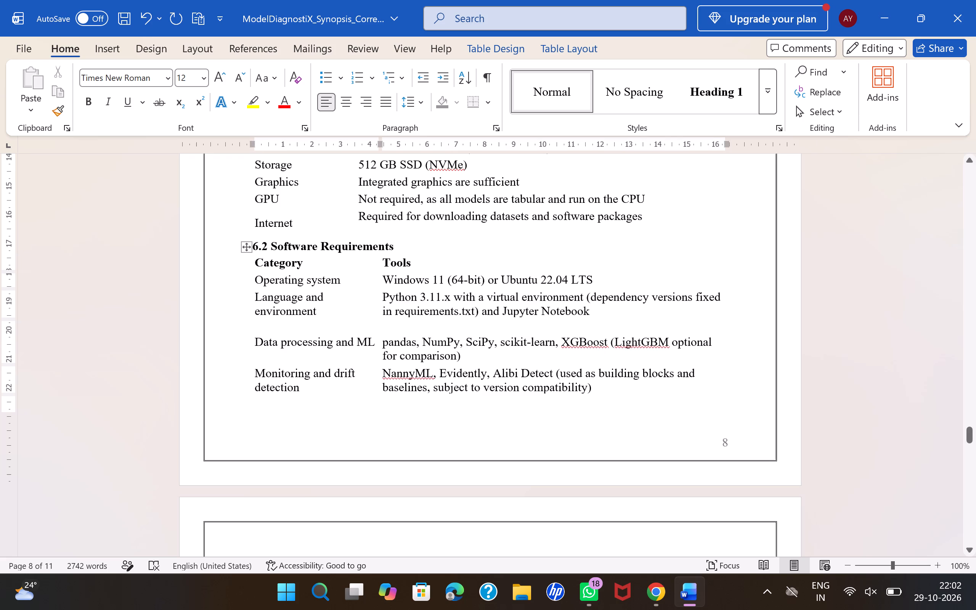
scroll(719, 425, down, 1)
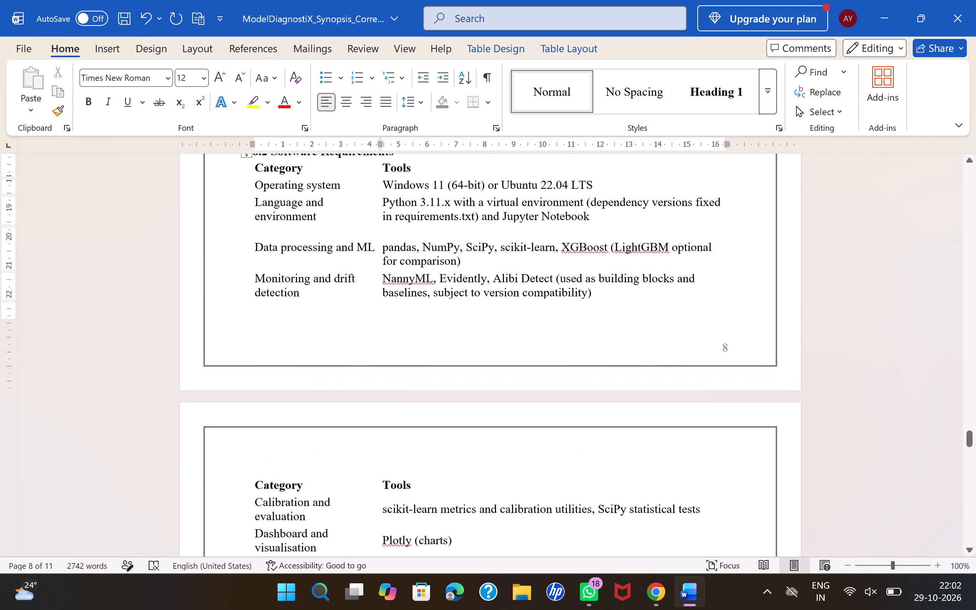
scroll(719, 425, down, 1)
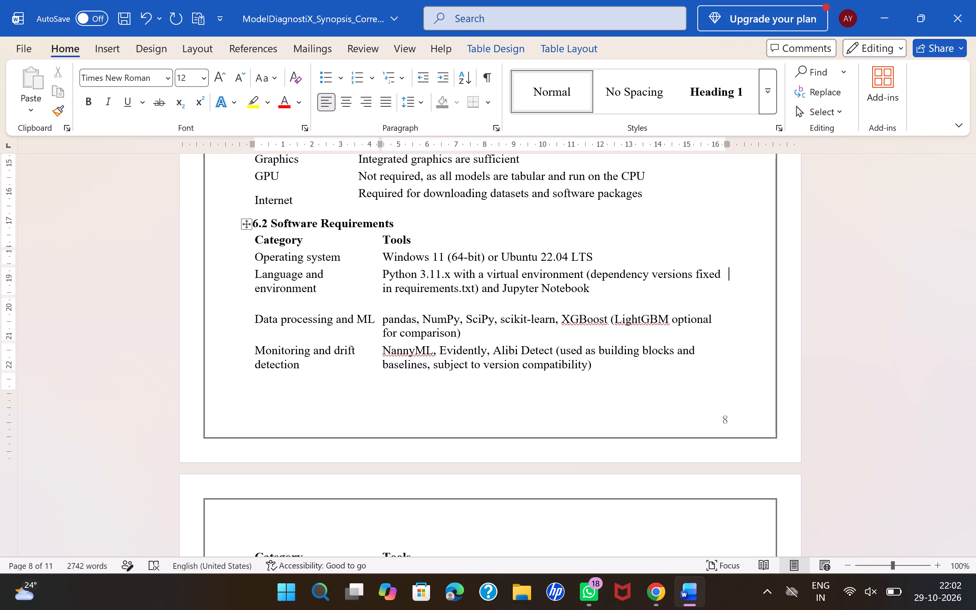
scroll(607, 406, down, 1)
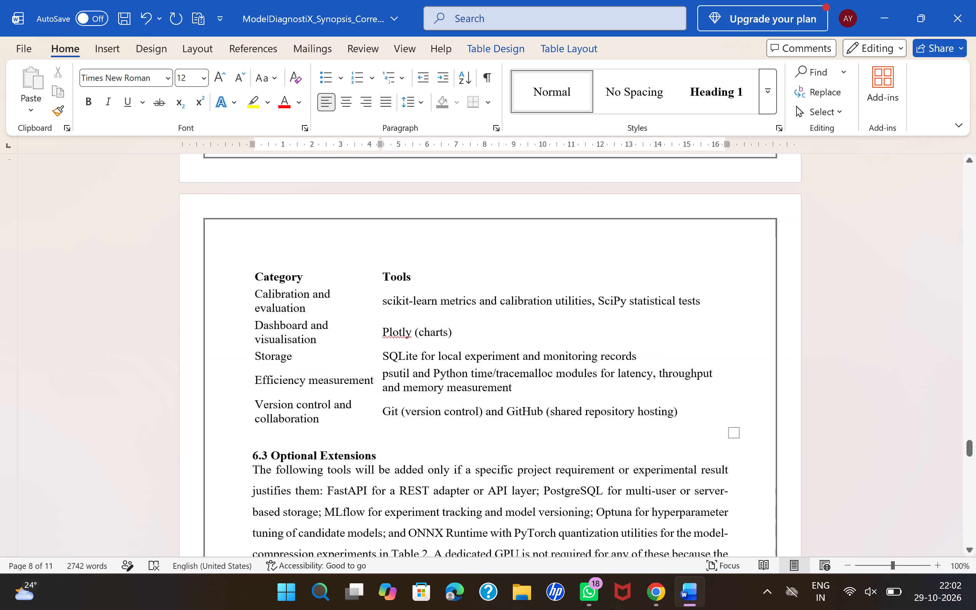
scroll(607, 406, down, 1)
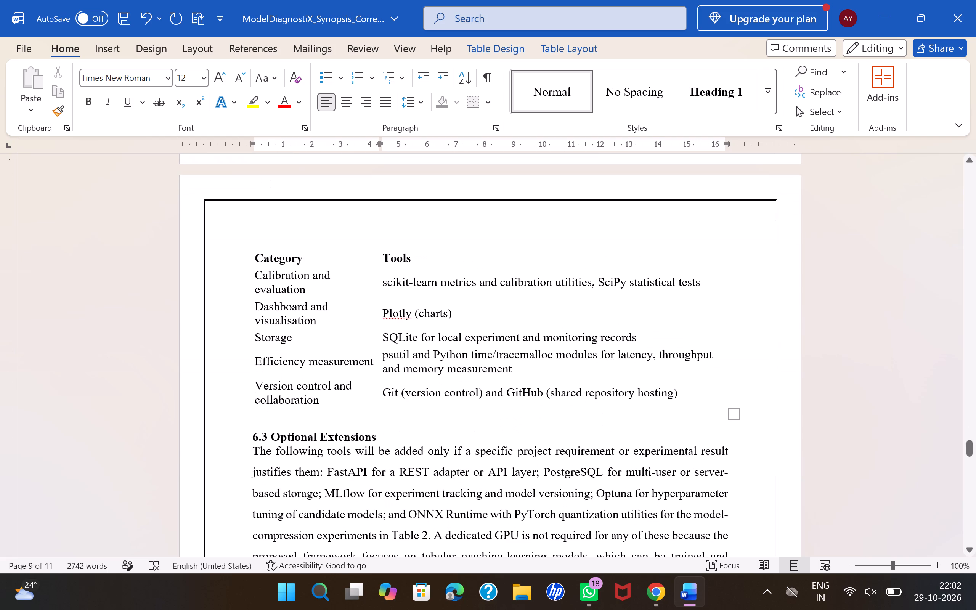
scroll(607, 406, down, 5)
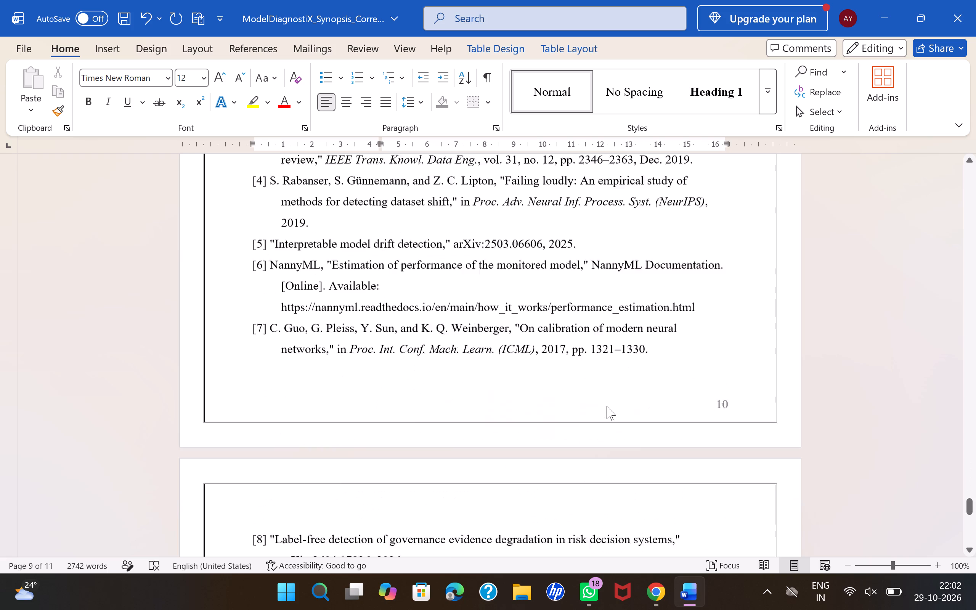
click(326, 319)
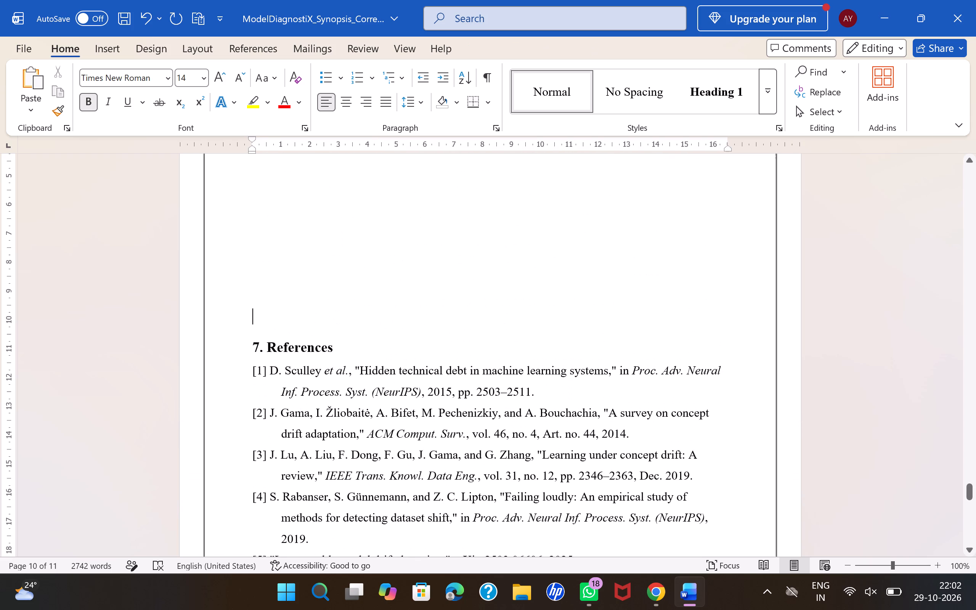
key(BackSpace)
key(BackSpace)
key(BackSpace)
key(BackSpace)
scroll(325, 370, up, 2)
key(BackSpace)
key(BackSpace)
key(BackSpace)
key(BackSpace)
key(BackSpace)
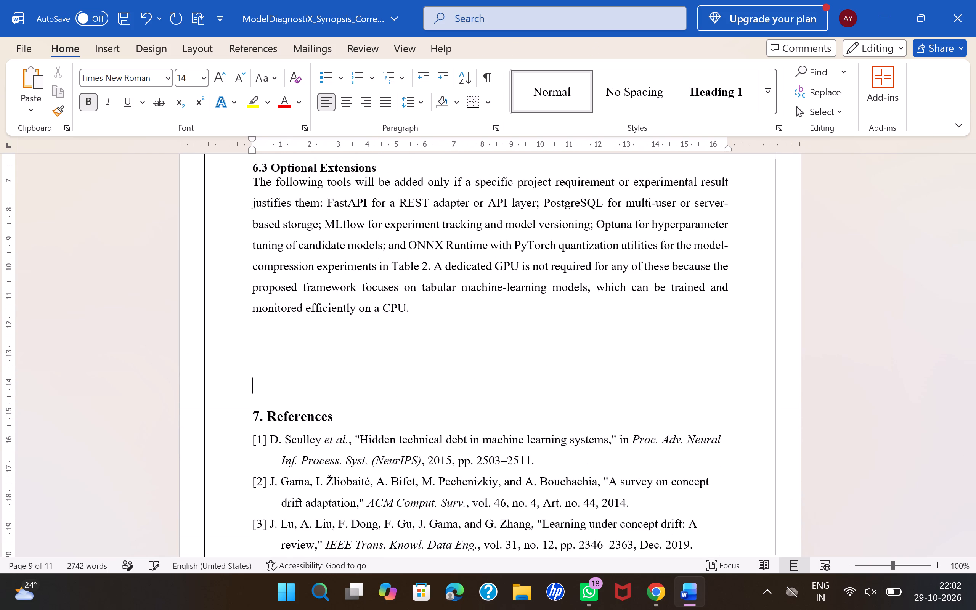
key(BackSpace)
key(BackSpace)
key(BackSpace)
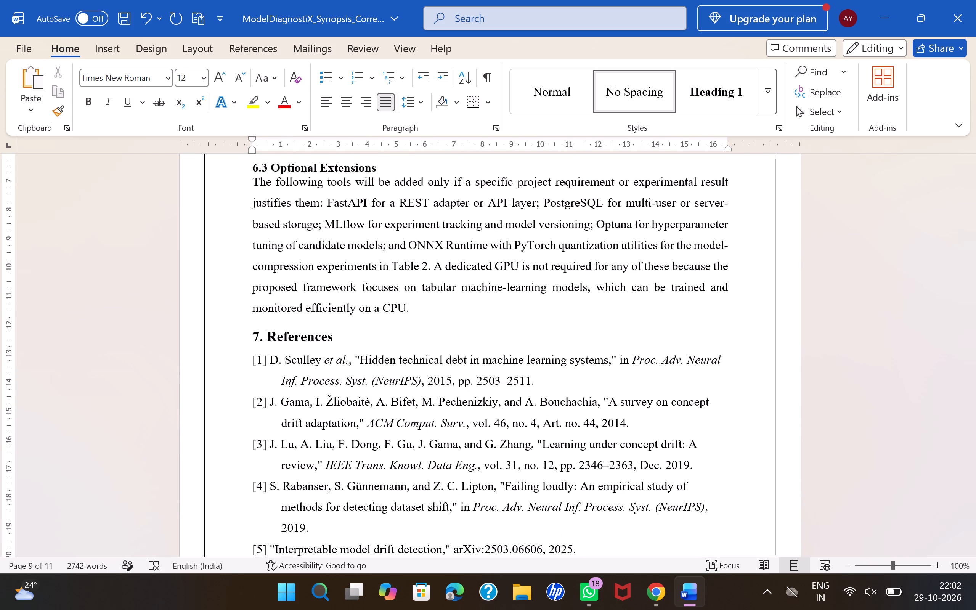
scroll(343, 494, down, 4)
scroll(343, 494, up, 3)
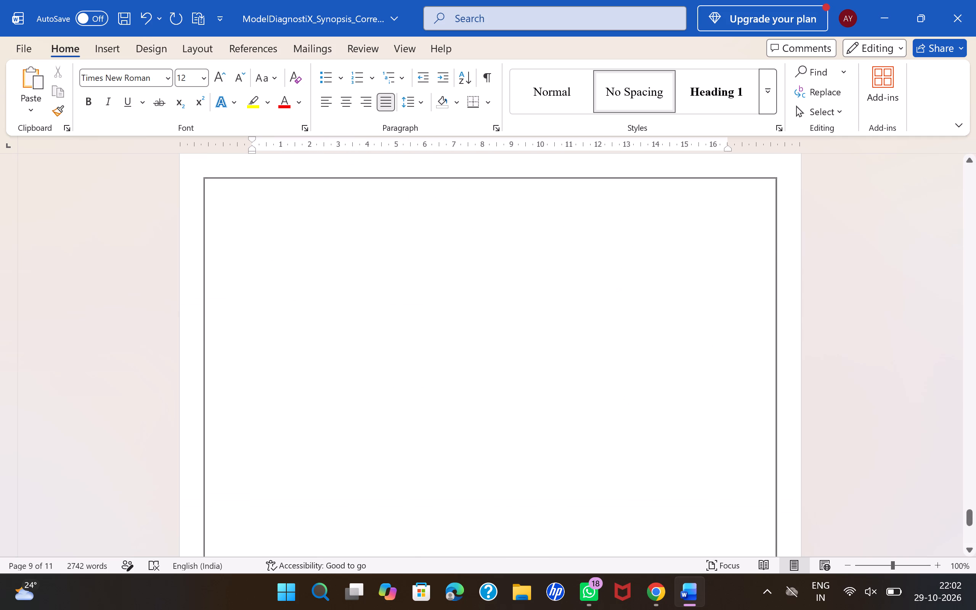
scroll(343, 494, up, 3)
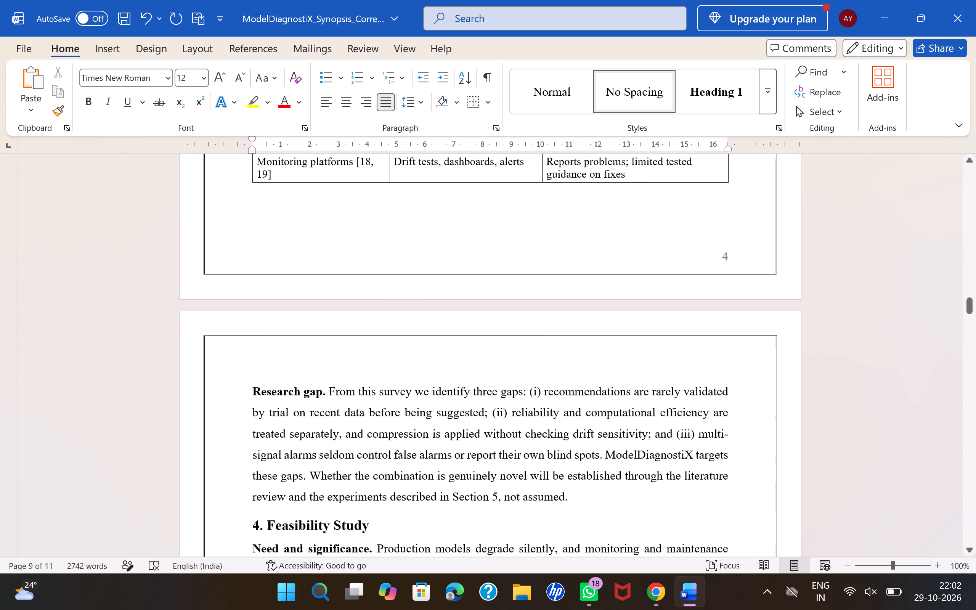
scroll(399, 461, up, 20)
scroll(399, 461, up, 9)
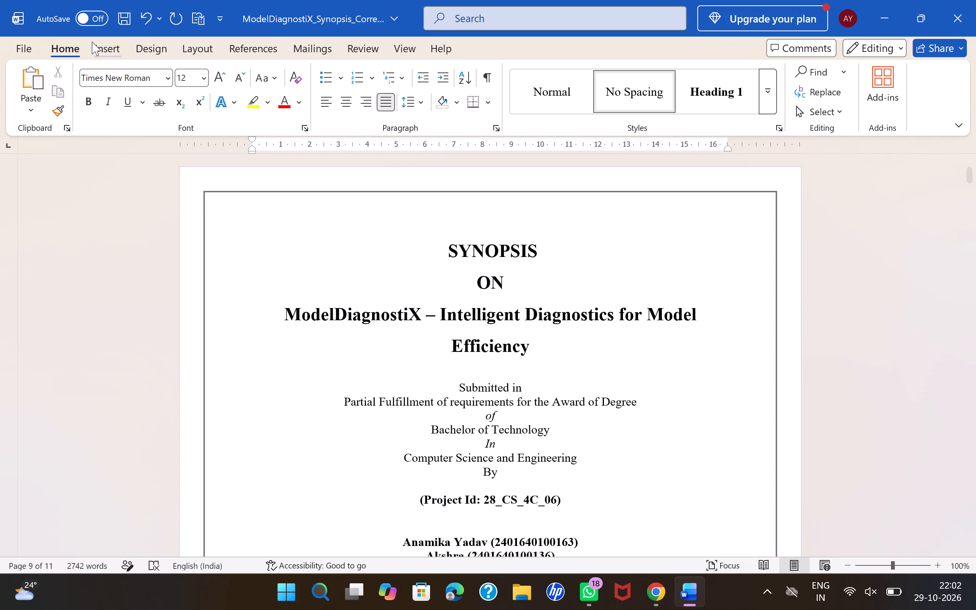
Save a copy of the document to the Desktop folder under the name "ModelDiagnostiX_Synopsis 1".
click(27, 43)
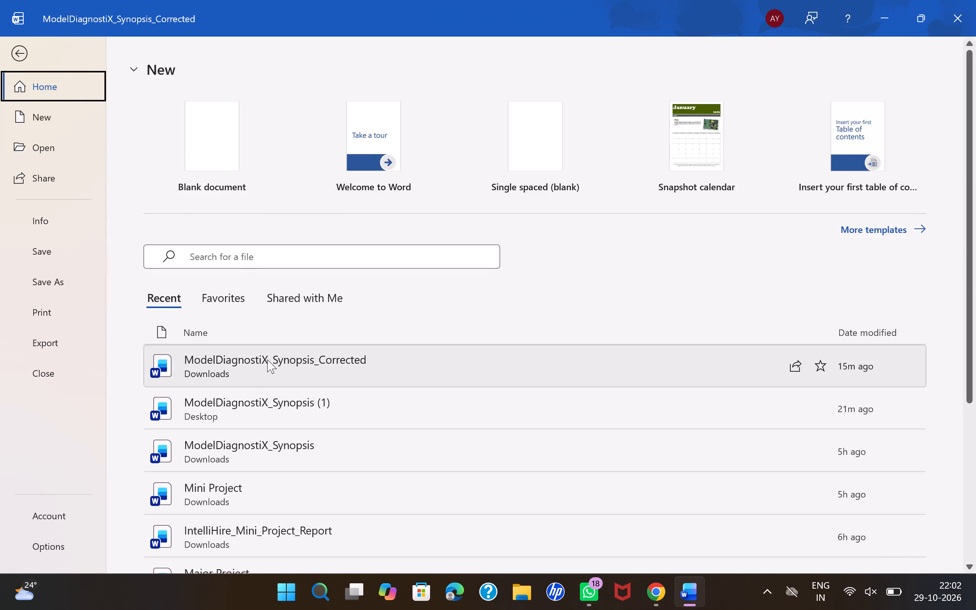
click(48, 280)
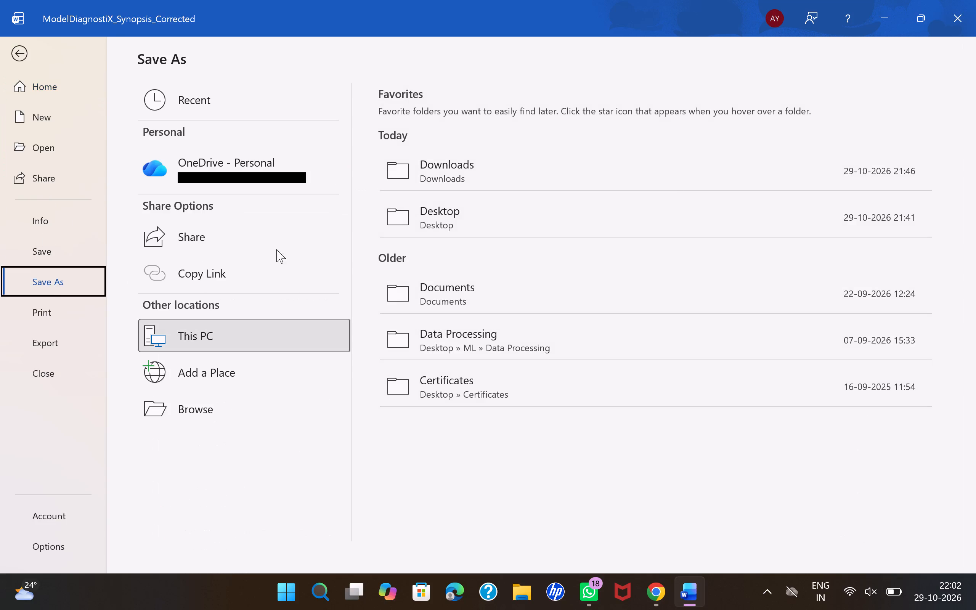
click(435, 217)
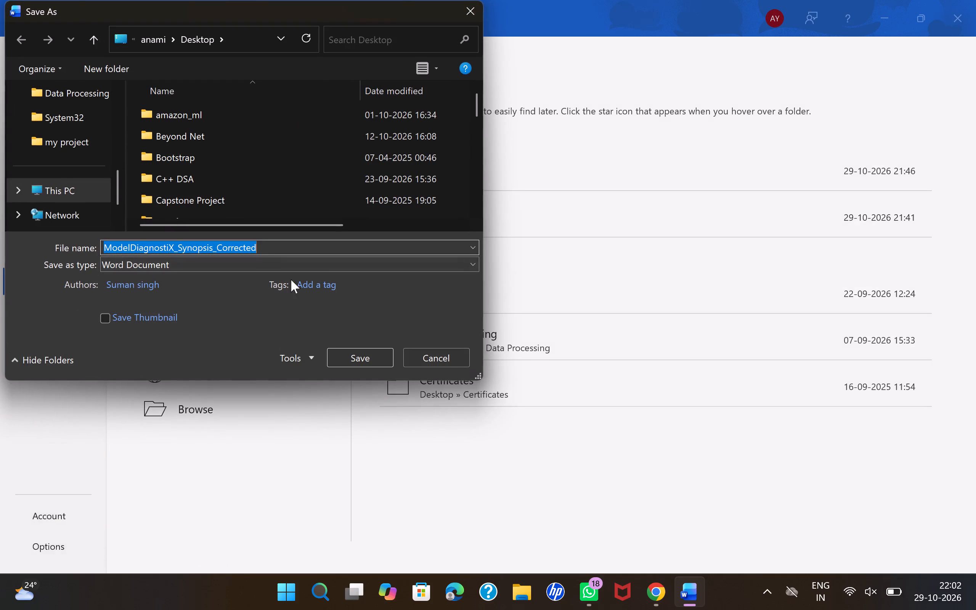
key(Right)
key(BackSpace)
key(BackSpace)
key(BackSpace)
key(BackSpace)
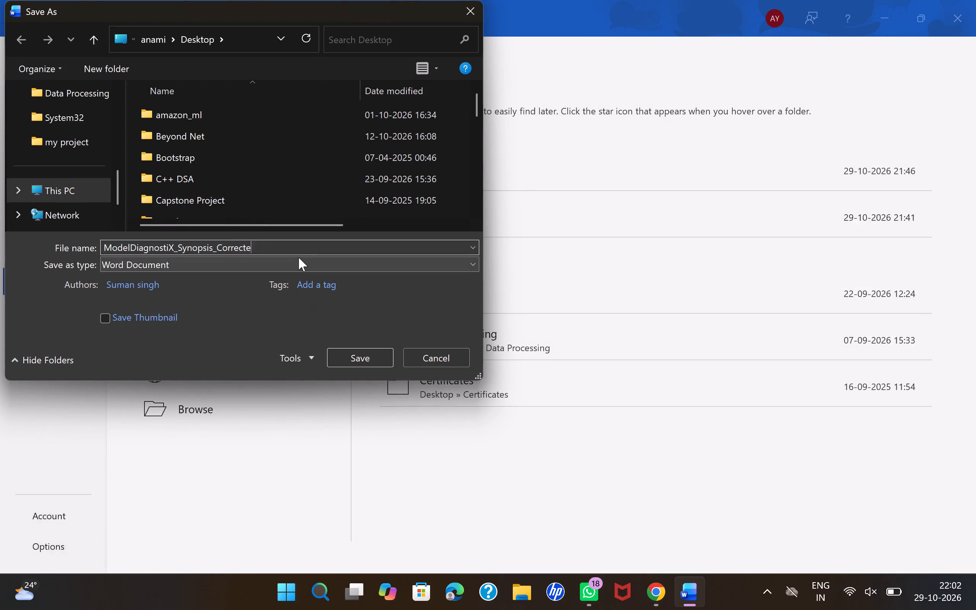
key(BackSpace)
key(BackSpace)
key(BackSpace)
key(BackSpace)
key(BackSpace)
key(BackSpace)
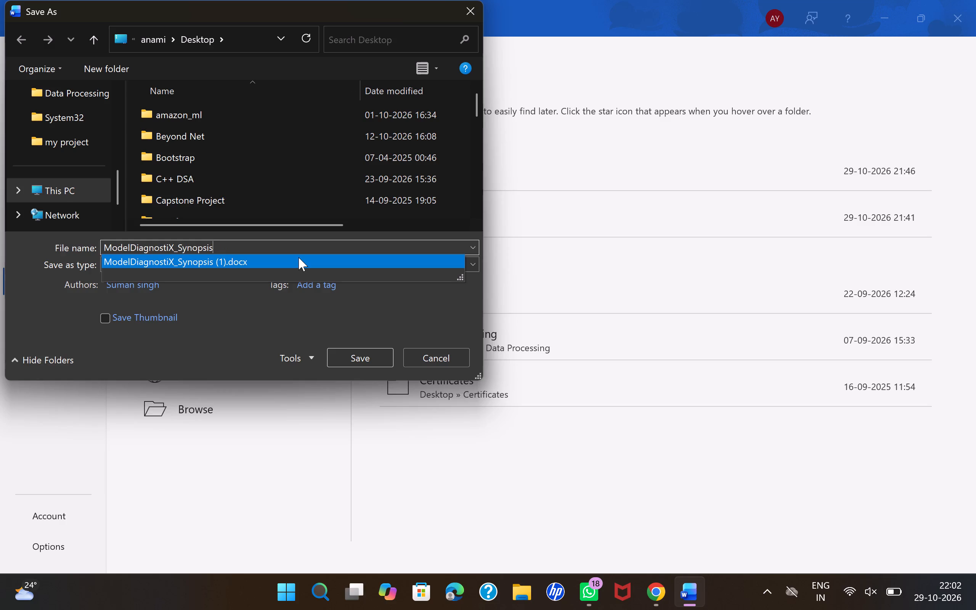
key(space)
text(1)
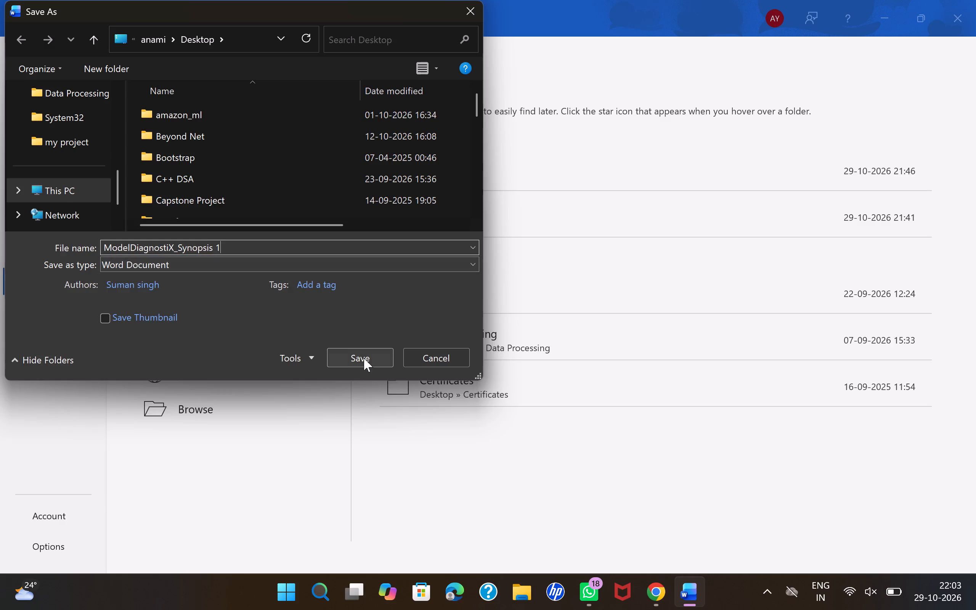
click(364, 358)
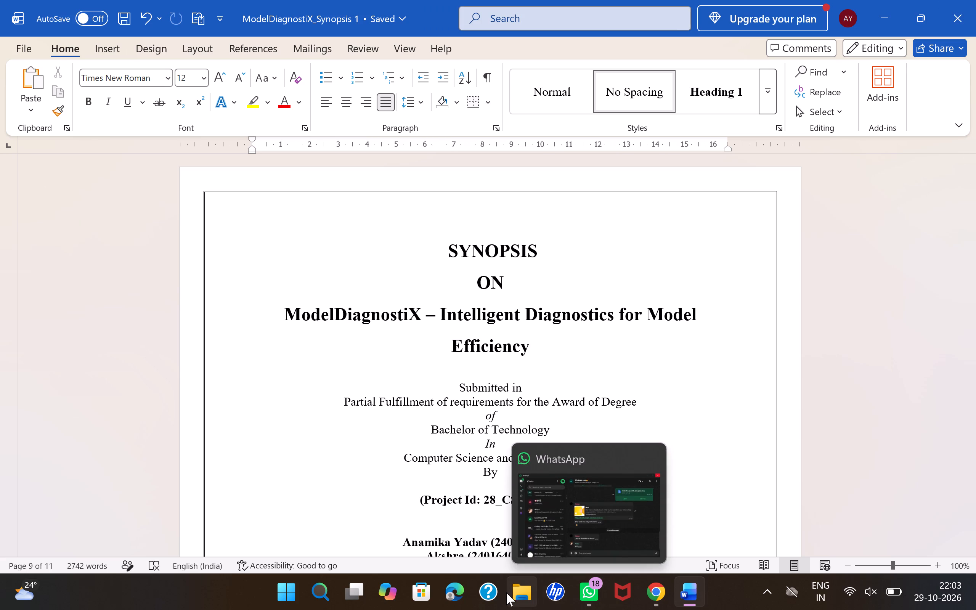
Switch to File Explorer and bring up the sharing options for the recent Desktop file "ModelDiagnostiX_Synopsis 1".
click(516, 596)
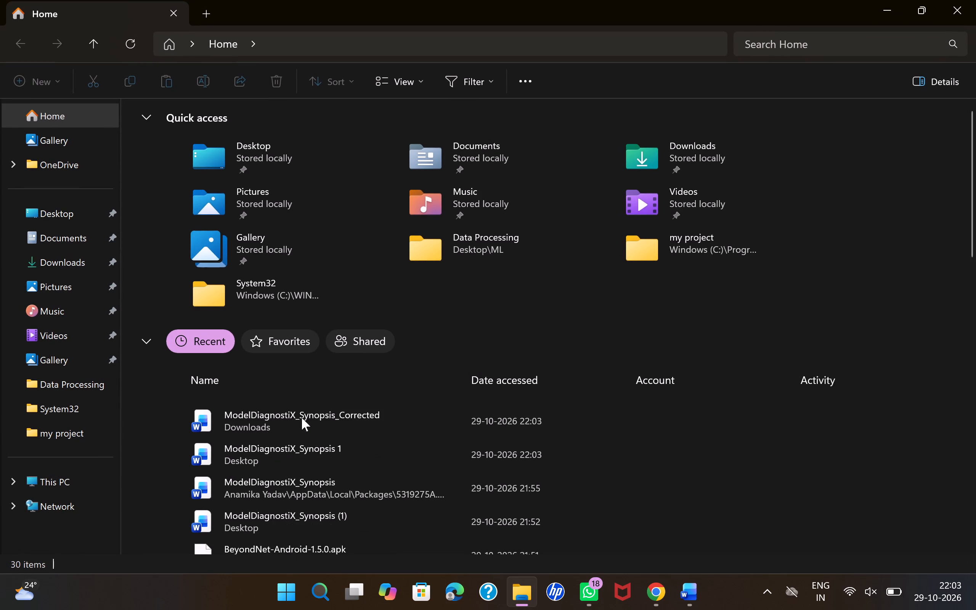
right_click(274, 444)
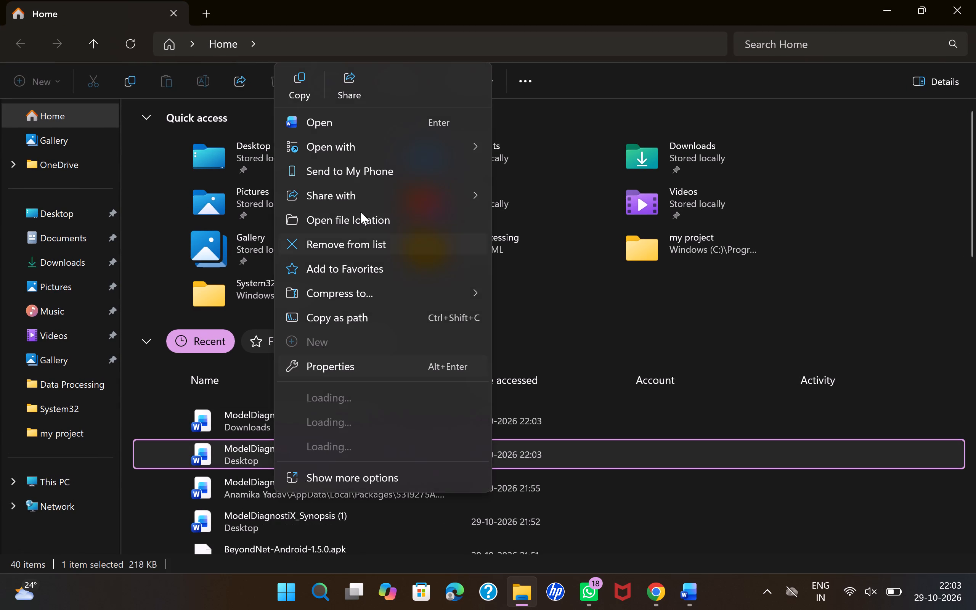